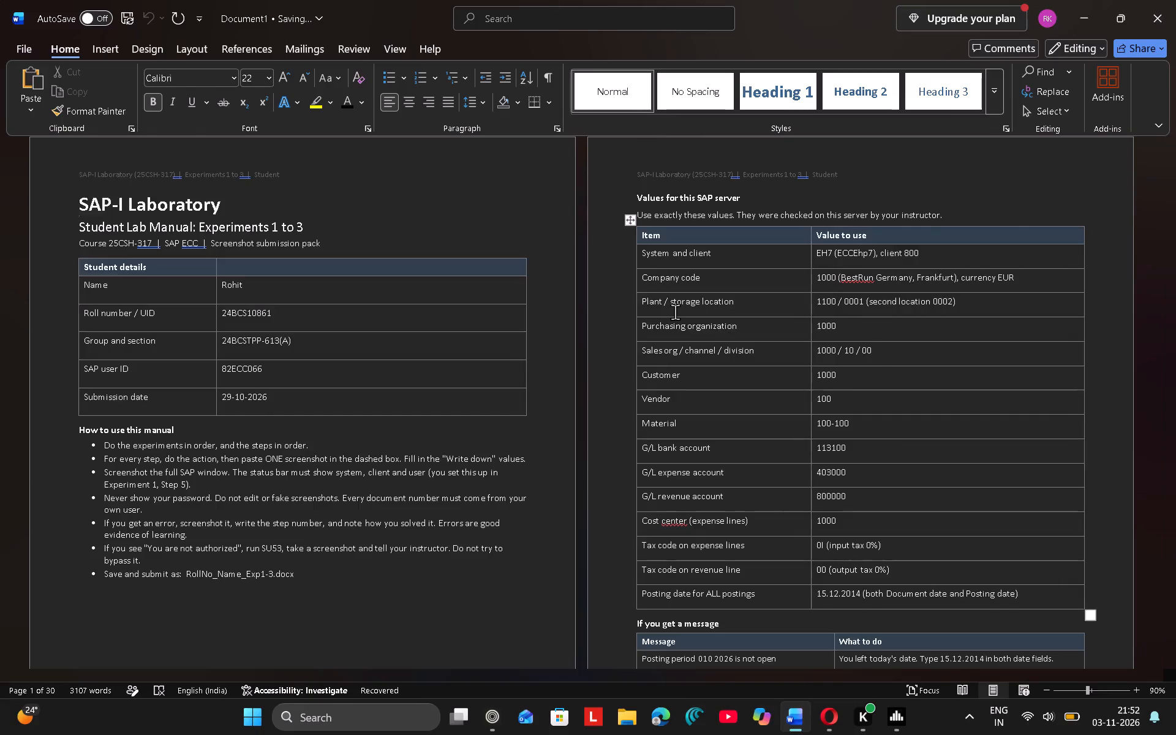
Save the recovered SAP-I lab manual as a Word document named SAP-I_logon in the Desktop folder.
{"action": "scroll", "coordinate": [675, 312], "scroll_direction": "down", "scroll_amount": 20}
{"action": "scroll", "coordinate": [675, 312], "scroll_direction": "down", "scroll_amount": 17}
{"action": "scroll", "coordinate": [675, 312], "scroll_direction": "up", "scroll_amount": 2}
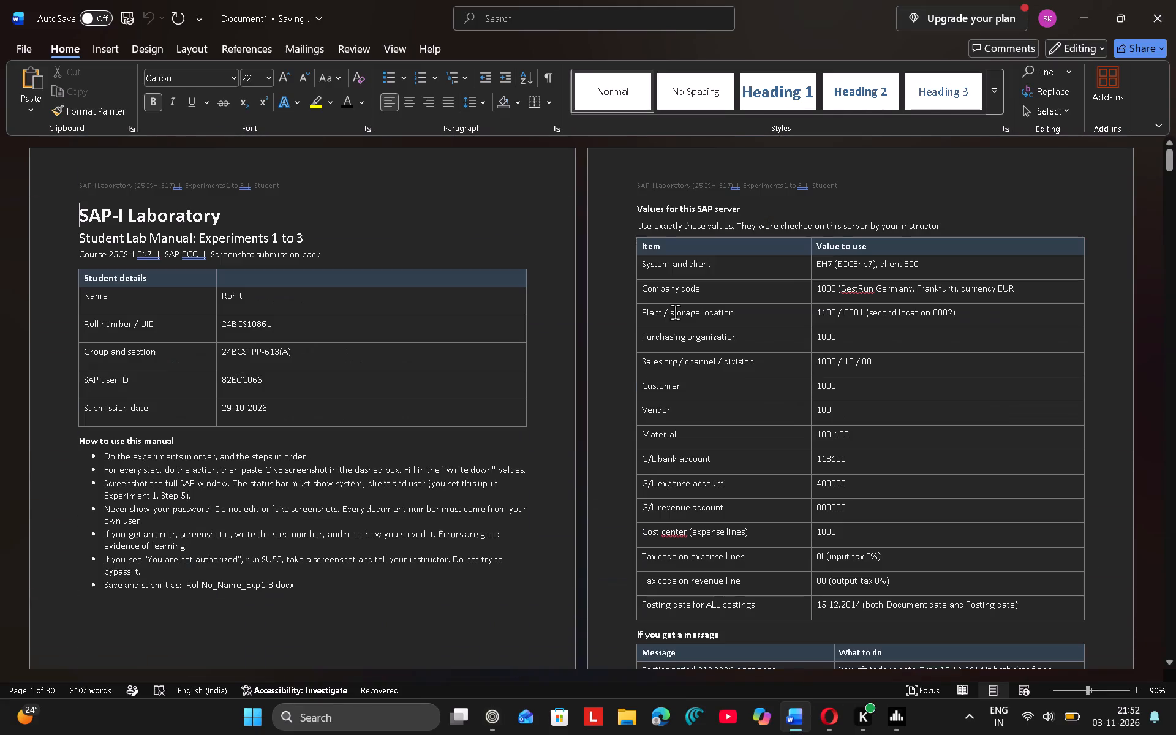
{"action": "scroll", "coordinate": [675, 312], "scroll_direction": "up", "scroll_amount": 2}
{"action": "left_click", "coordinate": [32, 54]}
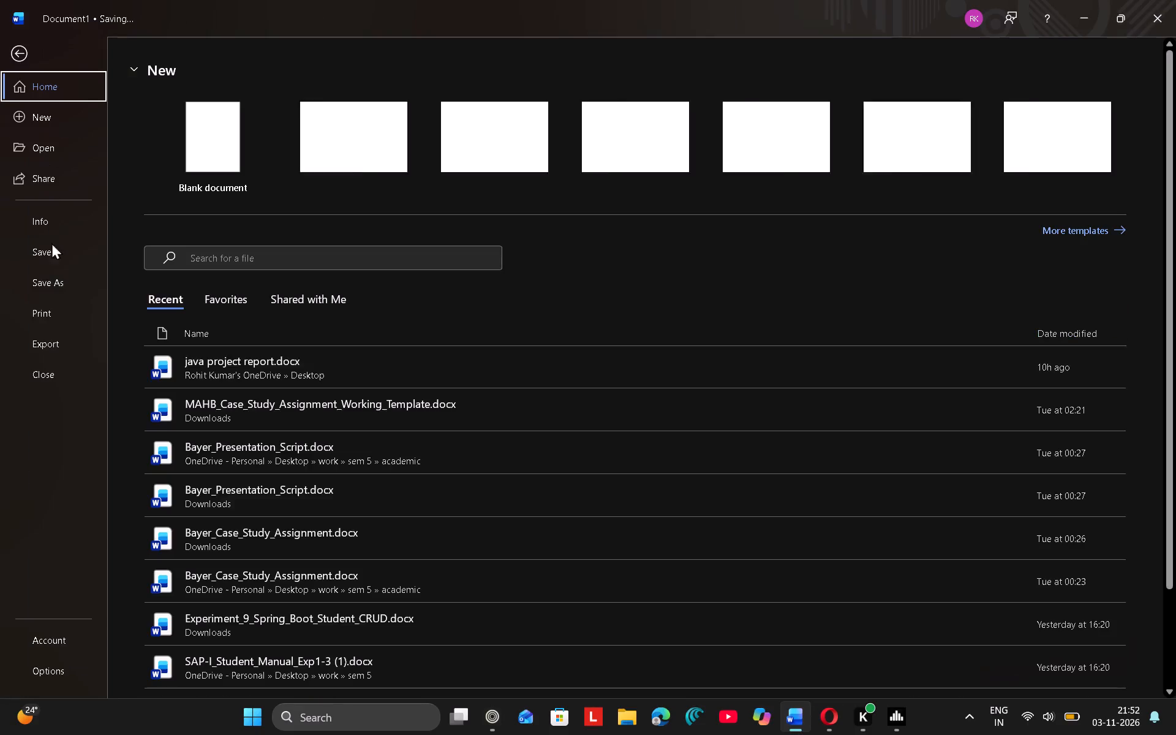
{"action": "left_click", "coordinate": [57, 280]}
{"action": "left_click", "coordinate": [244, 337]}
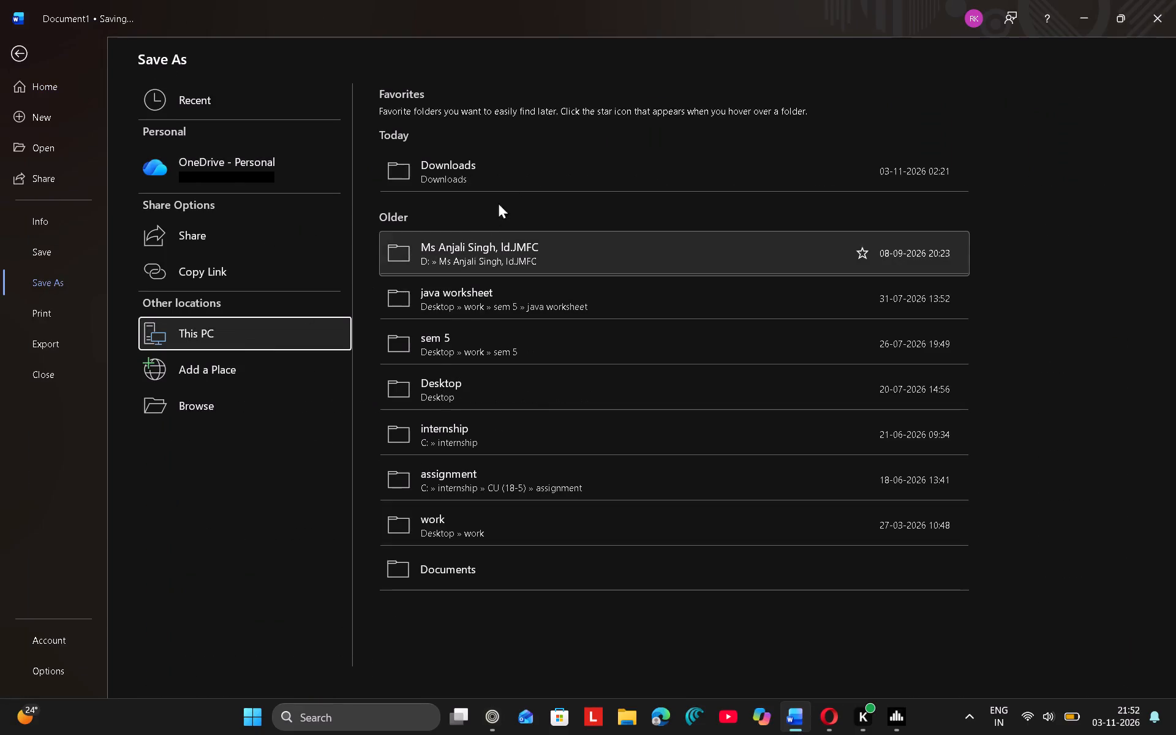
{"action": "left_click", "coordinate": [468, 380]}
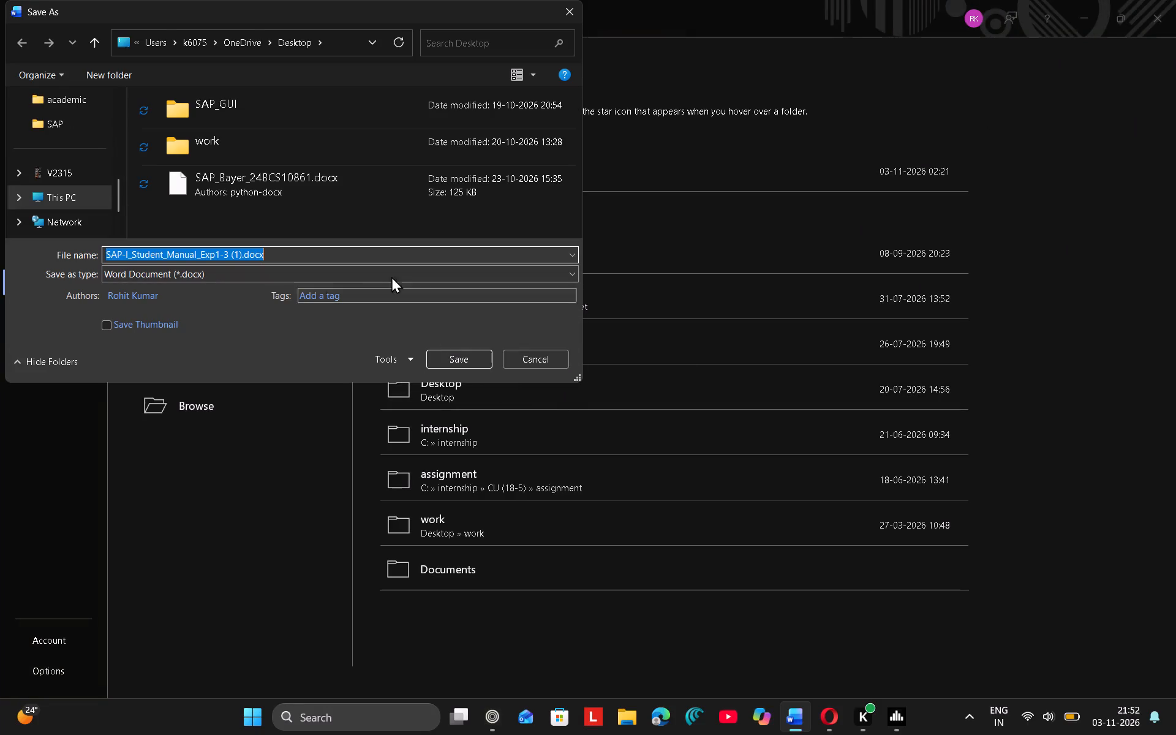
{"action": "left_click", "coordinate": [357, 257]}
{"action": "left_click_drag", "start_coordinate": [357, 257], "coordinate": [154, 274]}
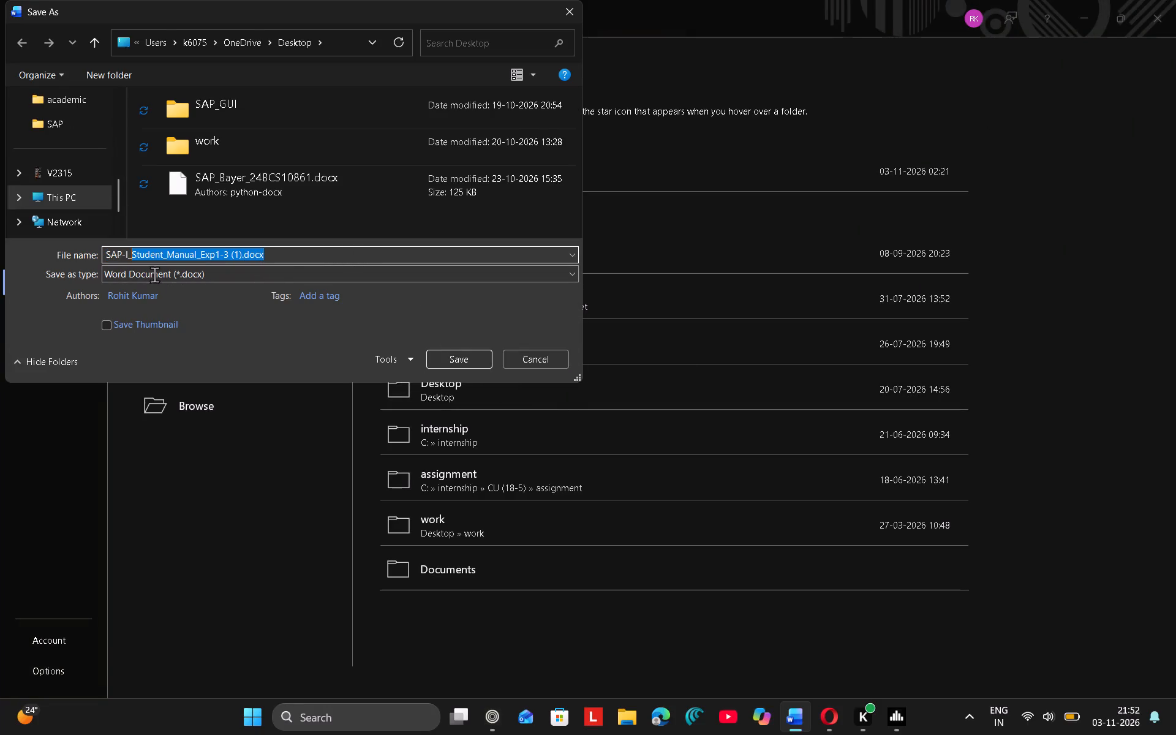
{"action": "left_click_drag", "start_coordinate": [154, 274], "coordinate": [154, 273]}
{"action": "type", "text": "as"}
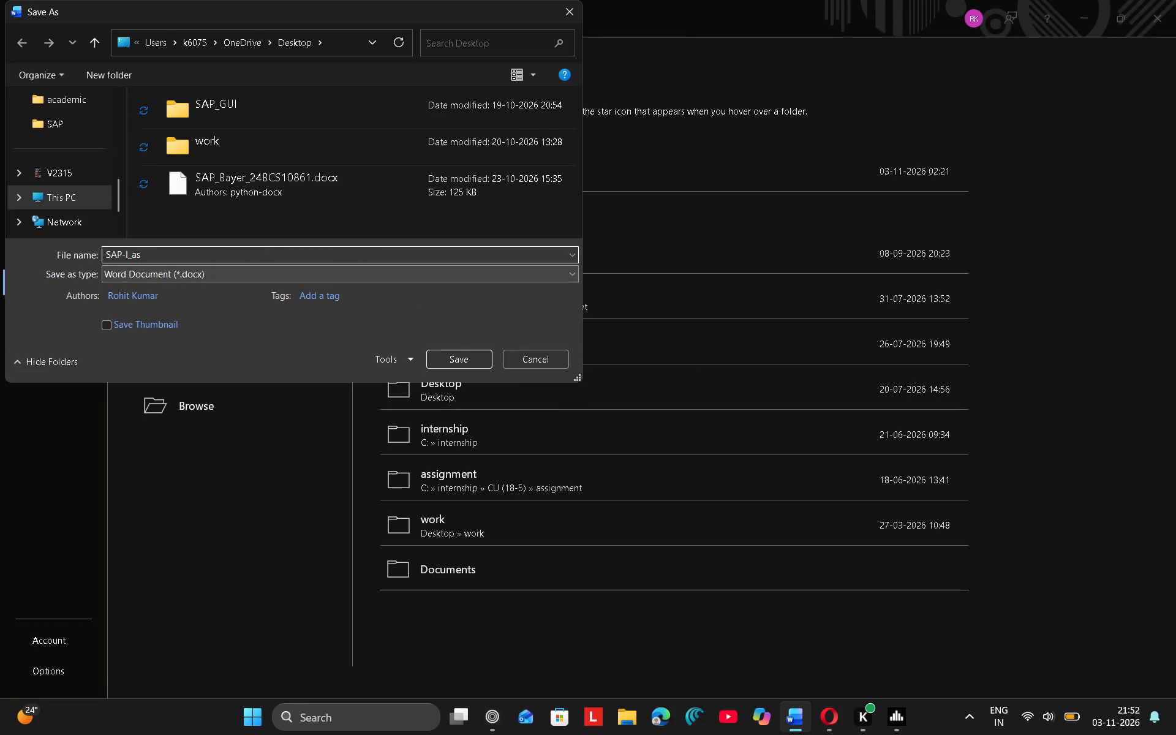
{"action": "type", "text": "si"}
{"action": "key", "text": "BackSpace"}
{"action": "key", "text": "BackSpace"}
{"action": "key", "text": "BackSpace"}
{"action": "key", "text": "BackSpace"}
{"action": "type", "text": "logion"}
{"action": "key", "text": "BackSpace"}
{"action": "key", "text": "BackSpace"}
{"action": "key", "text": "BackSpace"}
{"action": "type", "text": "on"}
{"action": "key", "text": "Return"}
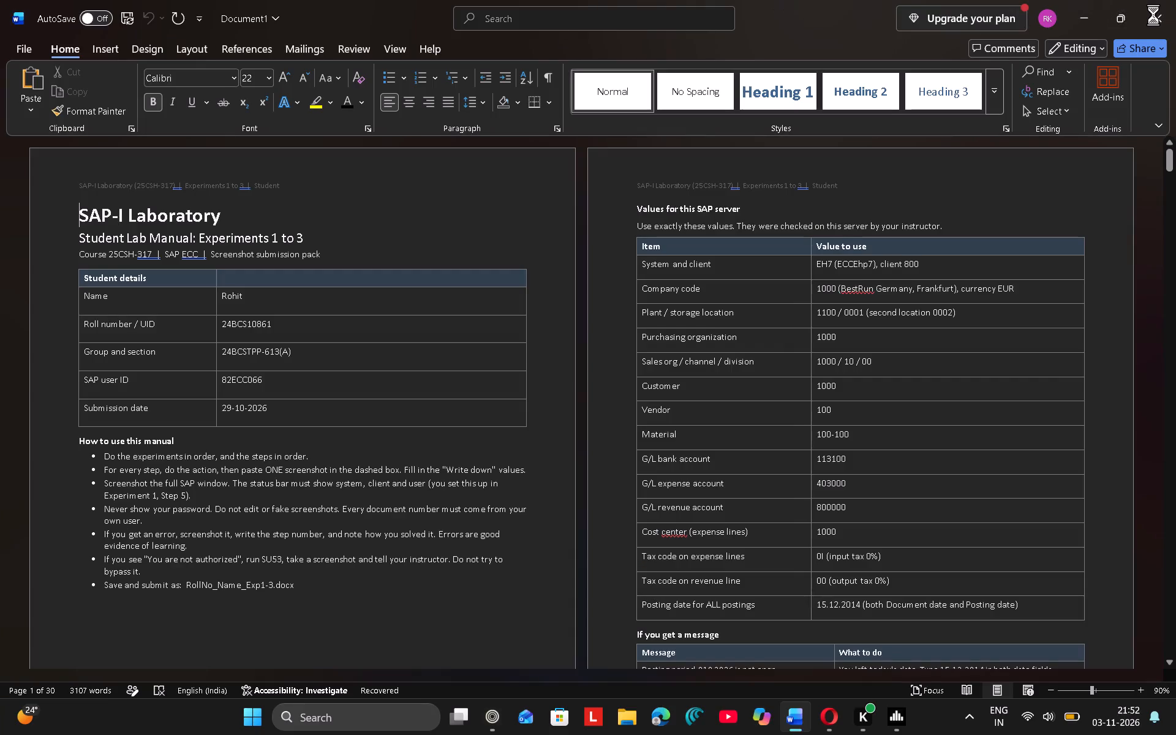
Close the SAP lab manual and exit Word, choosing to keep the unopened recovered files for viewing at another start.
{"action": "left_click", "coordinate": [1152, 15]}
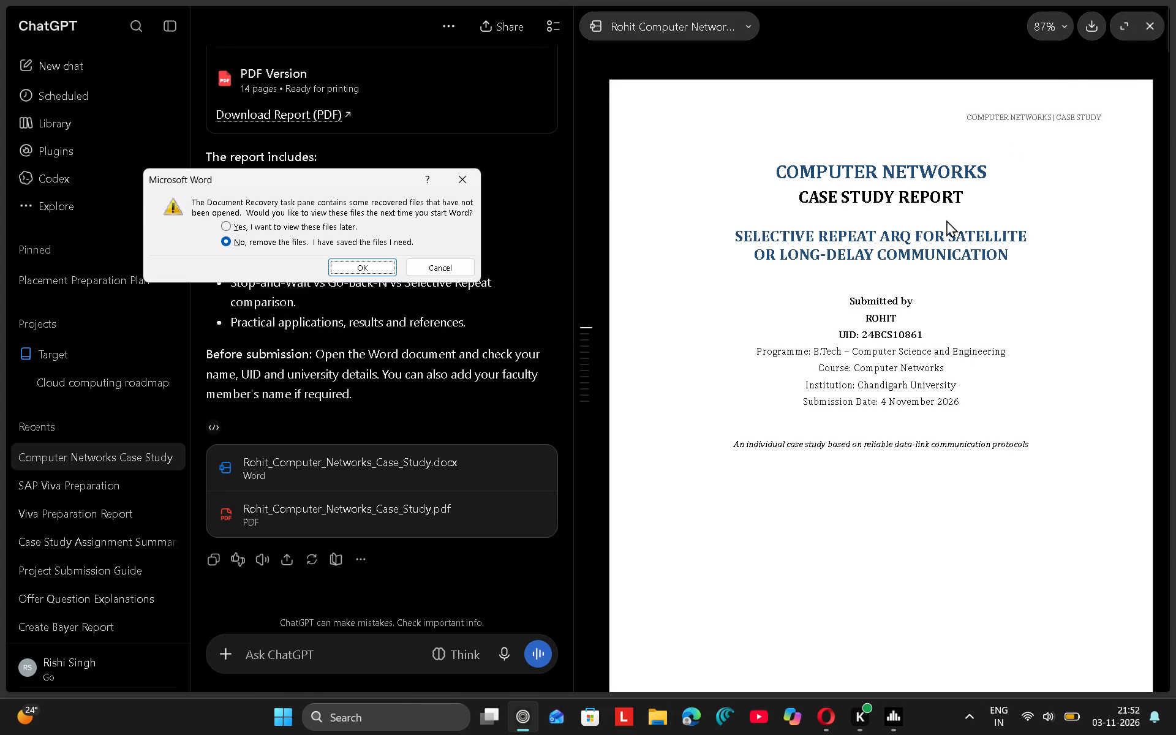
{"action": "scroll", "coordinate": [921, 317], "scroll_direction": "down", "scroll_amount": 5}
{"action": "left_click", "coordinate": [466, 172]}
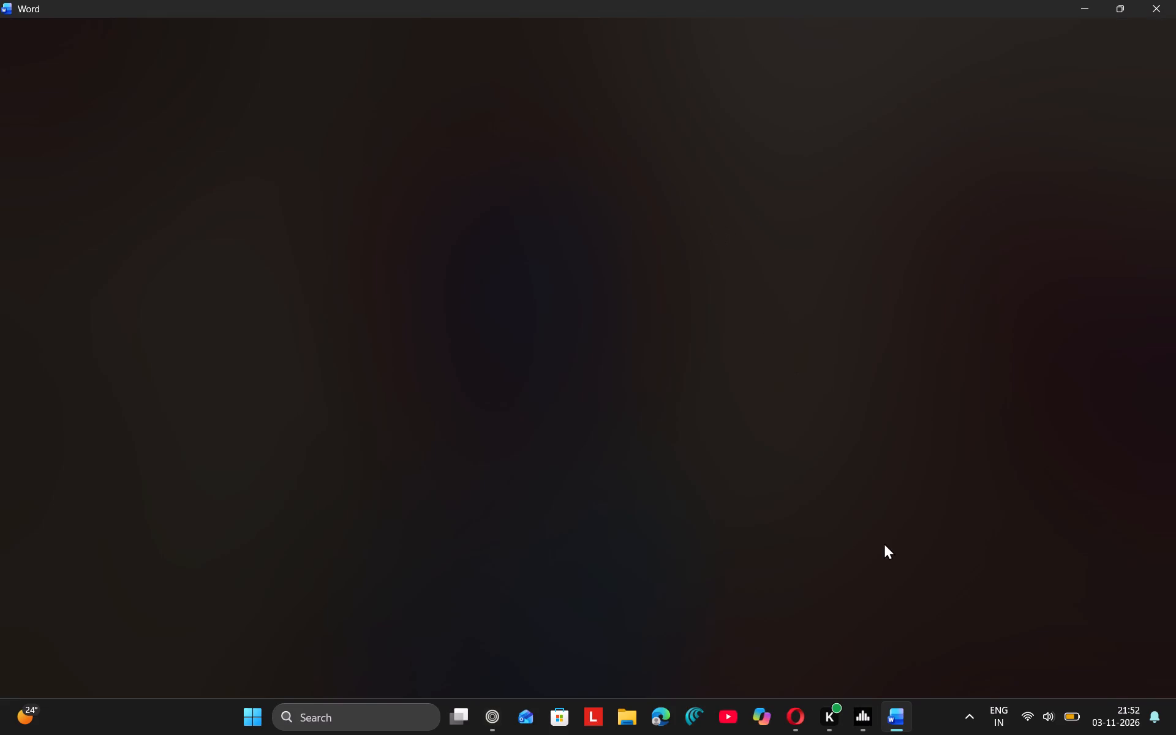
{"action": "left_click", "coordinate": [890, 718]}
{"action": "left_click", "coordinate": [898, 611]}
{"action": "left_click", "coordinate": [1162, 0]}
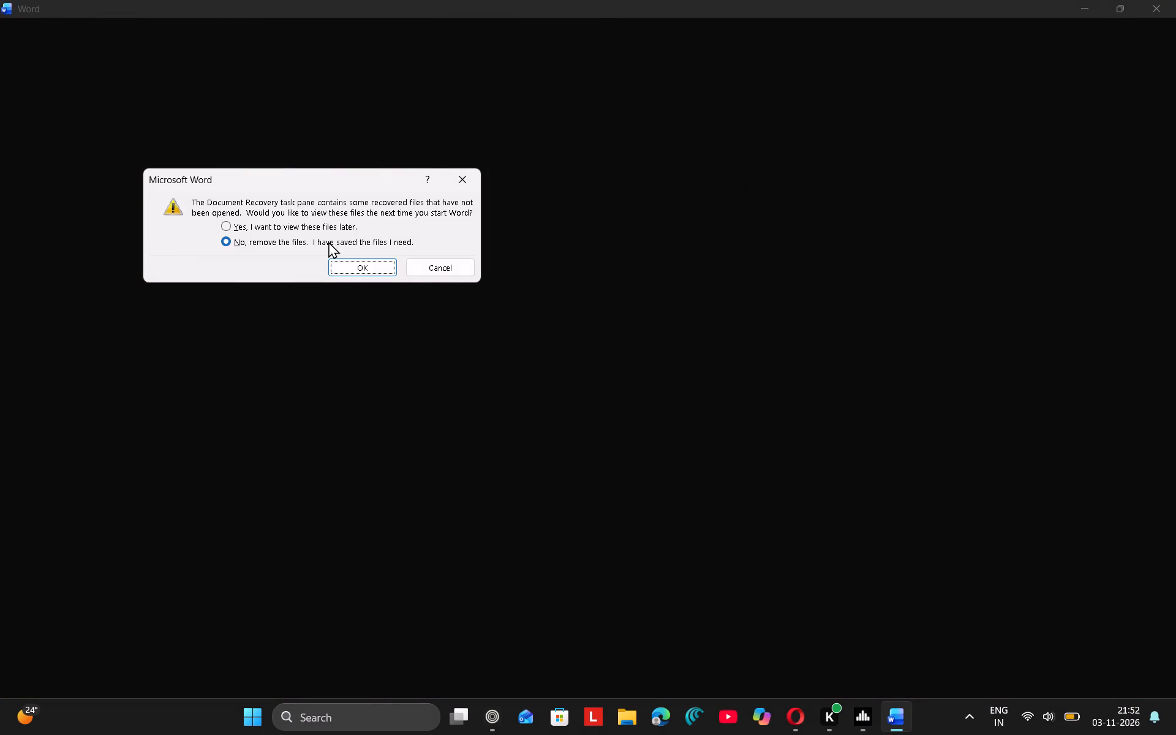
{"action": "left_click", "coordinate": [288, 228]}
{"action": "left_click", "coordinate": [298, 245]}
{"action": "left_click", "coordinate": [330, 226]}
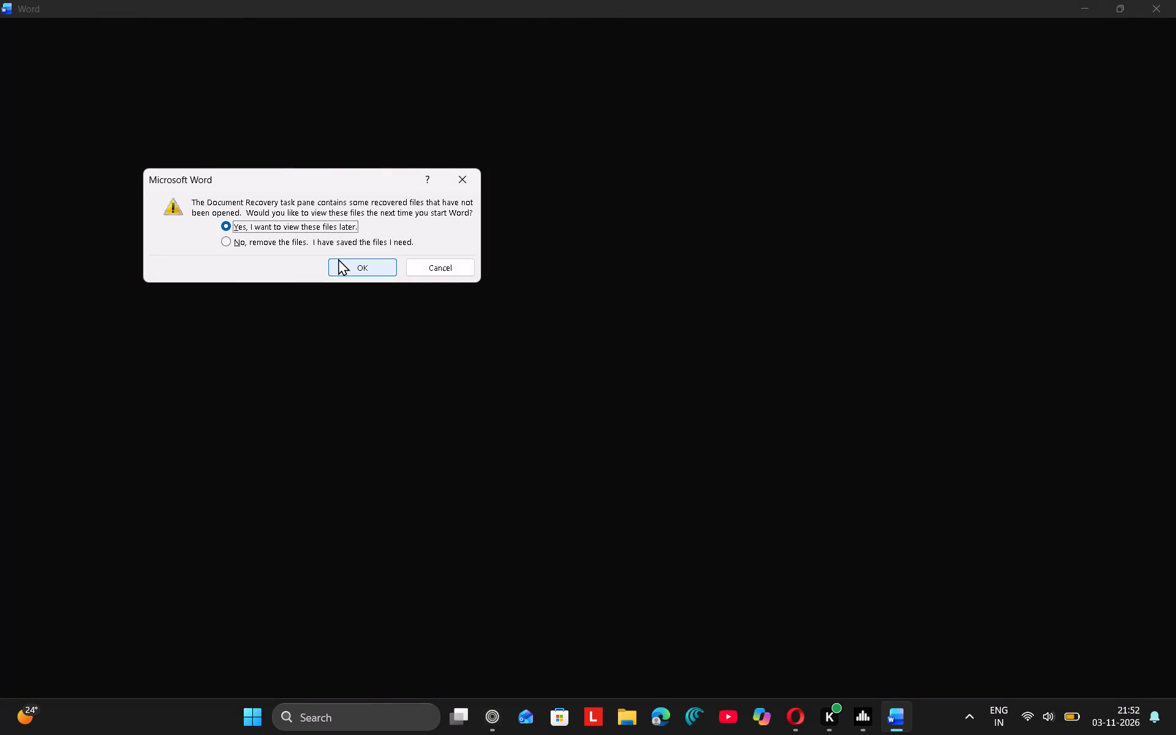
{"action": "left_click", "coordinate": [338, 258]}
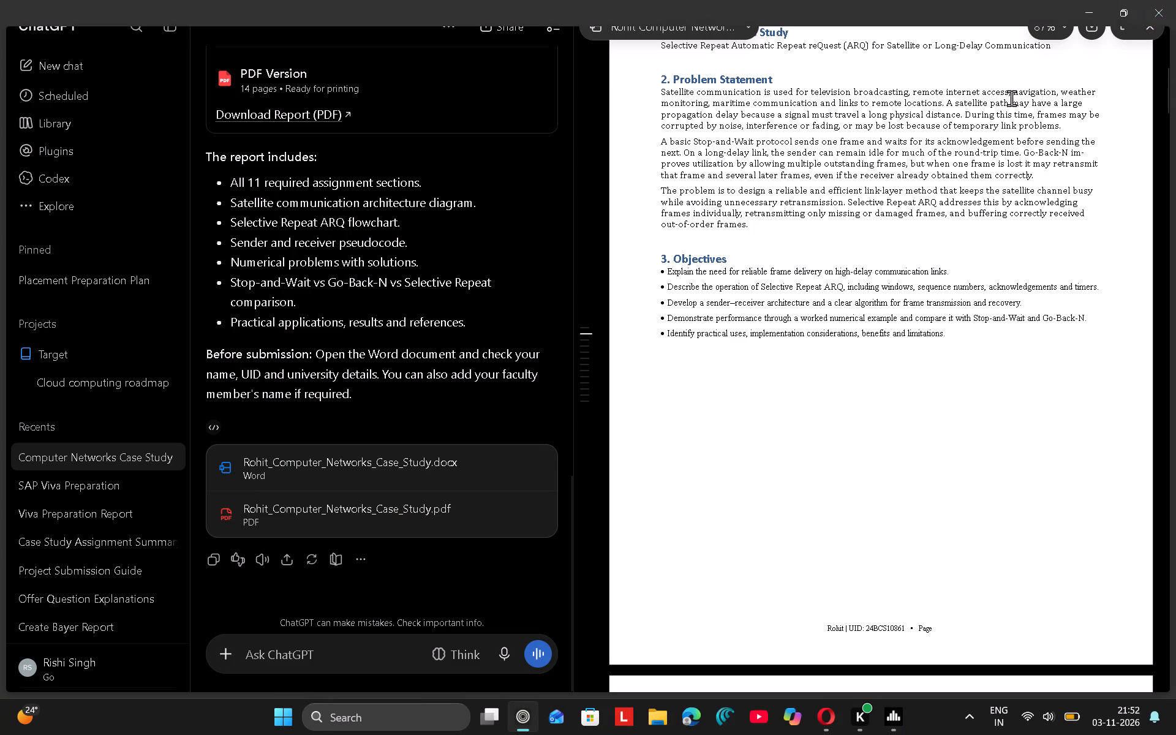
Look through the pages of the generated Computer Networks case study report in the ChatGPT preview.
{"action": "scroll", "coordinate": [977, 317], "scroll_direction": "up", "scroll_amount": 1}
{"action": "scroll", "coordinate": [977, 317], "scroll_direction": "down", "scroll_amount": 8}
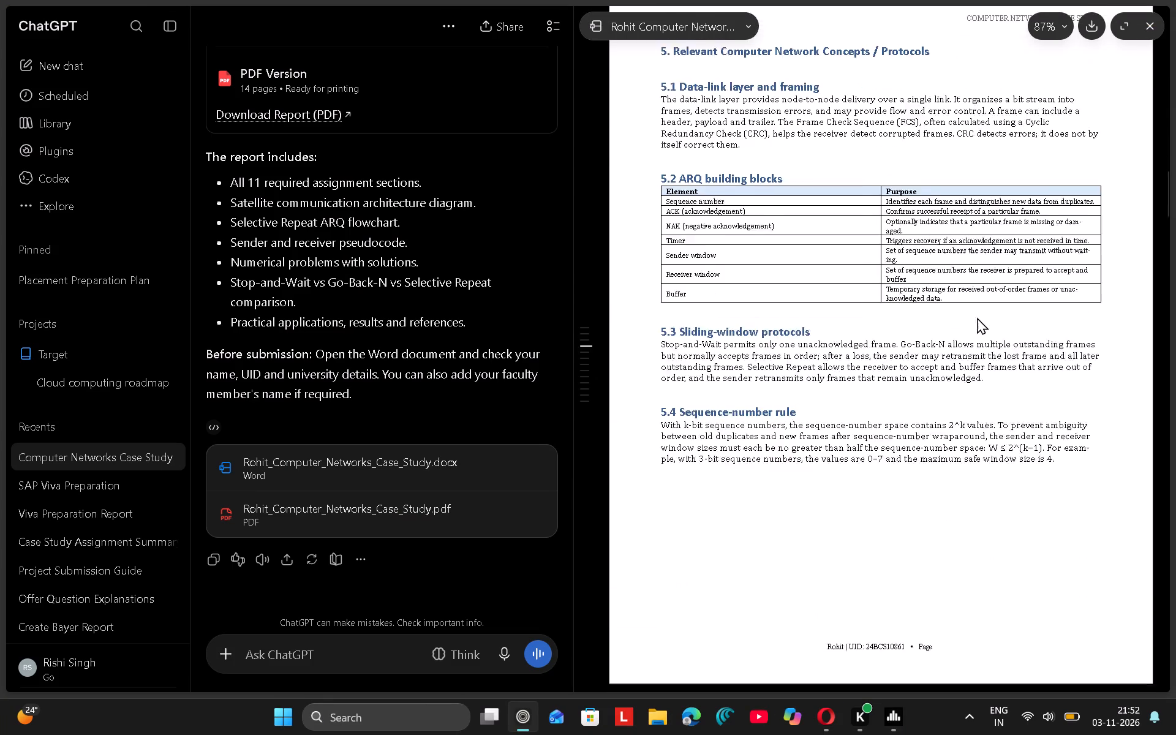
{"action": "scroll", "coordinate": [977, 317], "scroll_direction": "down", "scroll_amount": 8}
{"action": "scroll", "coordinate": [1024, 165], "scroll_direction": "up", "scroll_amount": 5}
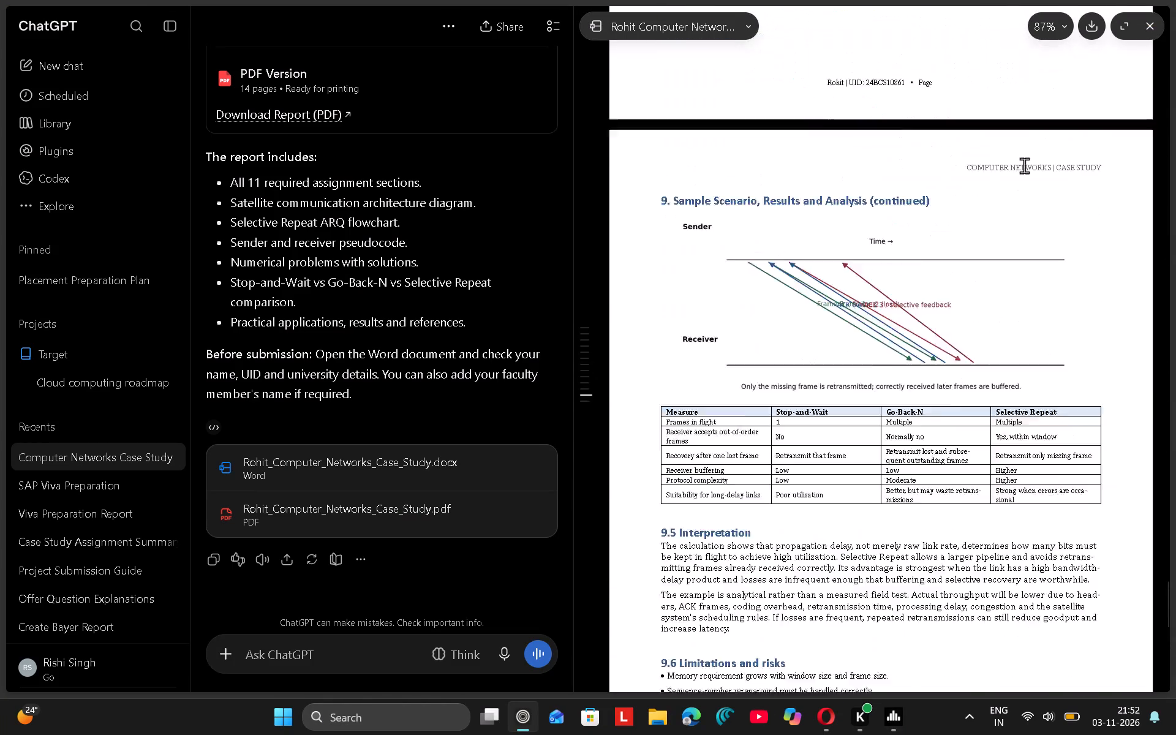
{"action": "scroll", "coordinate": [1024, 165], "scroll_direction": "up", "scroll_amount": 8}
Download the previewed case study report as a Word document and leave the preview.
{"action": "left_click", "coordinate": [1092, 24]}
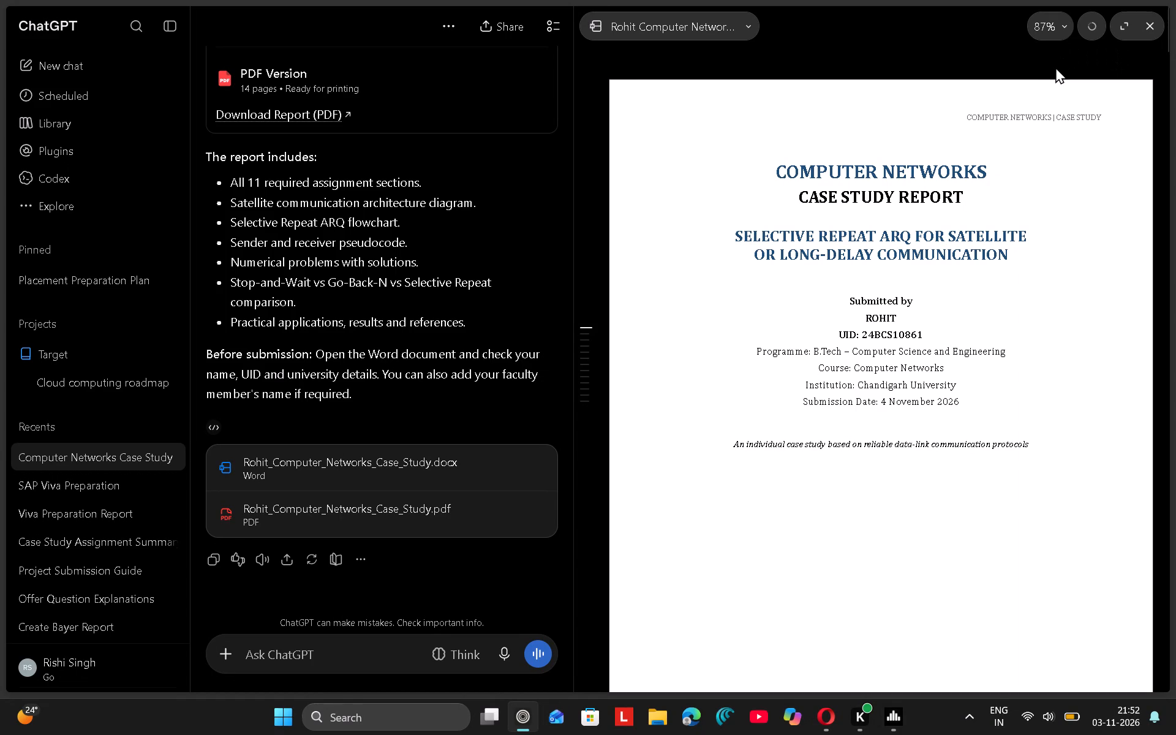
{"action": "left_click", "coordinate": [1149, 26]}
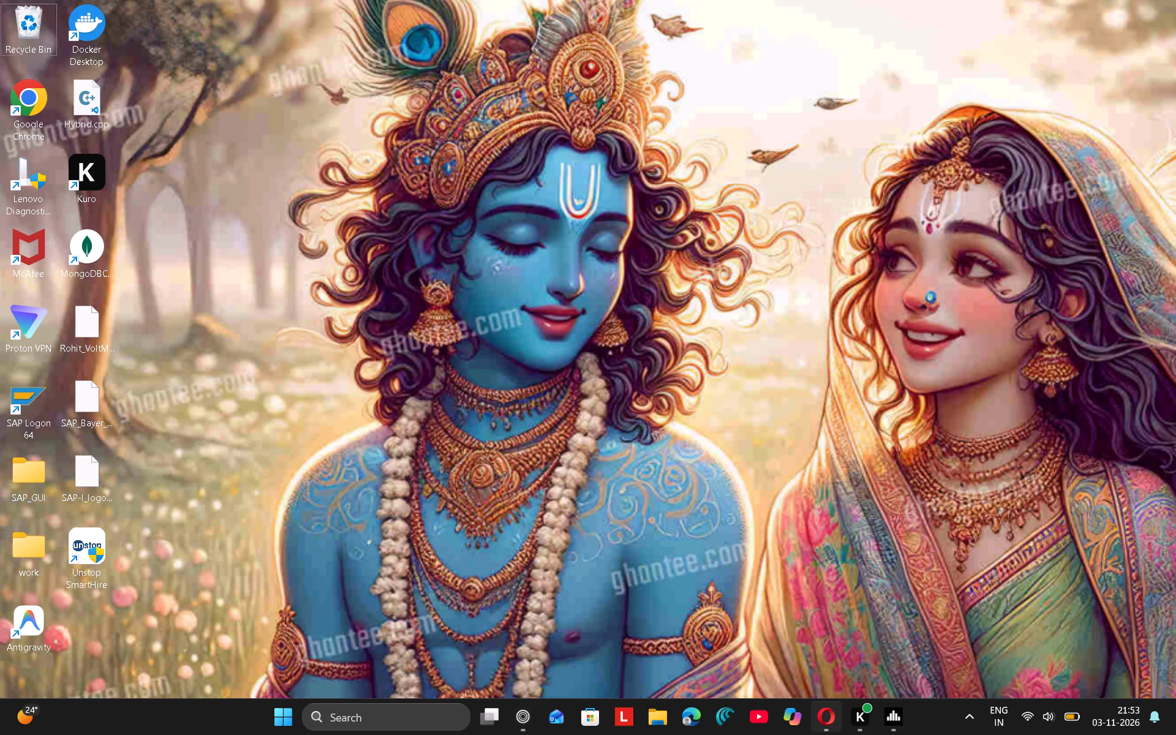
Open the downloaded Computer Networks case study document from the Downloads folder in Word and enable editing.
{"action": "left_click", "coordinate": [653, 722]}
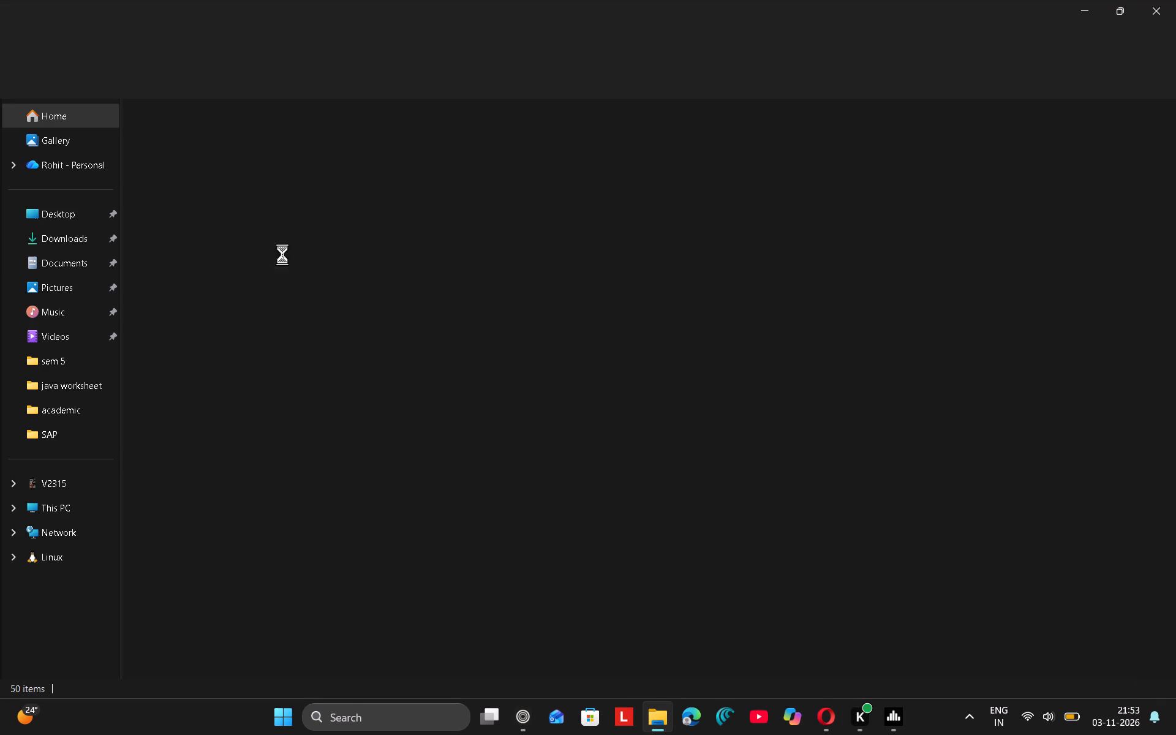
{"action": "left_click", "coordinate": [61, 238]}
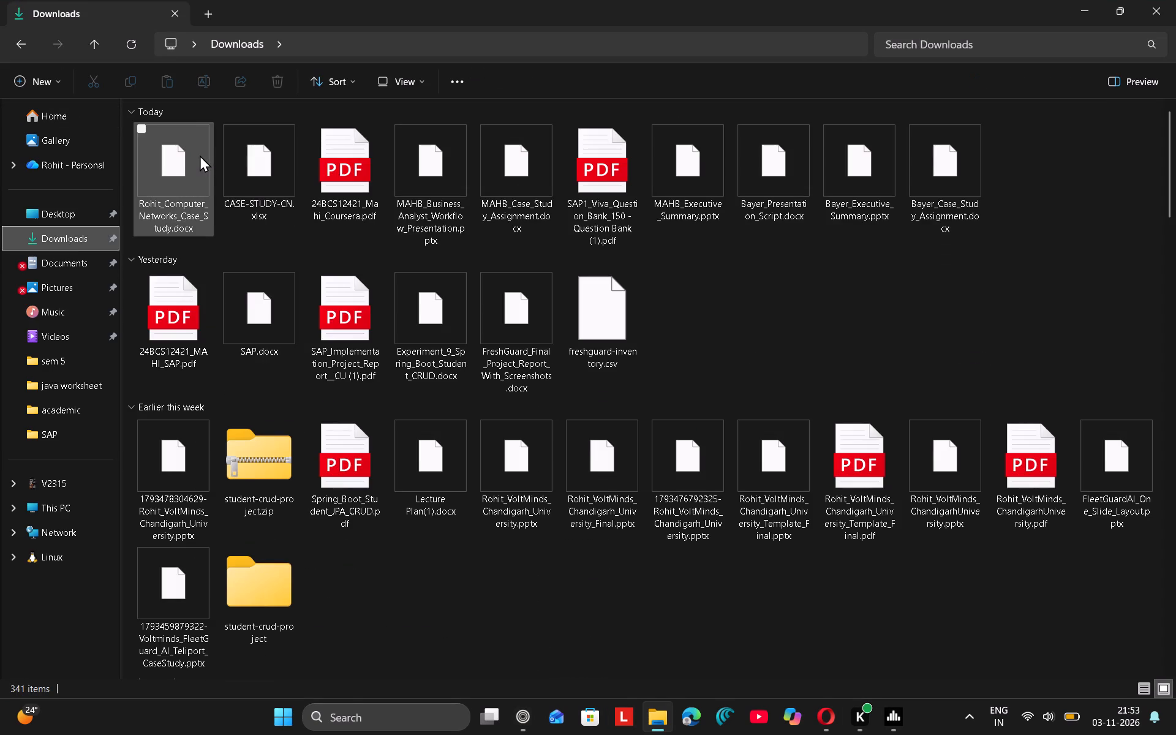
{"action": "double_click", "coordinate": [200, 155]}
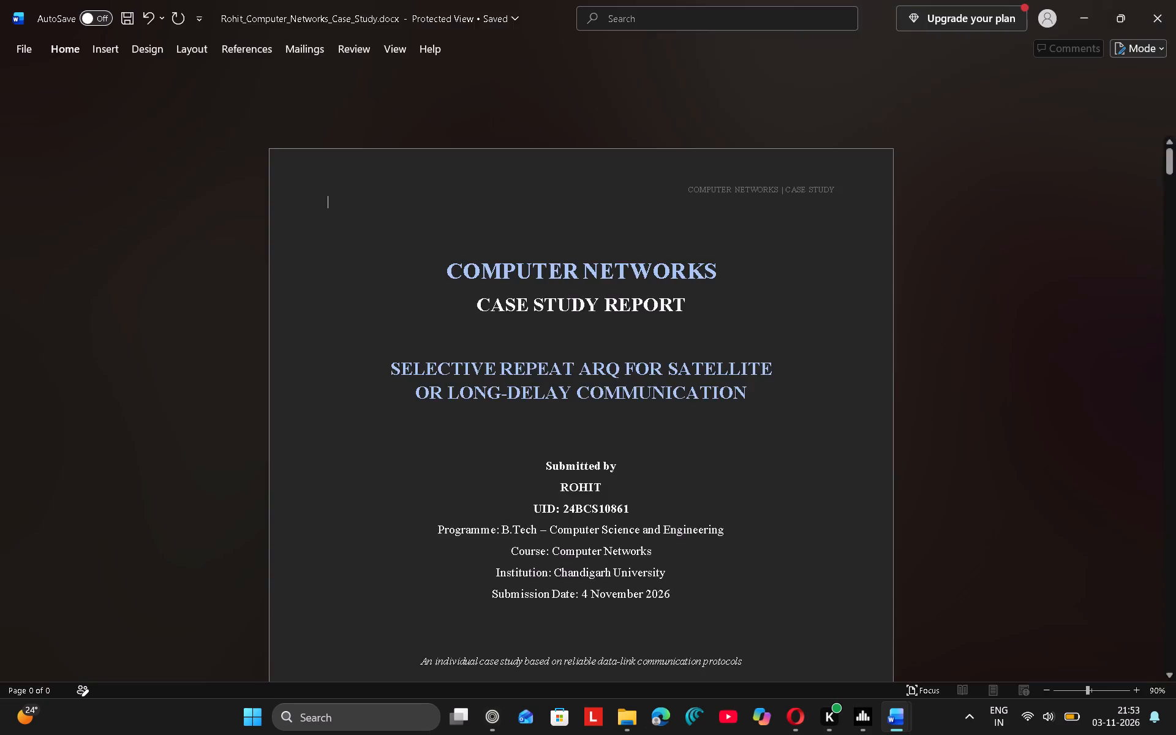
{"action": "scroll", "coordinate": [489, 334], "scroll_direction": "up", "scroll_amount": 3}
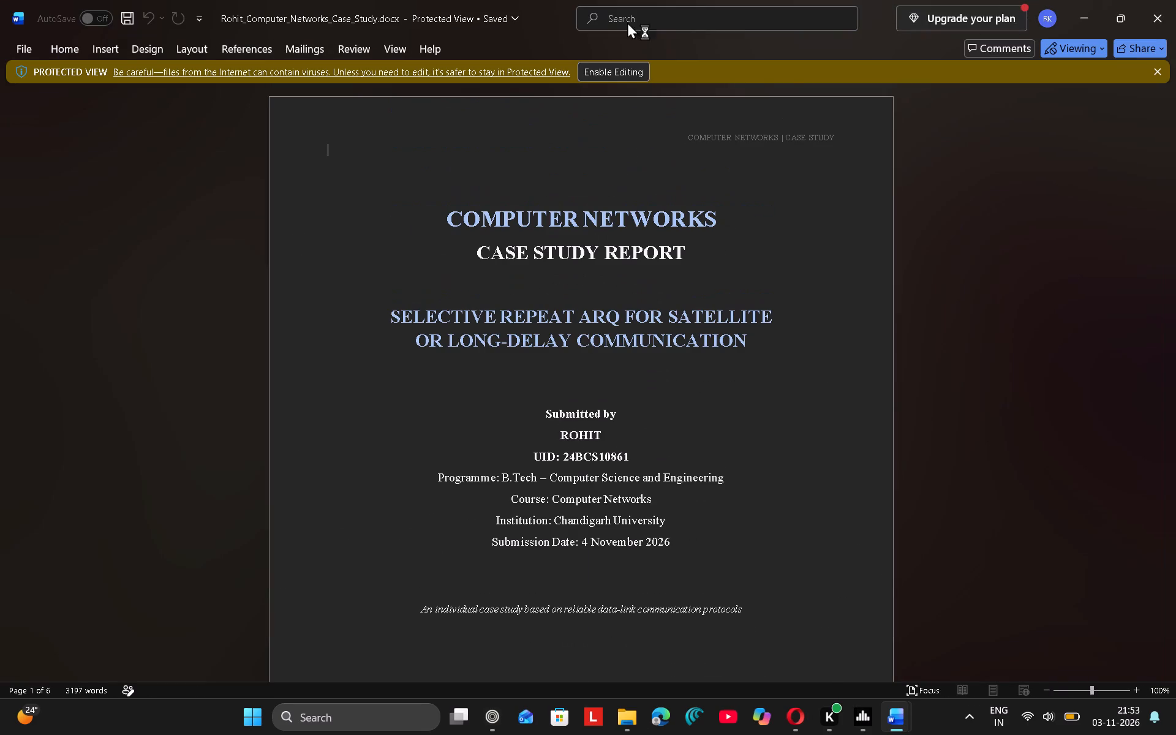
{"action": "left_click", "coordinate": [609, 71]}
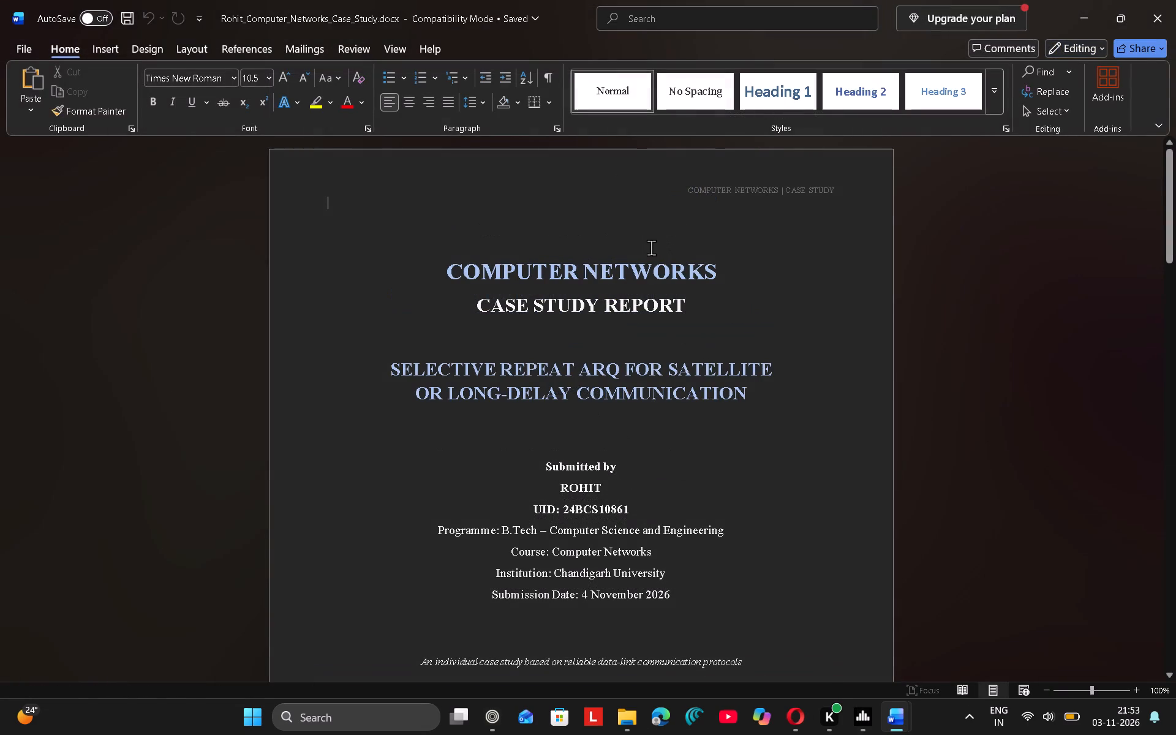
Change the font colour of the whole report so the blue titles and headings match the body text.
{"action": "key", "text": "ctrl+a"}
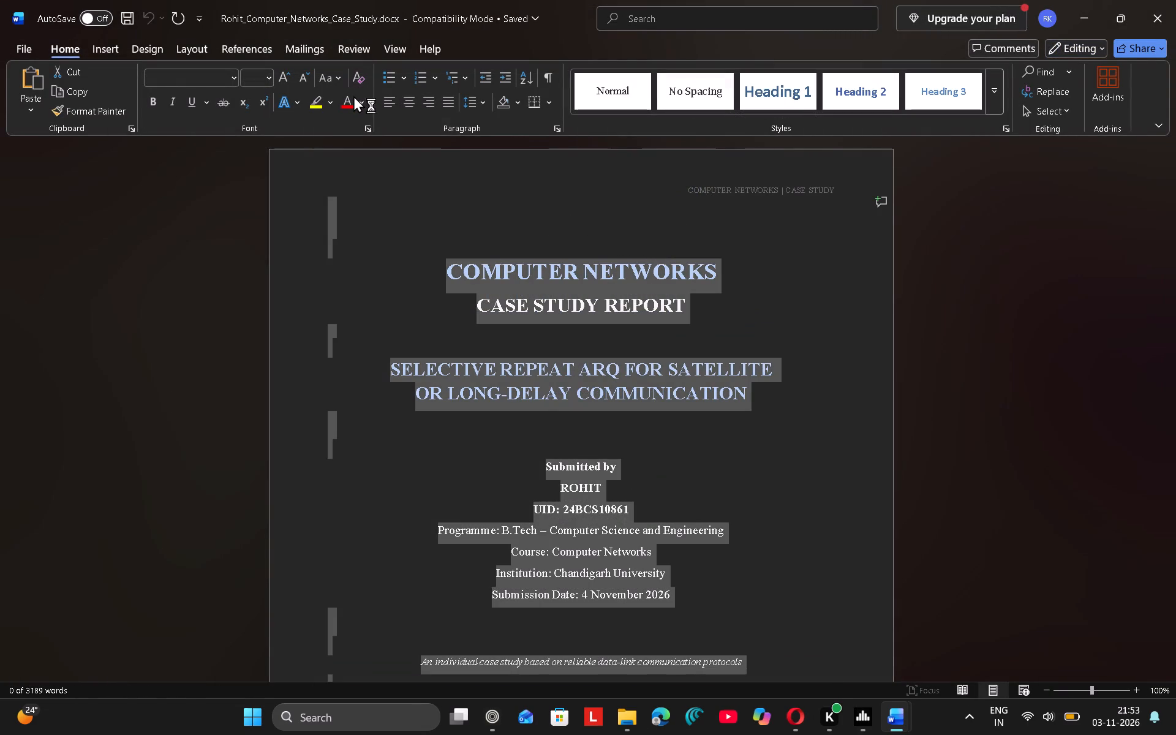
{"action": "left_click", "coordinate": [366, 102]}
{"action": "left_click", "coordinate": [344, 153]}
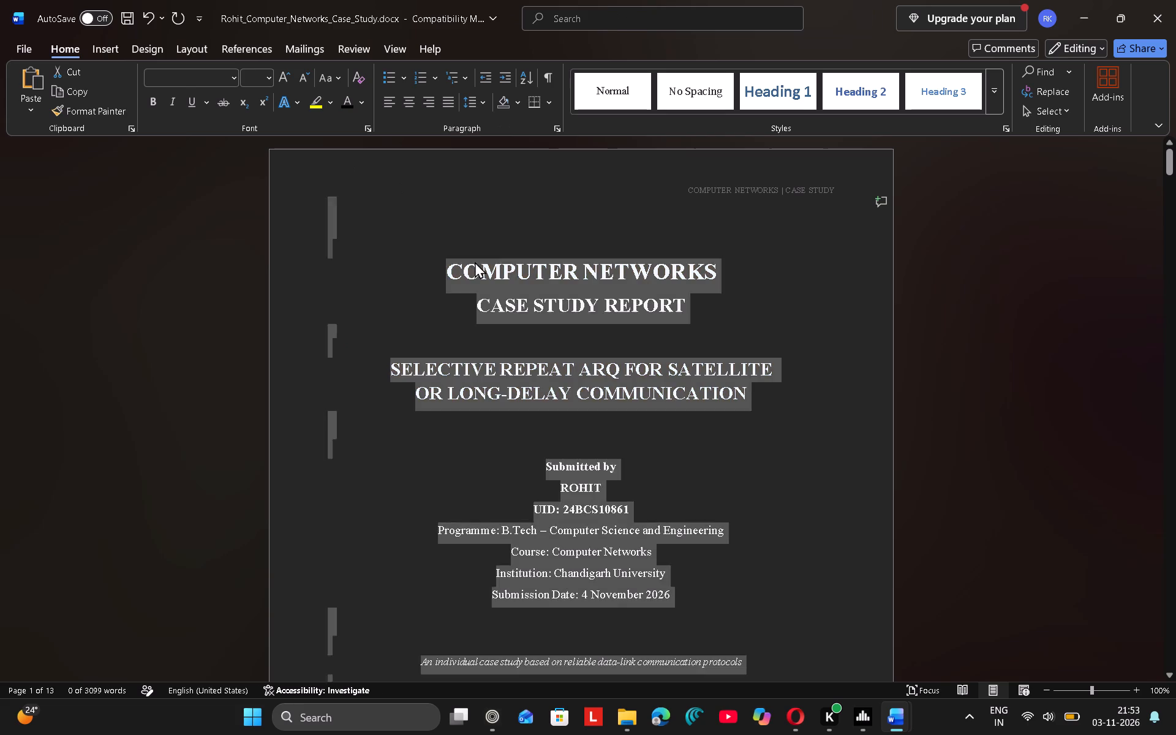
{"action": "left_click", "coordinate": [475, 262]}
{"action": "scroll", "coordinate": [559, 407], "scroll_direction": "down", "scroll_amount": 1}
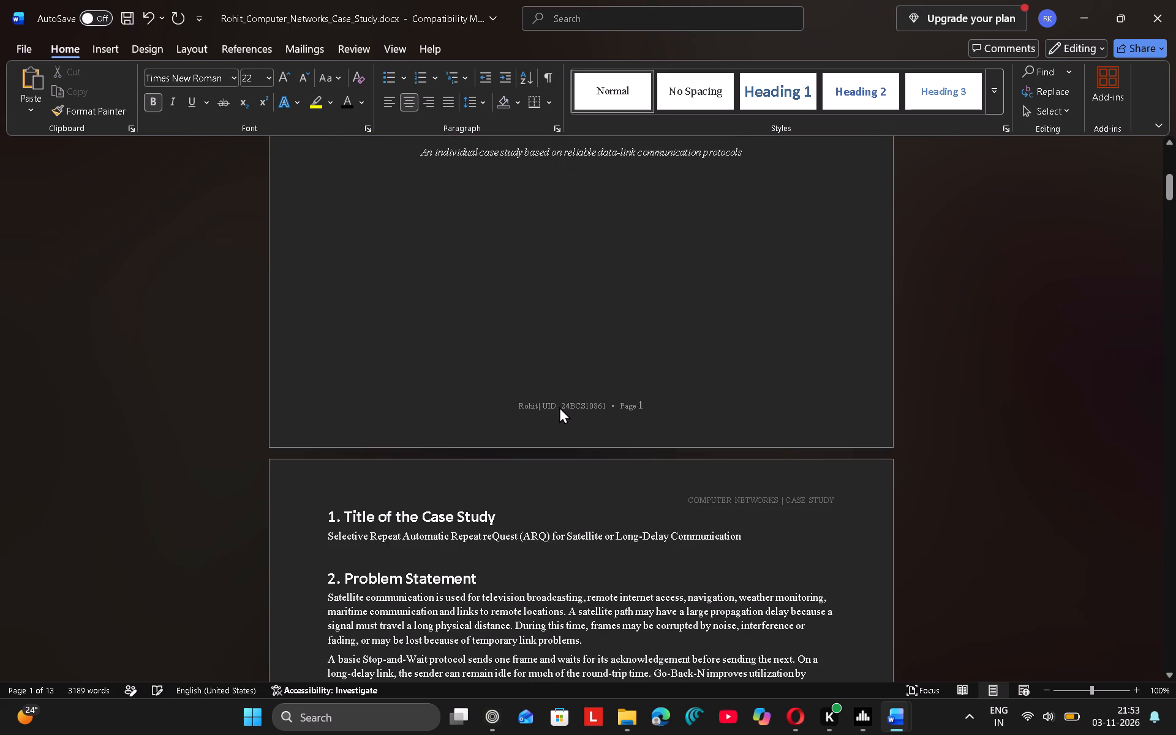
Set the font of the entire report to Times New Roman.
{"action": "key", "text": "ctrl+a"}
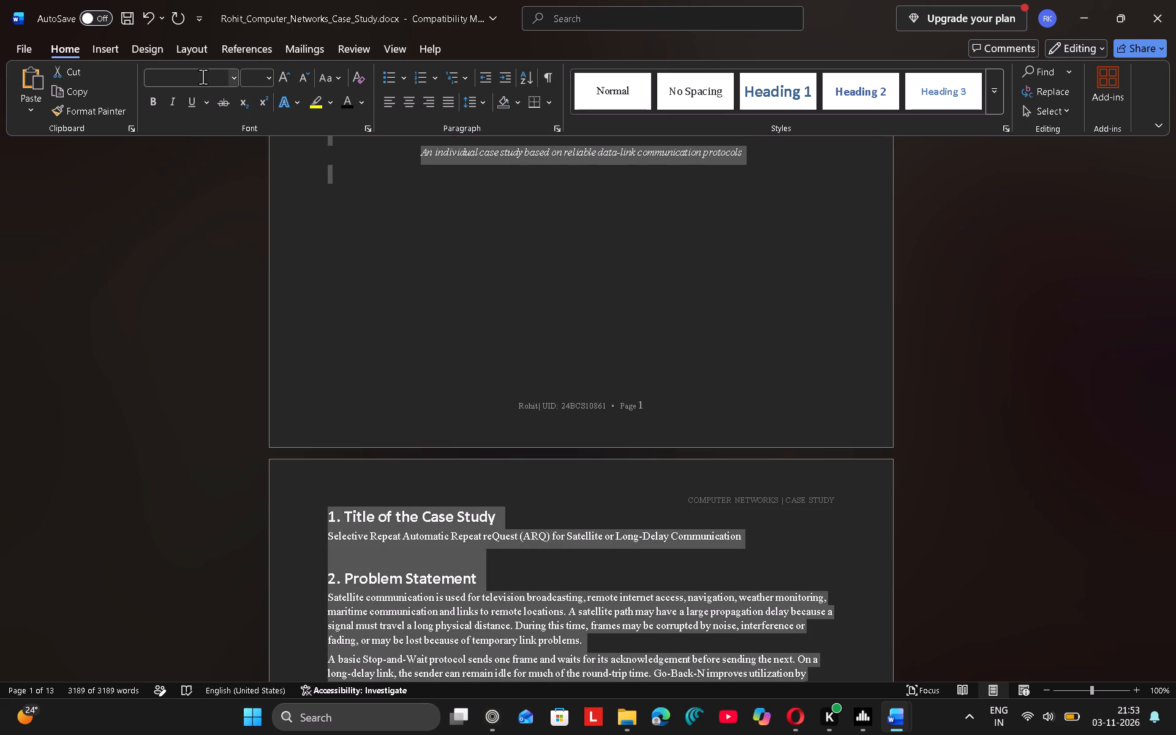
{"action": "left_click", "coordinate": [202, 77]}
{"action": "type", "text": "time"}
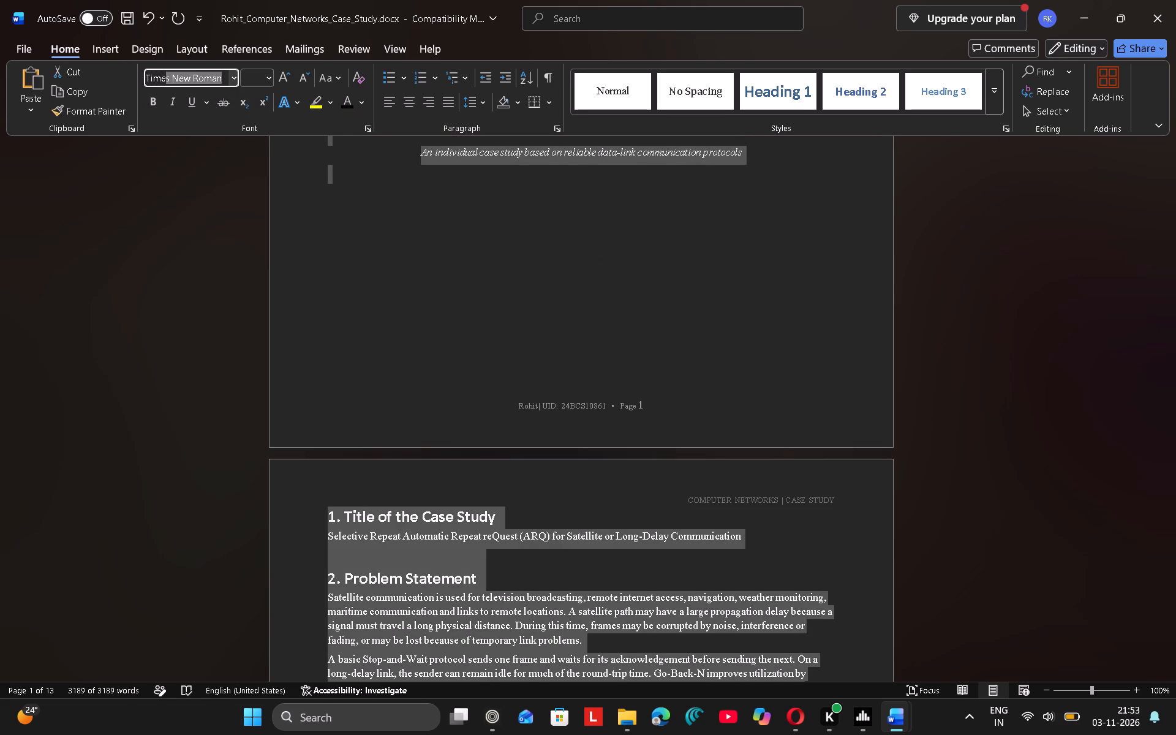
{"action": "key", "text": "Right"}
{"action": "key", "text": "Return"}
{"action": "left_click", "coordinate": [483, 288]}
{"action": "scroll", "coordinate": [483, 288], "scroll_direction": "down", "scroll_amount": 1}
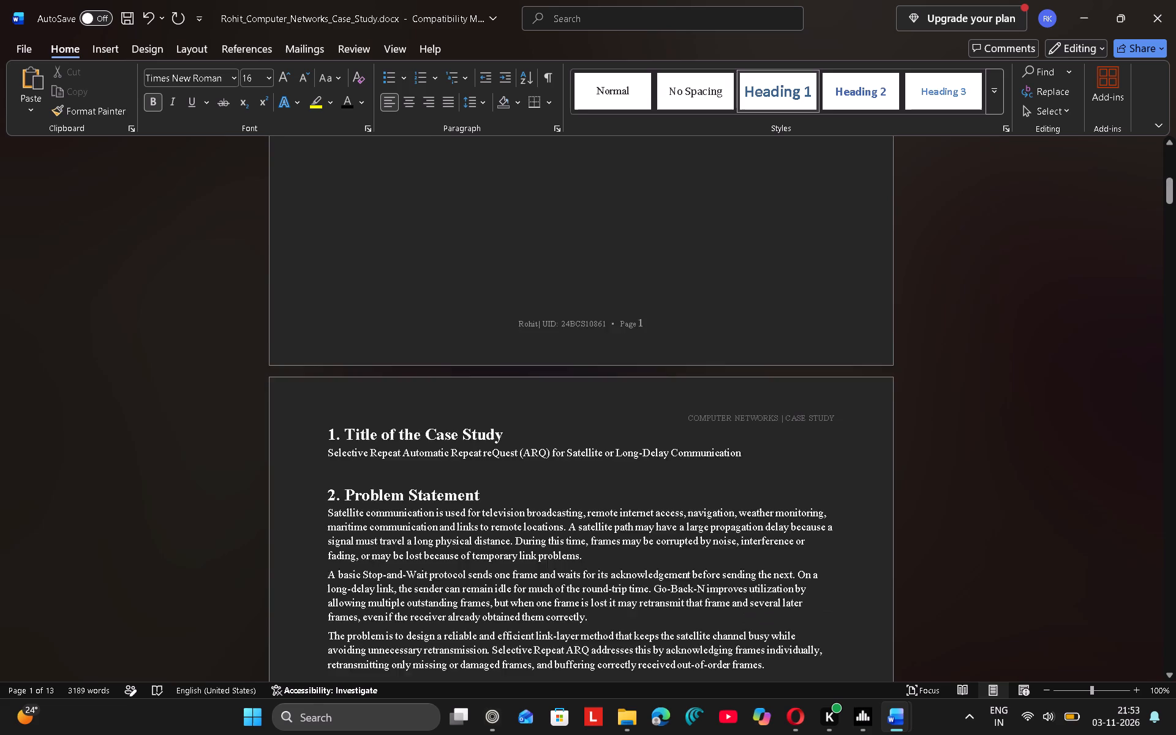
Delete the "COMPUTER NETWORKS | CASE STUDY" text from the page header.
{"action": "scroll", "coordinate": [483, 288], "scroll_direction": "down", "scroll_amount": 1}
{"action": "left_click", "coordinate": [794, 245]}
{"action": "left_click", "coordinate": [790, 242]}
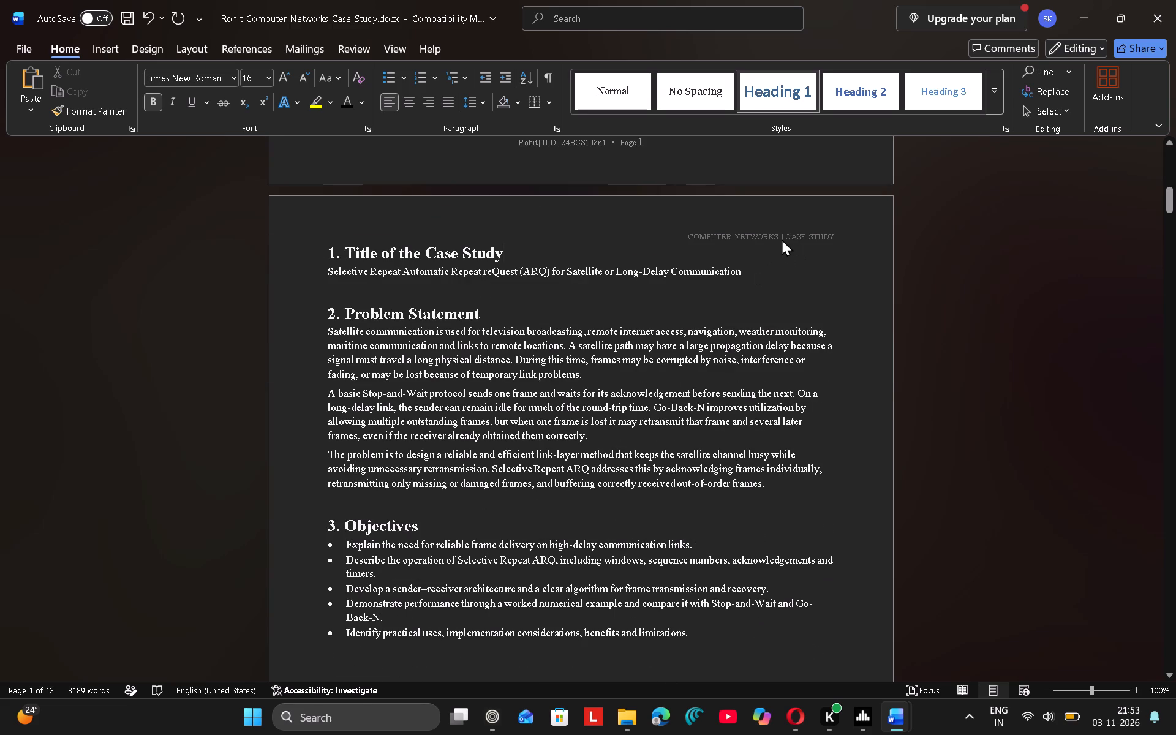
{"action": "left_click", "coordinate": [781, 239]}
{"action": "left_click", "coordinate": [772, 238]}
{"action": "double_click", "coordinate": [774, 231]}
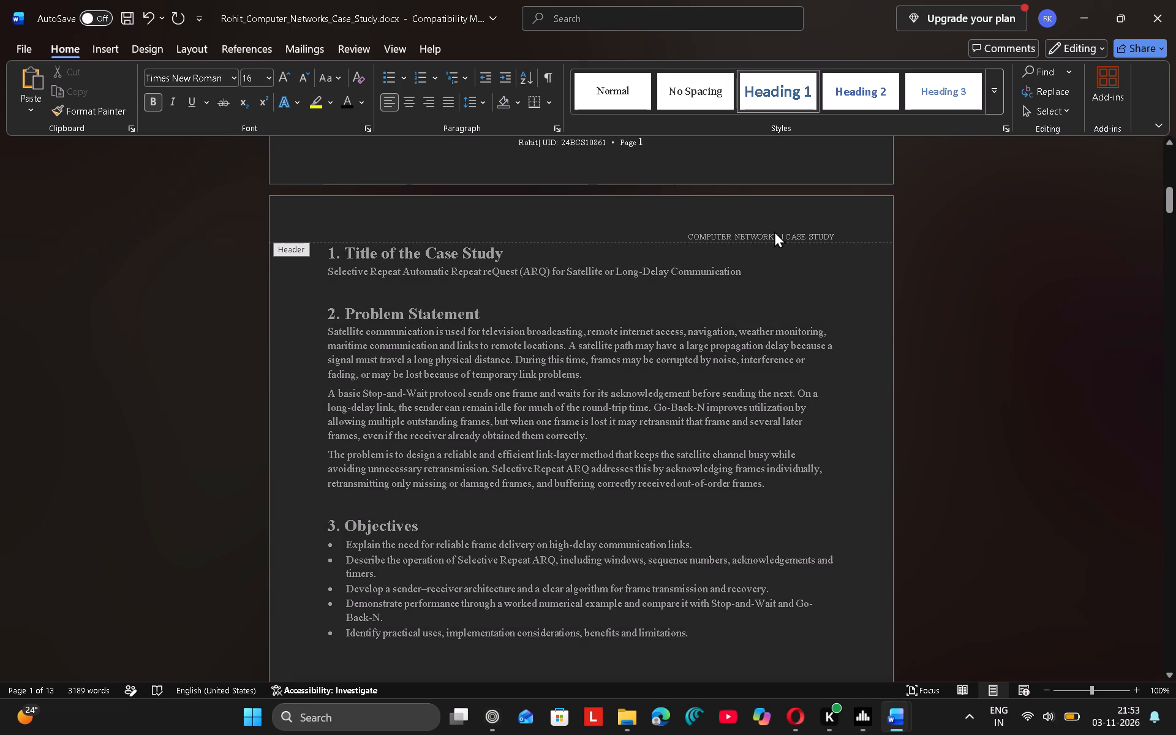
{"action": "left_click", "coordinate": [774, 231]}
{"action": "key", "text": "BackSpace"}
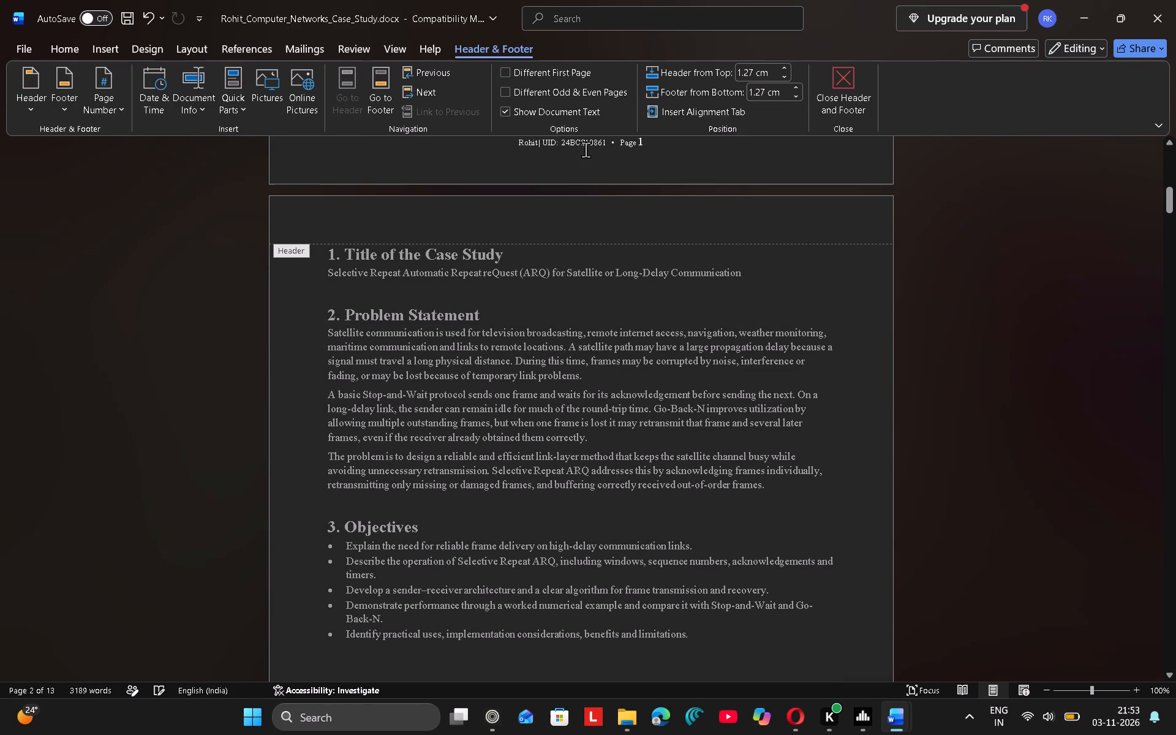
Delete the line with the name, UID and page number from the page footer and return to the body text.
{"action": "left_click", "coordinate": [586, 149]}
{"action": "double_click", "coordinate": [586, 149]}
{"action": "key", "text": "BackSpace"}
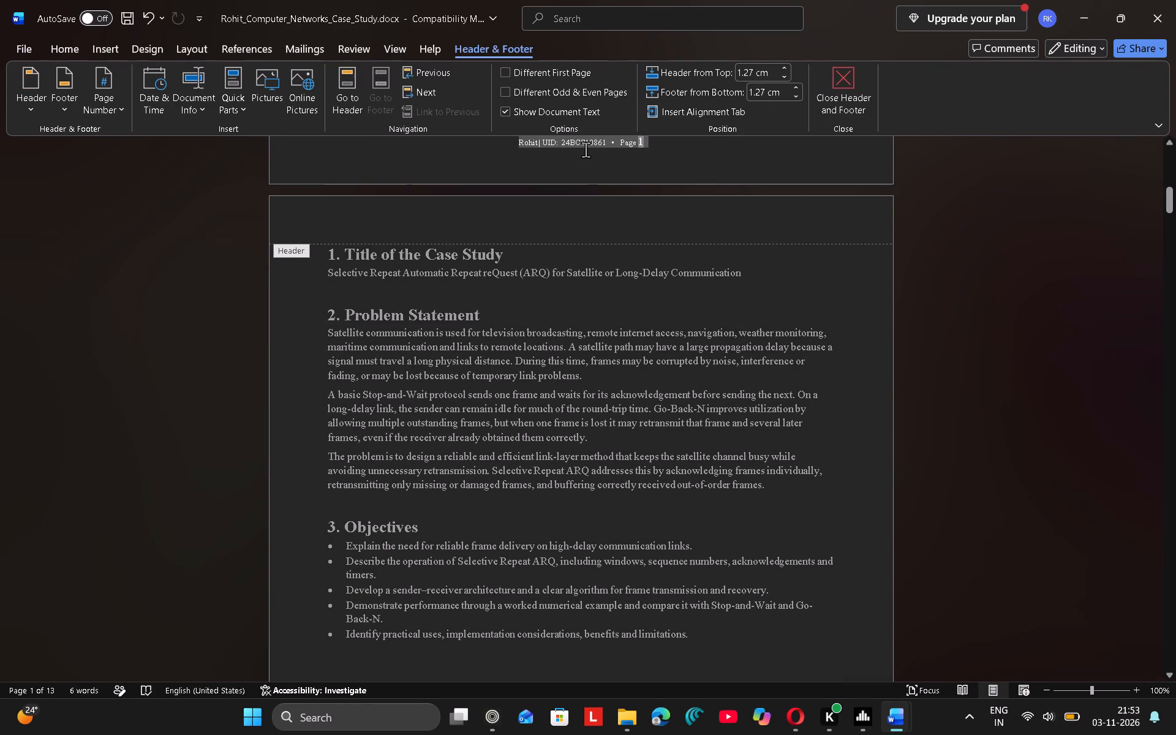
{"action": "double_click", "coordinate": [673, 349]}
Review the layout of the cover page and sections 1 to 3, with two pages side by side at 70% zoom.
{"action": "scroll", "coordinate": [673, 349], "scroll_direction": "up", "scroll_amount": 3}
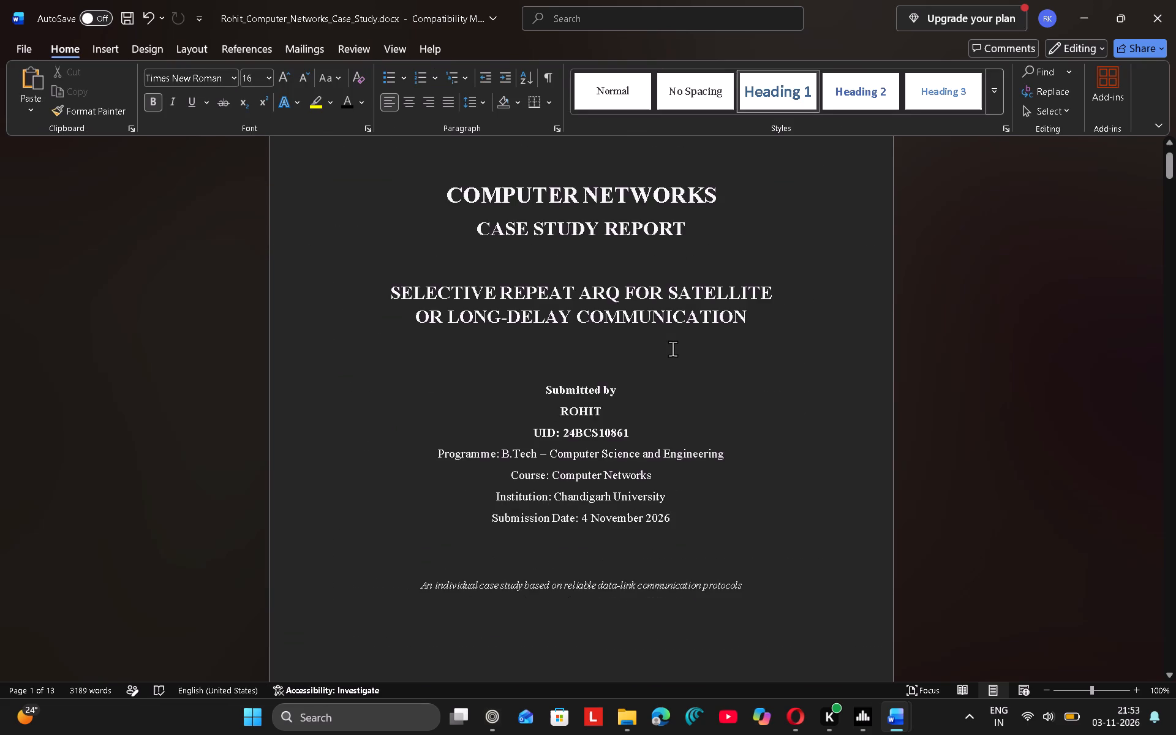
{"action": "scroll", "coordinate": [673, 349], "scroll_direction": "down", "scroll_amount": 1}
{"action": "scroll", "coordinate": [459, 421], "scroll_direction": "down", "scroll_amount": 1}
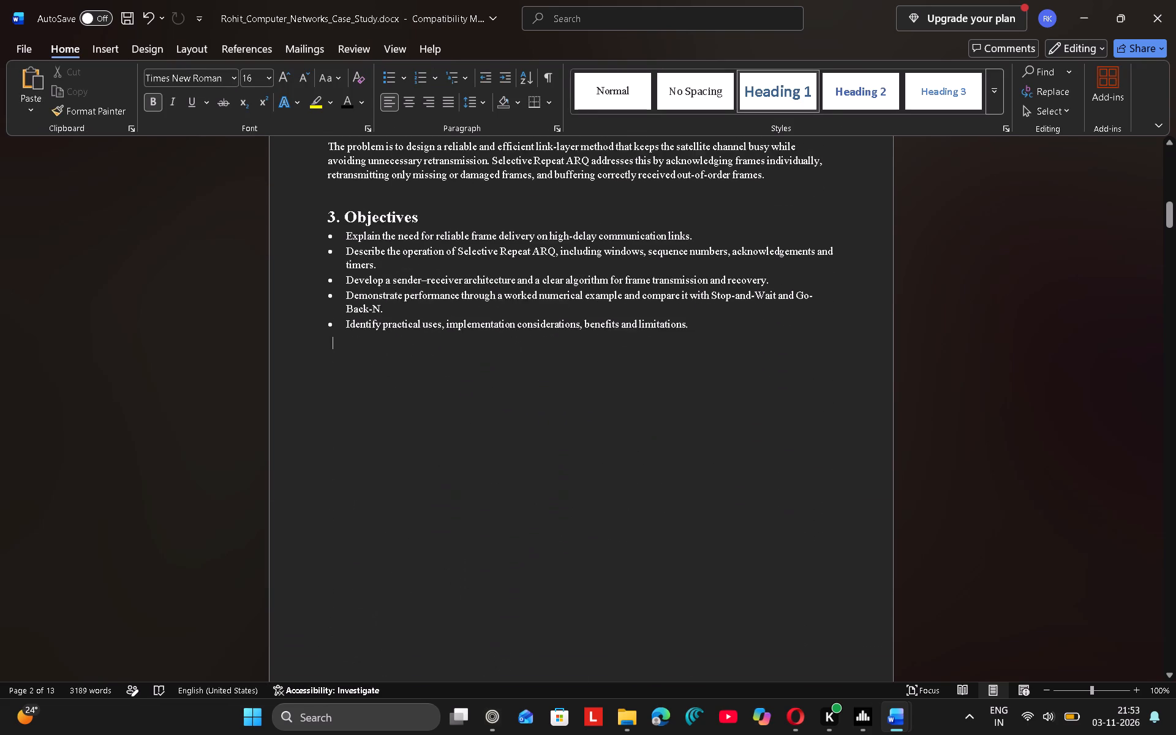
{"action": "scroll", "coordinate": [459, 421], "scroll_direction": "down", "scroll_amount": 1}
{"action": "right_click", "coordinate": [459, 421]}
{"action": "left_click", "coordinate": [421, 304]}
{"action": "left_click", "coordinate": [393, 287]}
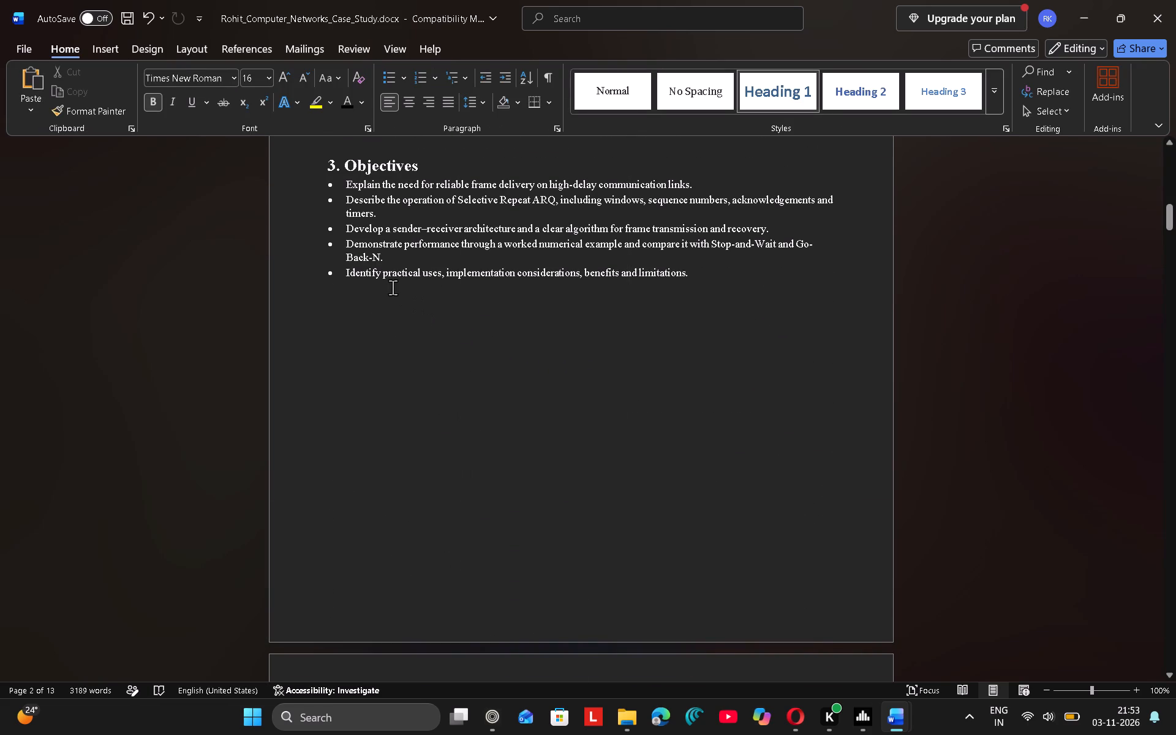
{"action": "left_click", "coordinate": [384, 281]}
{"action": "scroll", "coordinate": [489, 289], "scroll_direction": "down", "scroll_amount": 1}
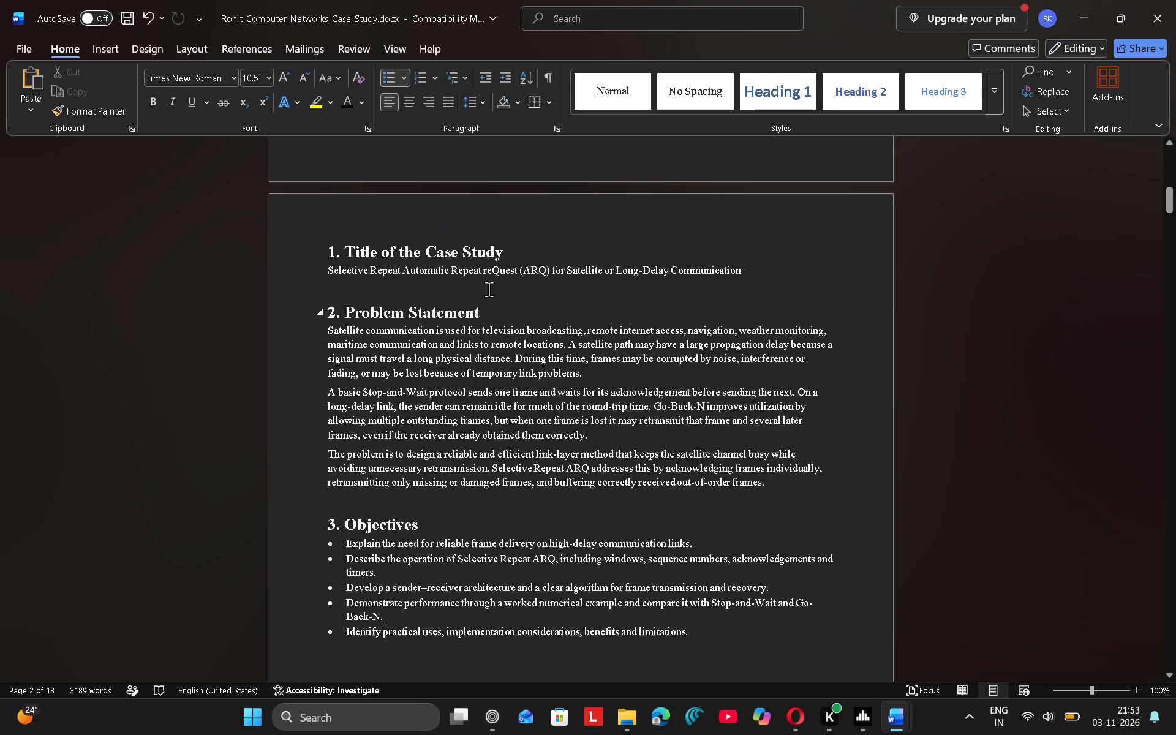
{"action": "scroll", "coordinate": [489, 289], "scroll_direction": "down", "scroll_amount": 1}
{"action": "scroll", "coordinate": [489, 289], "scroll_direction": "up", "scroll_amount": 2}
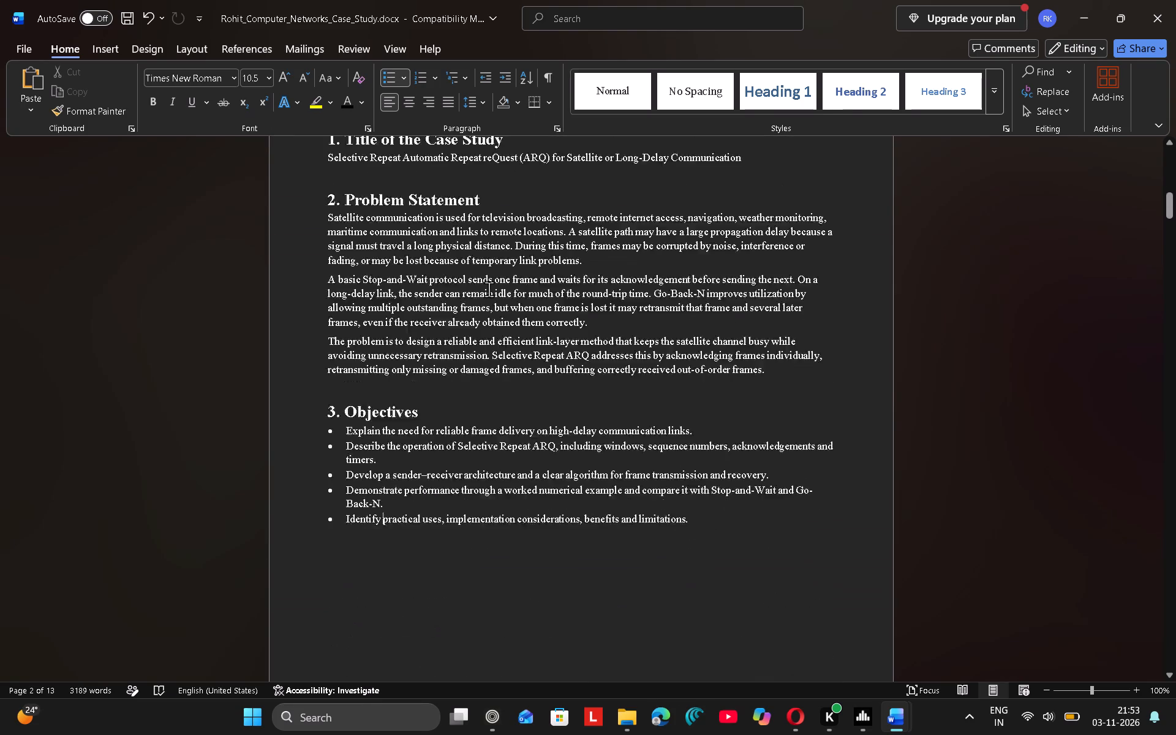
{"action": "scroll", "coordinate": [489, 289], "scroll_direction": "up", "scroll_amount": 2}
{"action": "scroll", "coordinate": [489, 289], "scroll_direction": "down", "scroll_amount": 1}
{"action": "scroll", "coordinate": [489, 289], "scroll_direction": "down", "scroll_amount": 3, "text": "ctrl"}
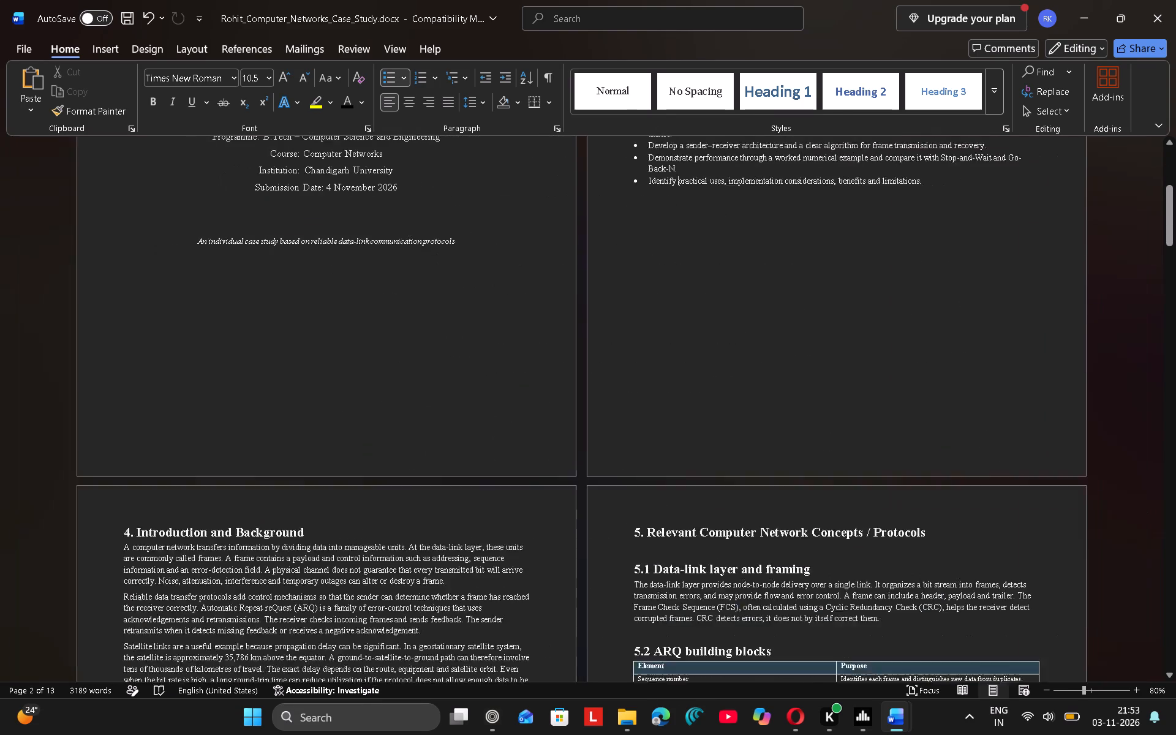
{"action": "scroll", "coordinate": [489, 289], "scroll_direction": "up", "scroll_amount": 1}
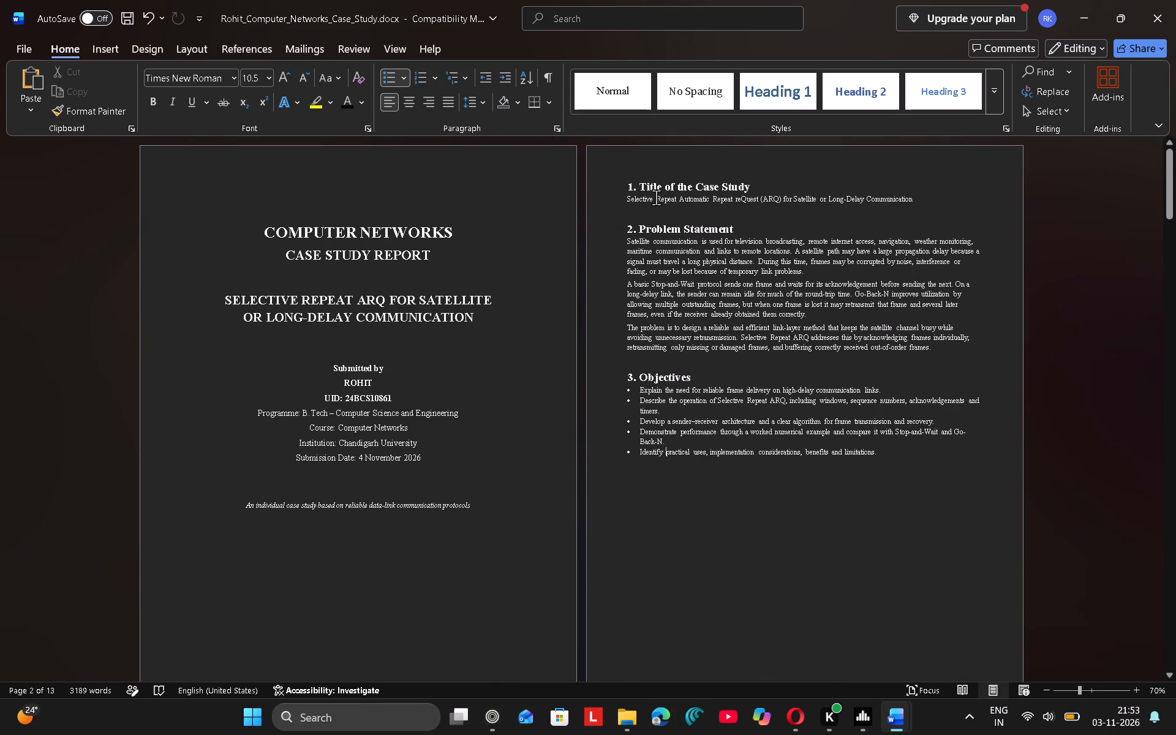
{"action": "scroll", "coordinate": [771, 239], "scroll_direction": "down", "scroll_amount": 1}
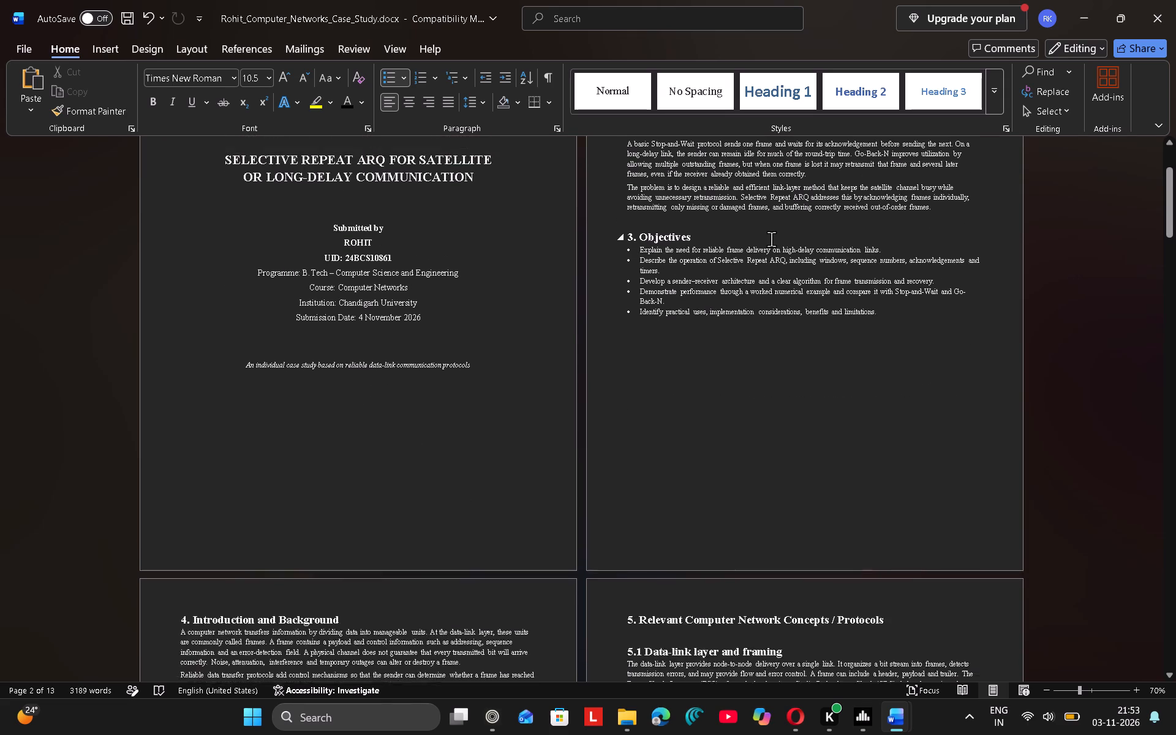
{"action": "scroll", "coordinate": [771, 239], "scroll_direction": "down", "scroll_amount": 1}
Remove the page break after the Objectives list so "4. Introduction and Background" follows on the same page.
{"action": "left_click", "coordinate": [883, 260]}
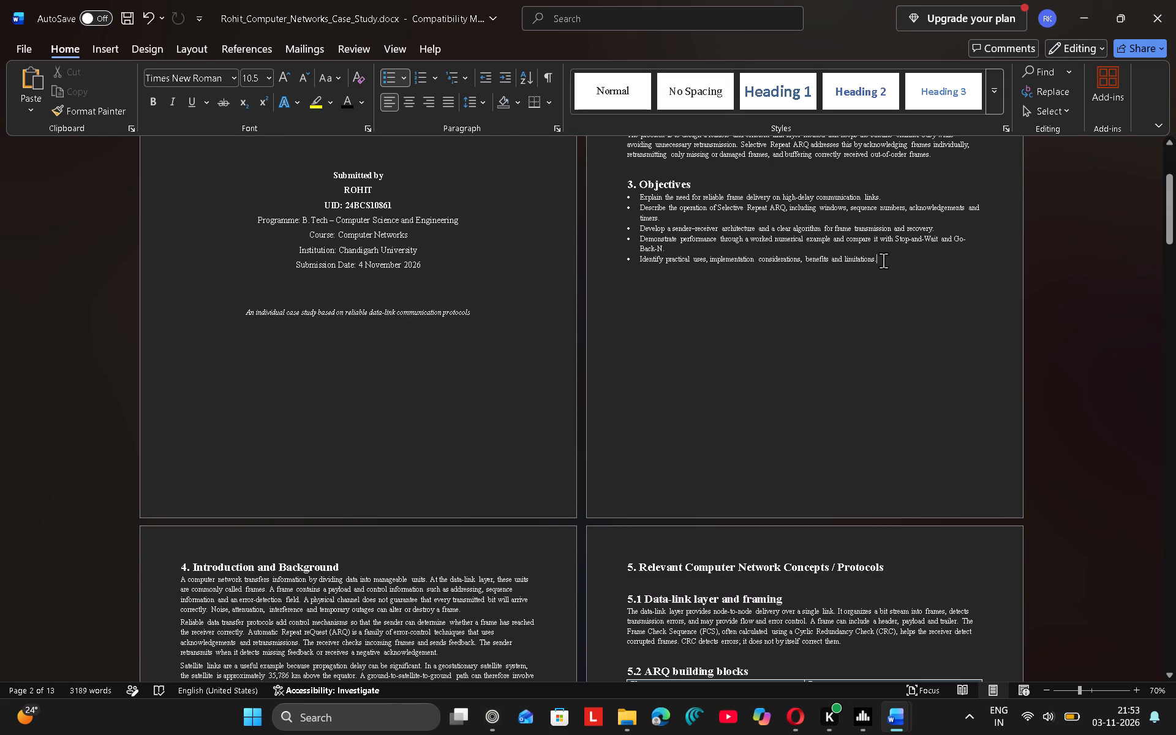
{"action": "key", "text": "Return"}
{"action": "key", "text": "Return"}
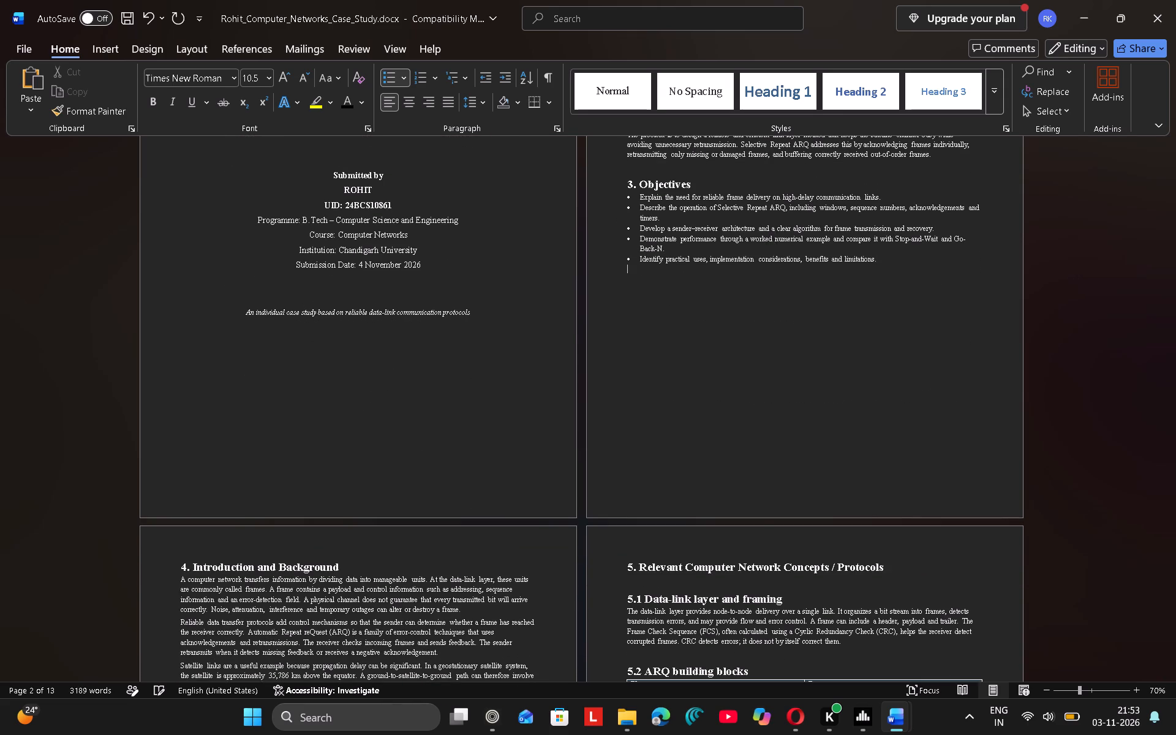
{"action": "key", "text": "Return"}
{"action": "key", "text": "Delete"}
{"action": "key", "text": "Delete"}
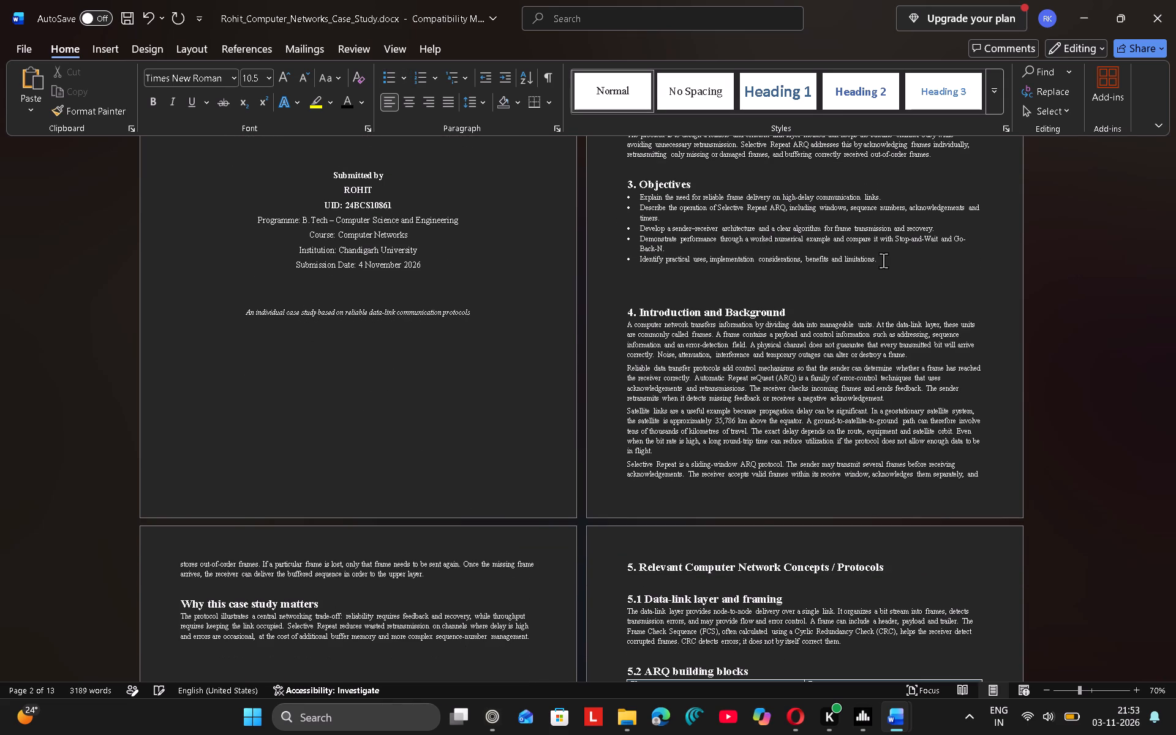
{"action": "key", "text": "Delete"}
{"action": "key", "text": "Delete"}
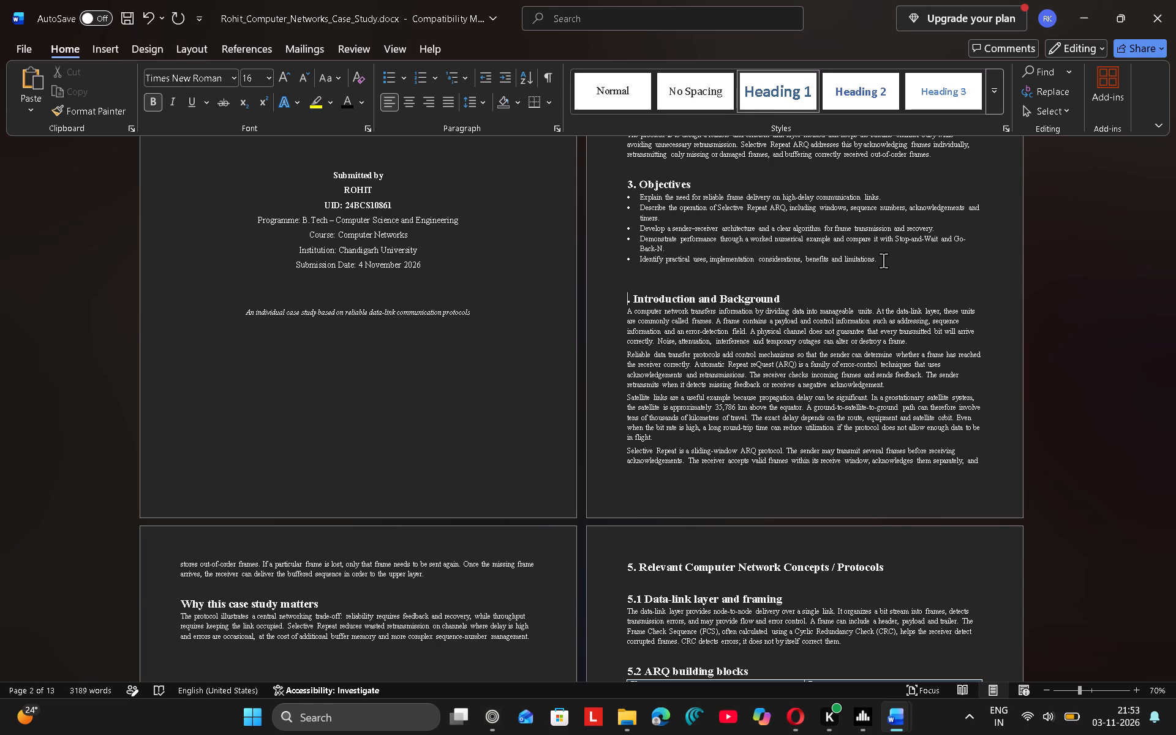
{"action": "key", "text": "ctrl+z"}
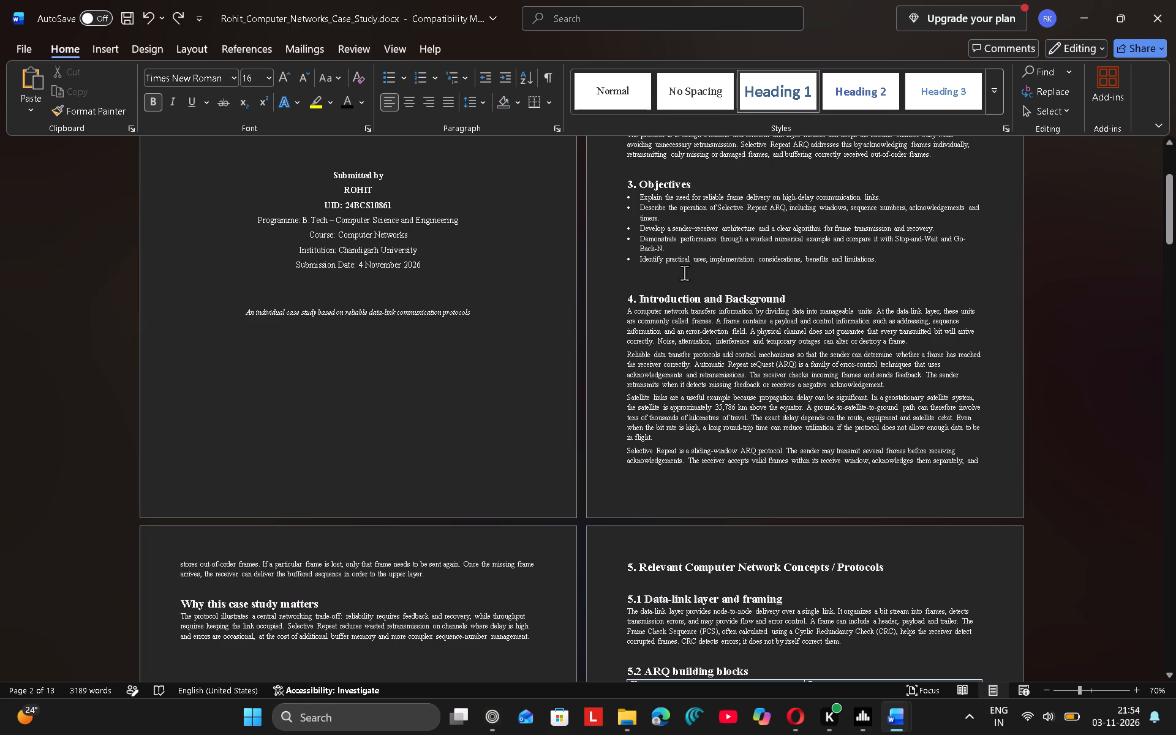
{"action": "key", "text": "BackSpace"}
{"action": "key", "text": "BackSpace"}
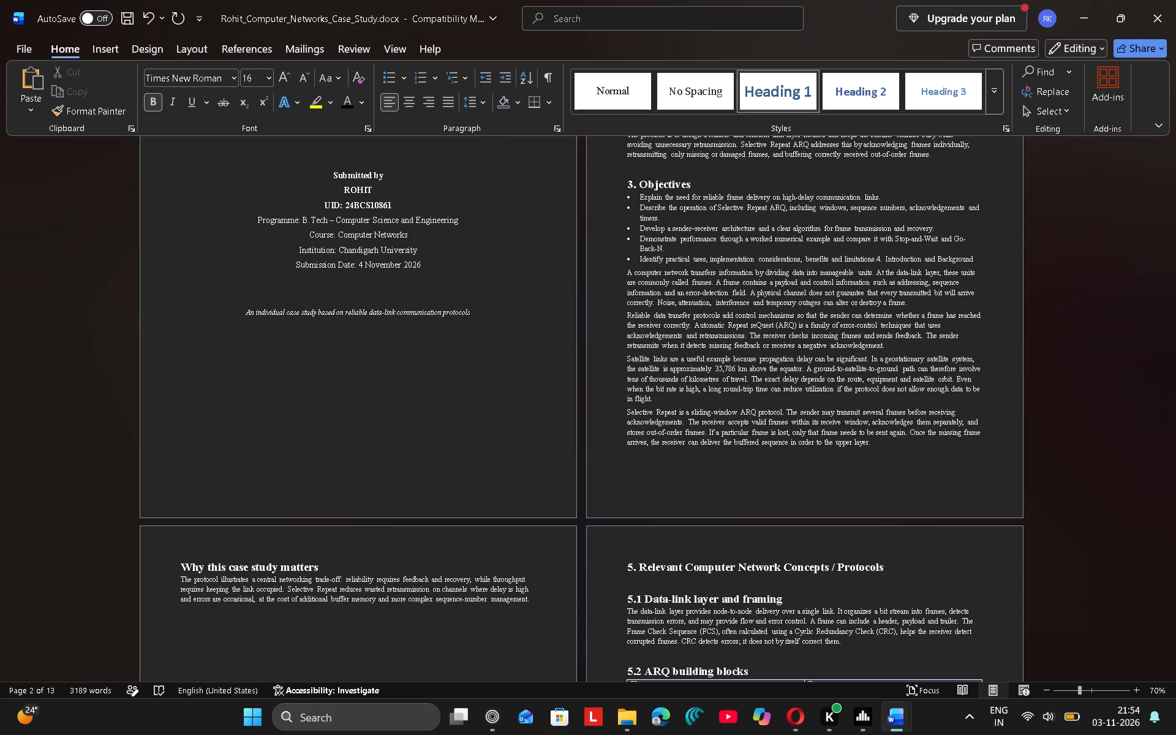
{"action": "key", "text": "ctrl+z"}
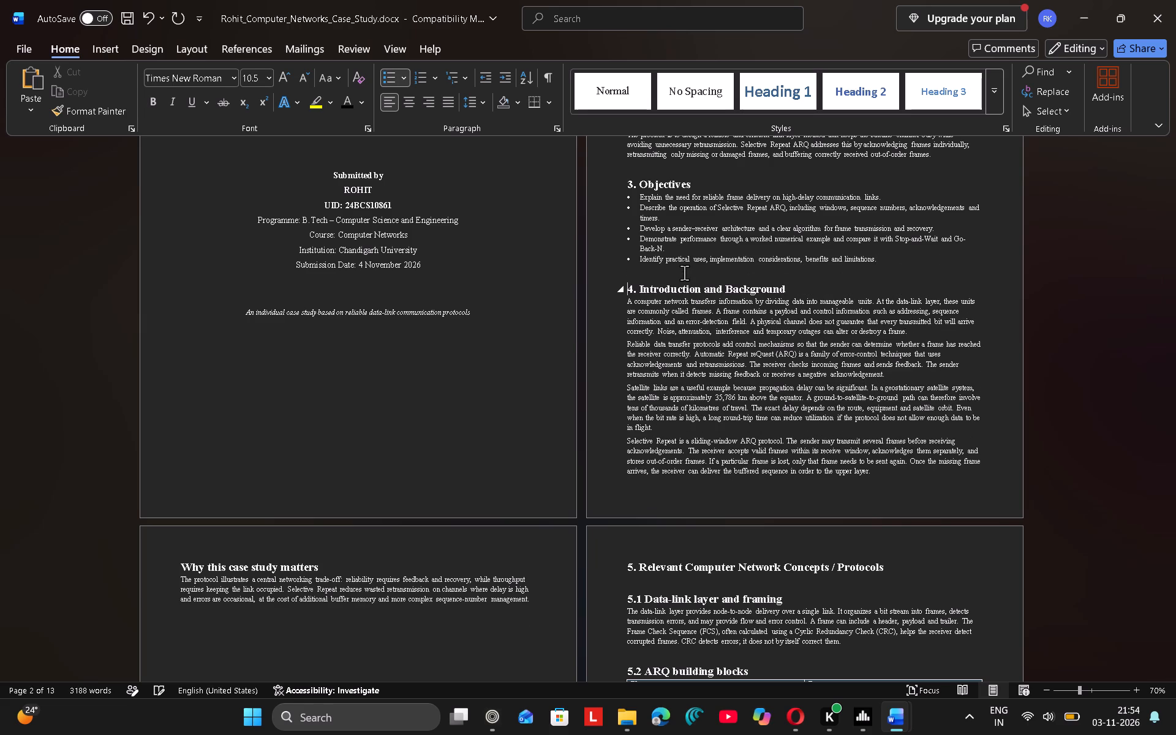
Remove the page break after "Why this case study matters" so section 5 continues directly below its paragraph.
{"action": "scroll", "coordinate": [677, 425], "scroll_direction": "right", "scroll_amount": 1}
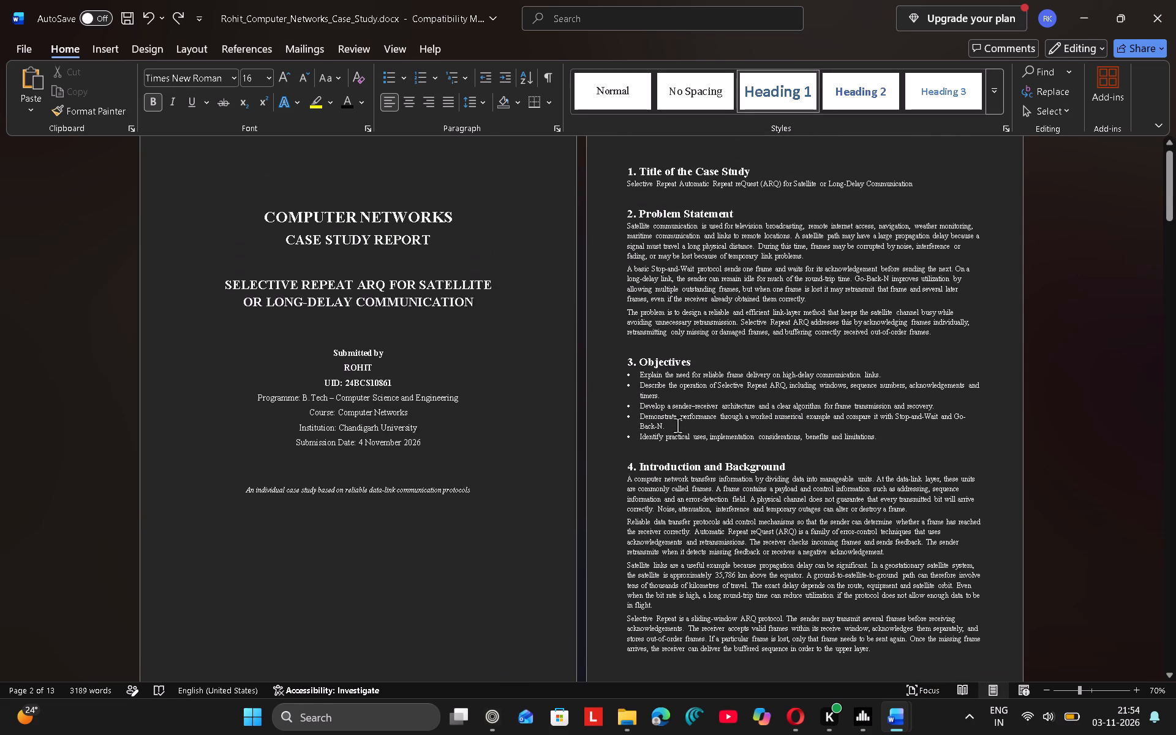
{"action": "scroll", "coordinate": [677, 425], "scroll_direction": "right", "scroll_amount": 1}
{"action": "left_click", "coordinate": [405, 511]}
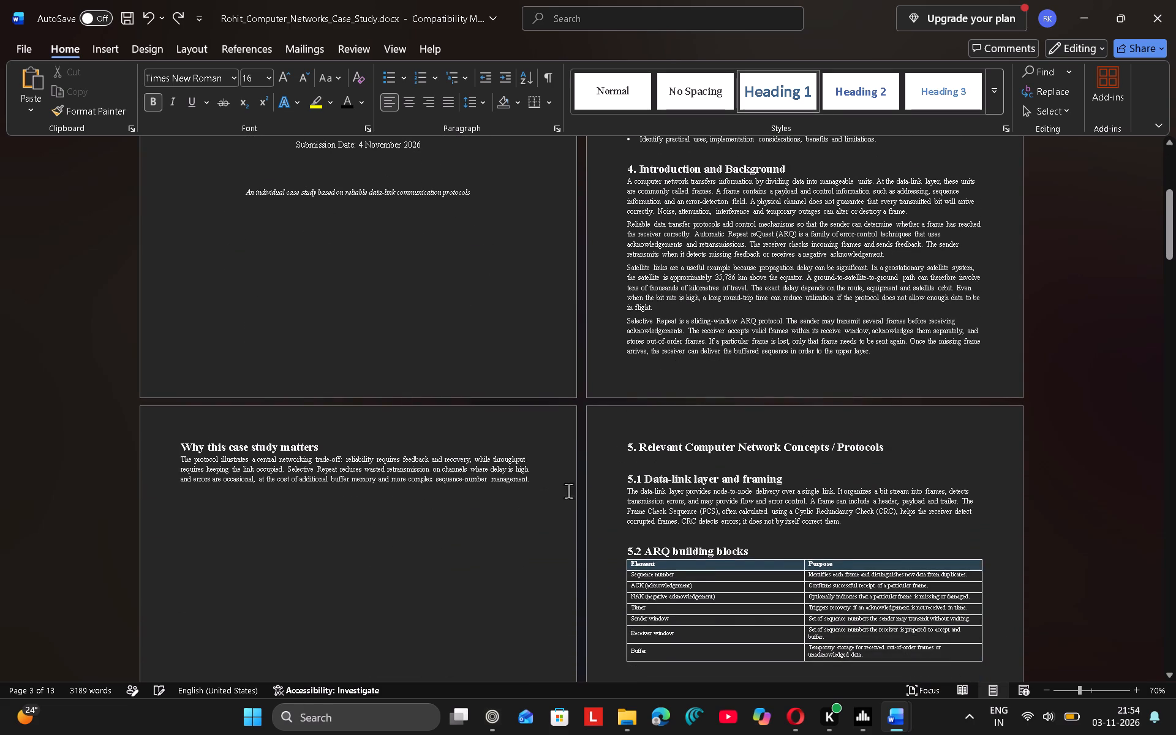
{"action": "key", "text": "Delete"}
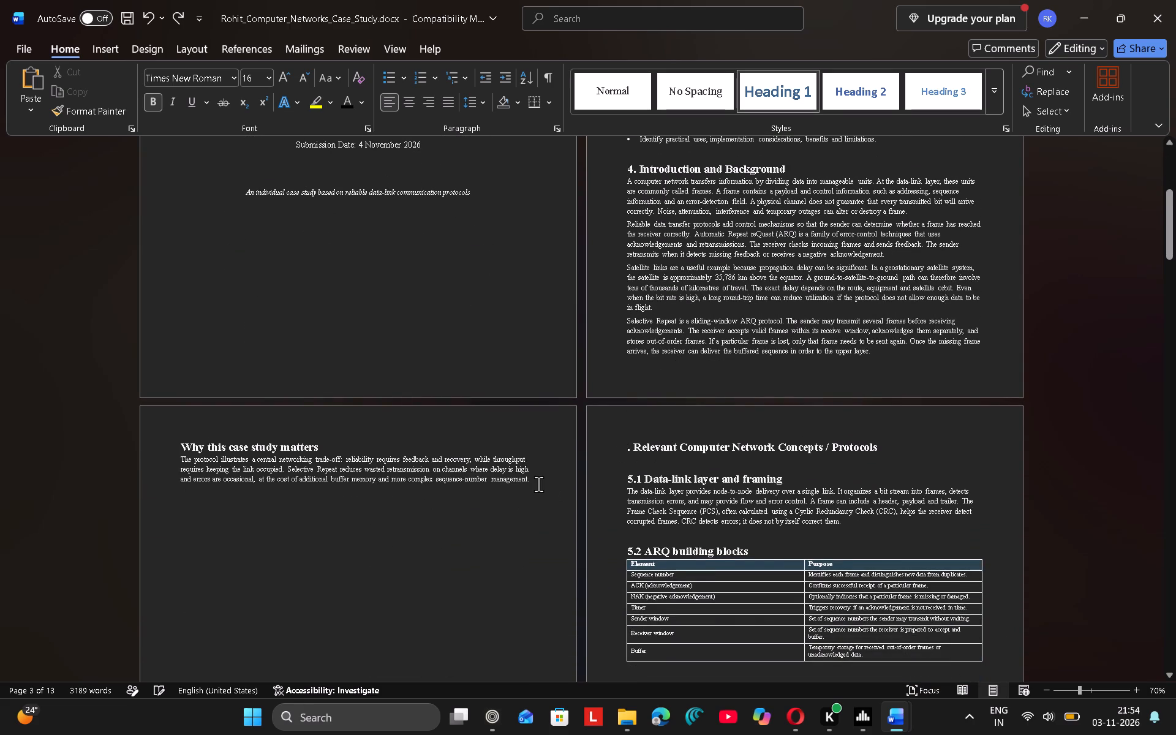
{"action": "key", "text": "ctrl+z"}
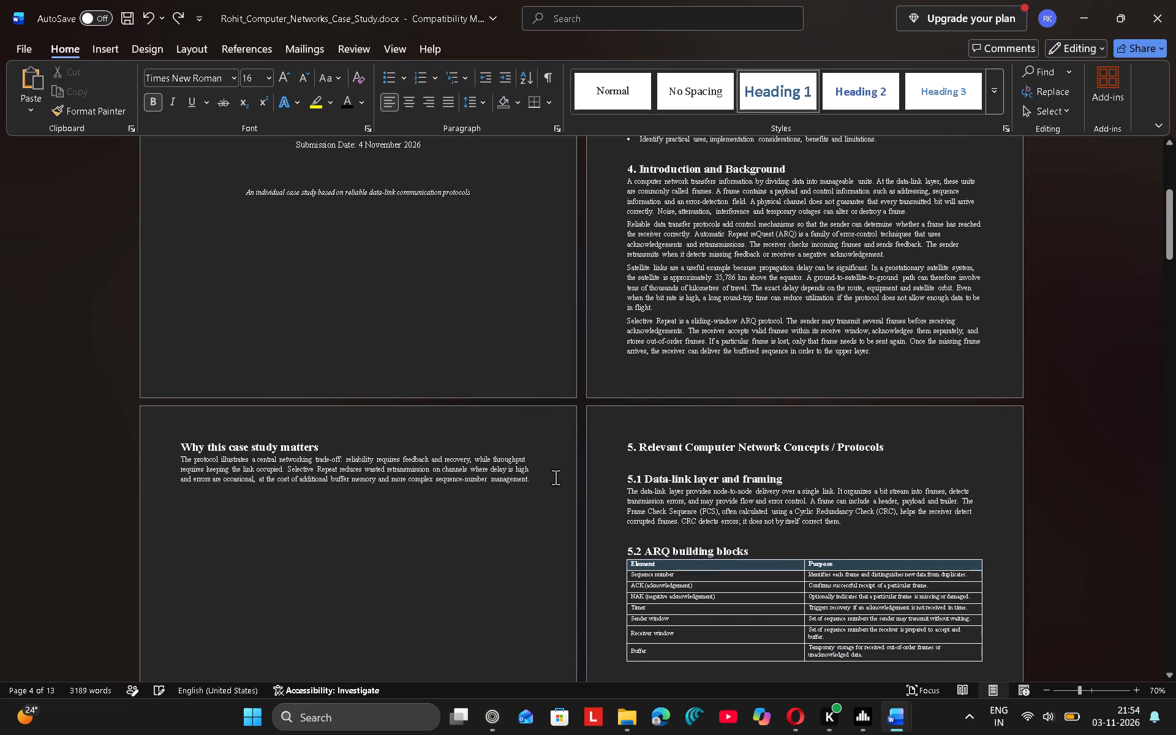
{"action": "key", "text": "BackSpace"}
{"action": "key", "text": "BackSpace"}
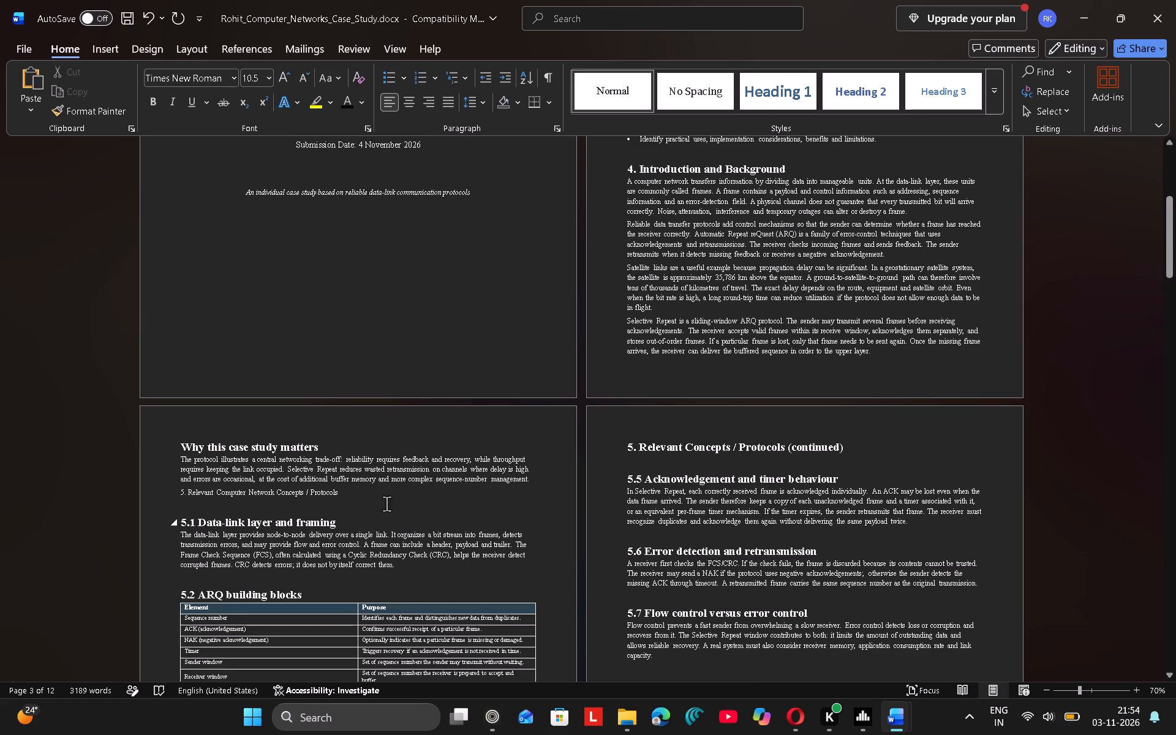
Make the "5. Relevant Computer Network Concepts / Protocols" line bold and set its font size to 16.
{"action": "left_click_drag", "start_coordinate": [375, 497], "coordinate": [180, 491]}
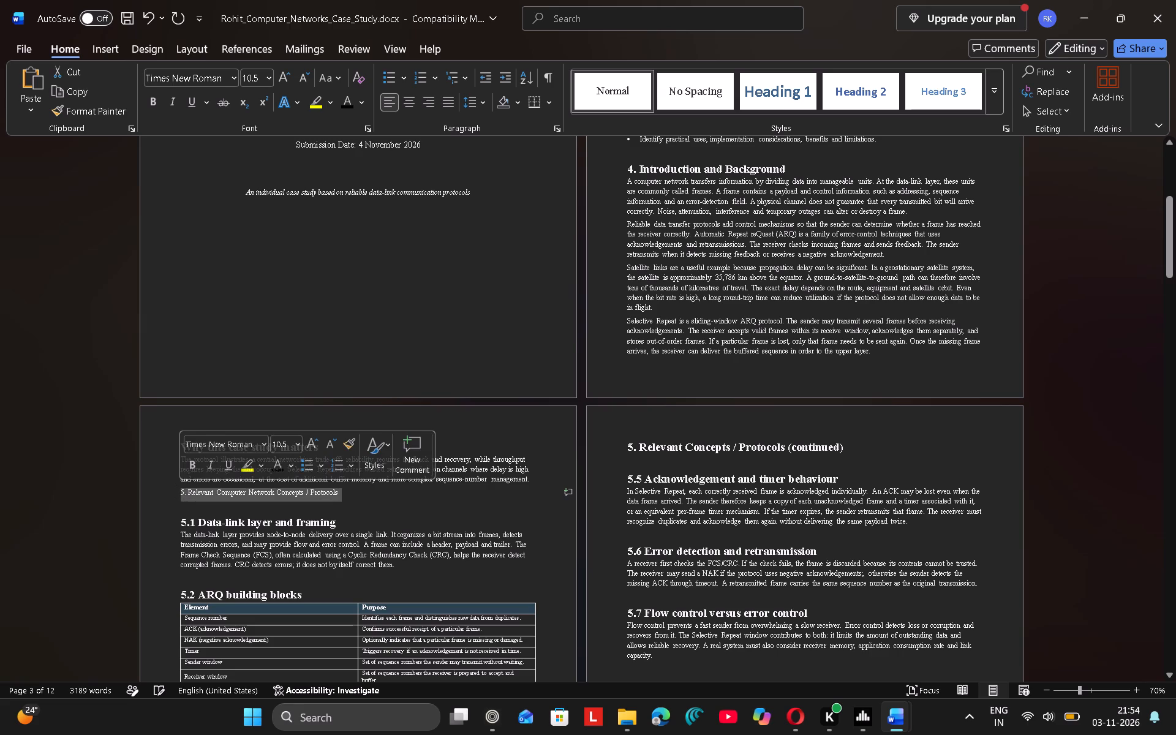
{"action": "left_click", "coordinate": [160, 99]}
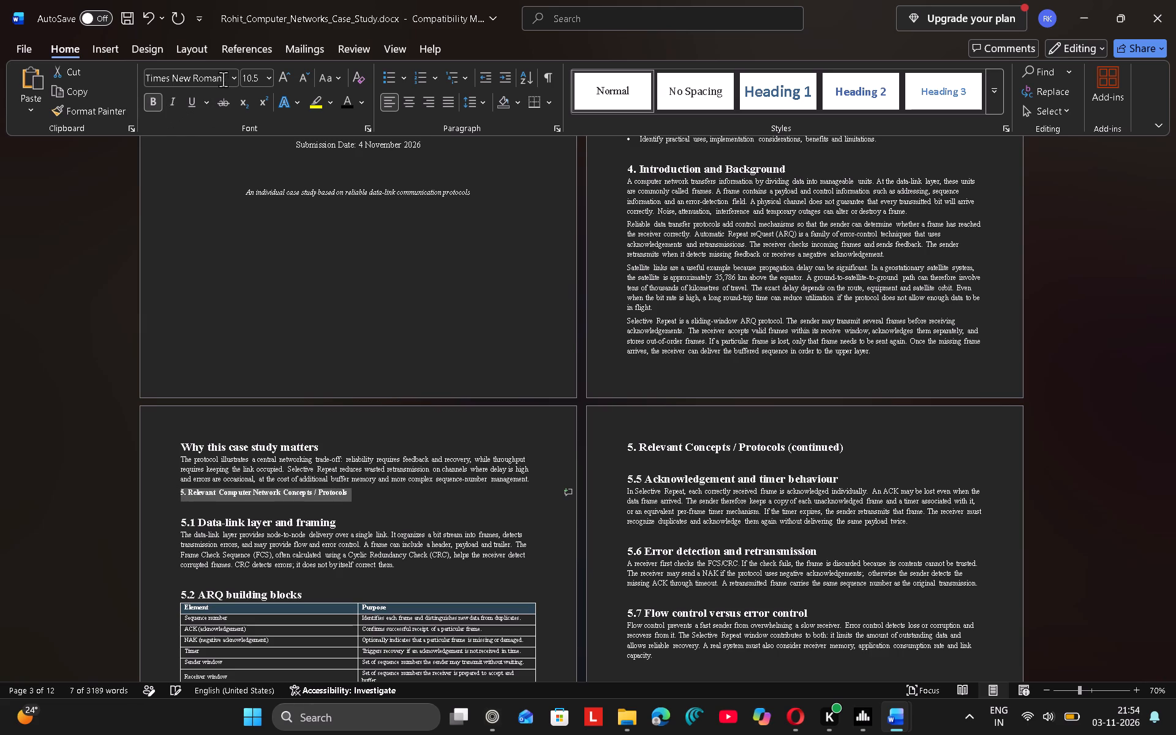
{"action": "left_click", "coordinate": [255, 81]}
{"action": "type", "text": "15"}
{"action": "key", "text": "Return"}
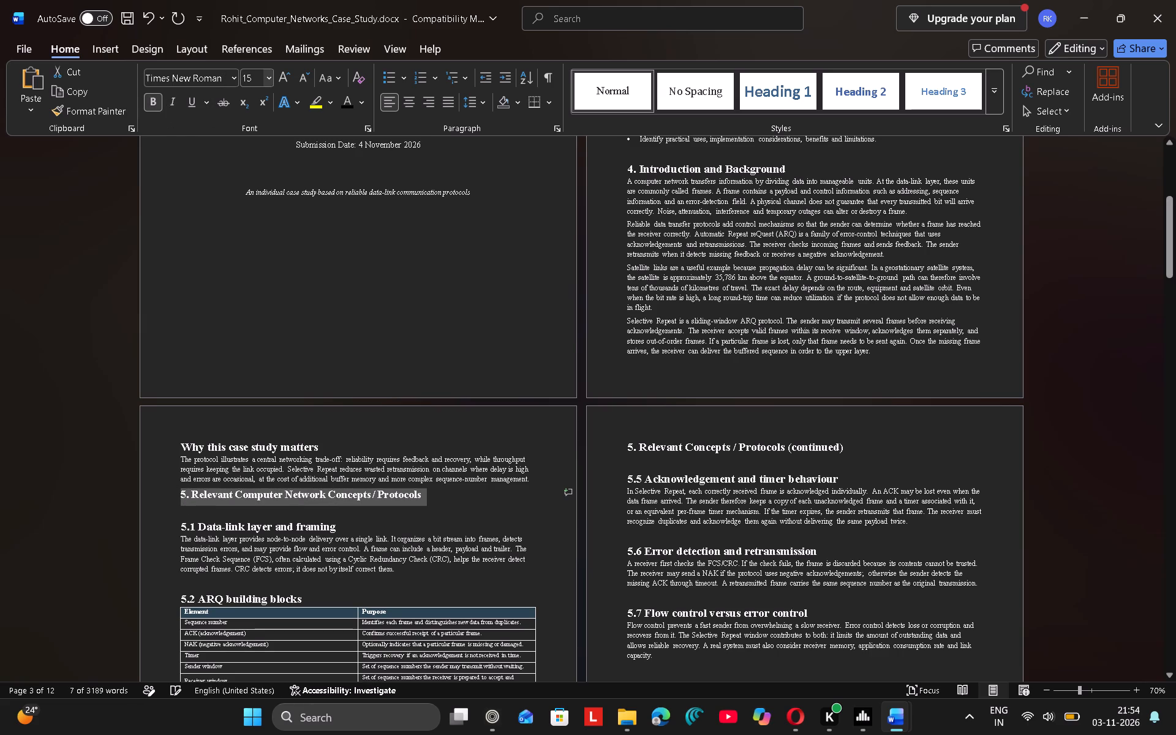
{"action": "left_click", "coordinate": [246, 533]}
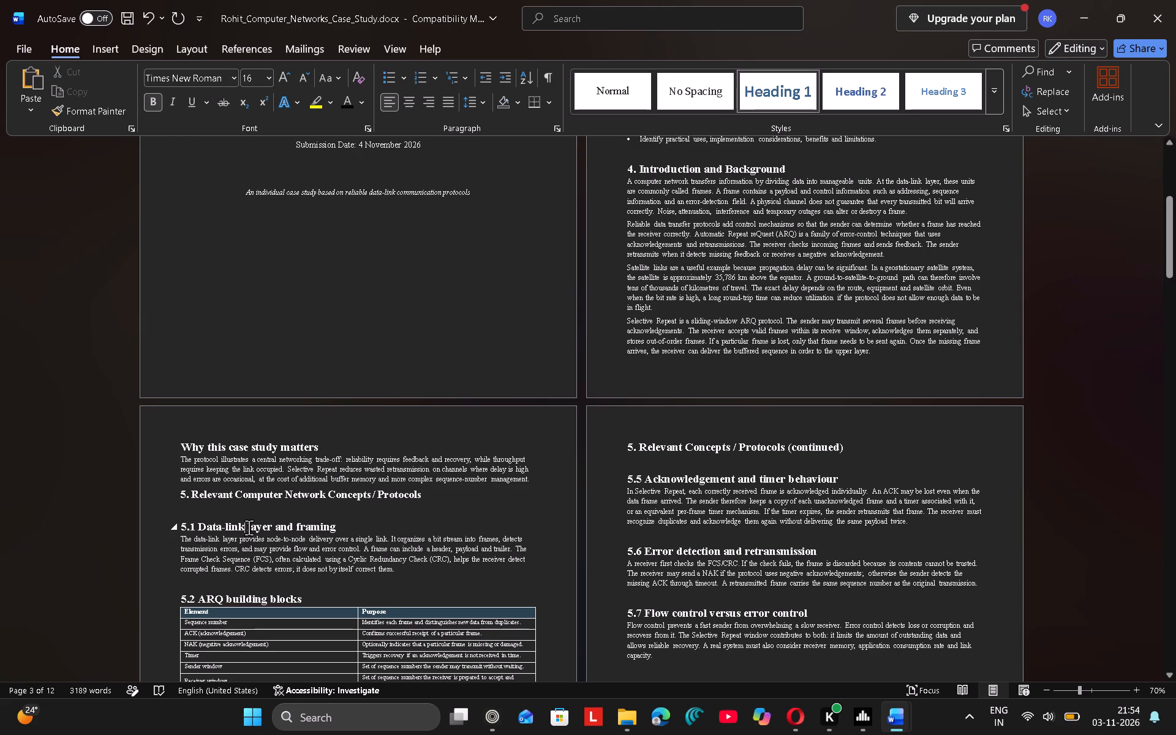
{"action": "left_click", "coordinate": [287, 503]}
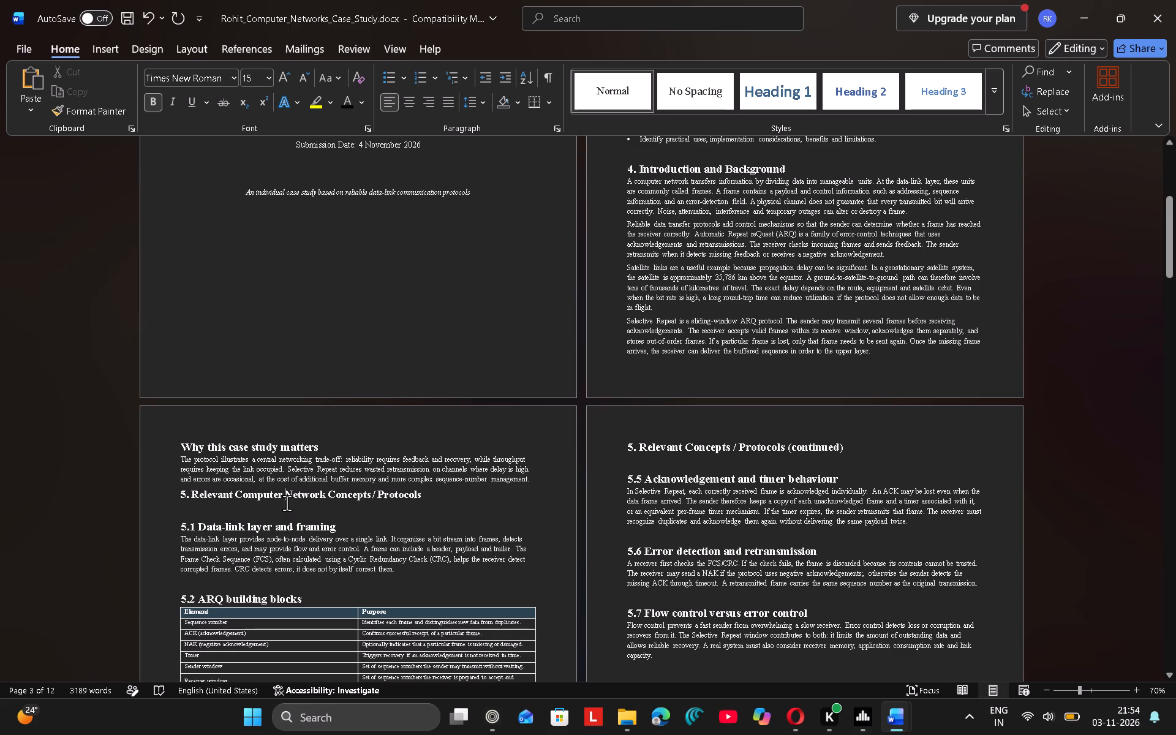
{"action": "left_click_drag", "start_coordinate": [459, 496], "coordinate": [162, 500]}
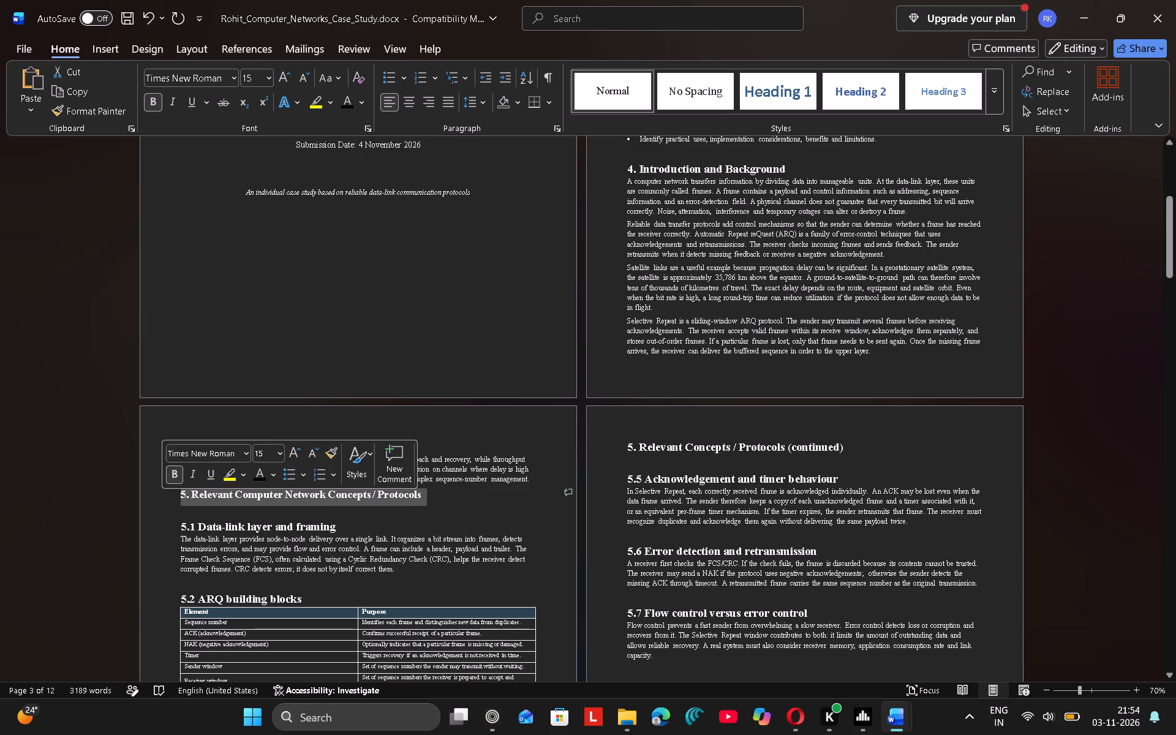
{"action": "left_click", "coordinate": [288, 73]}
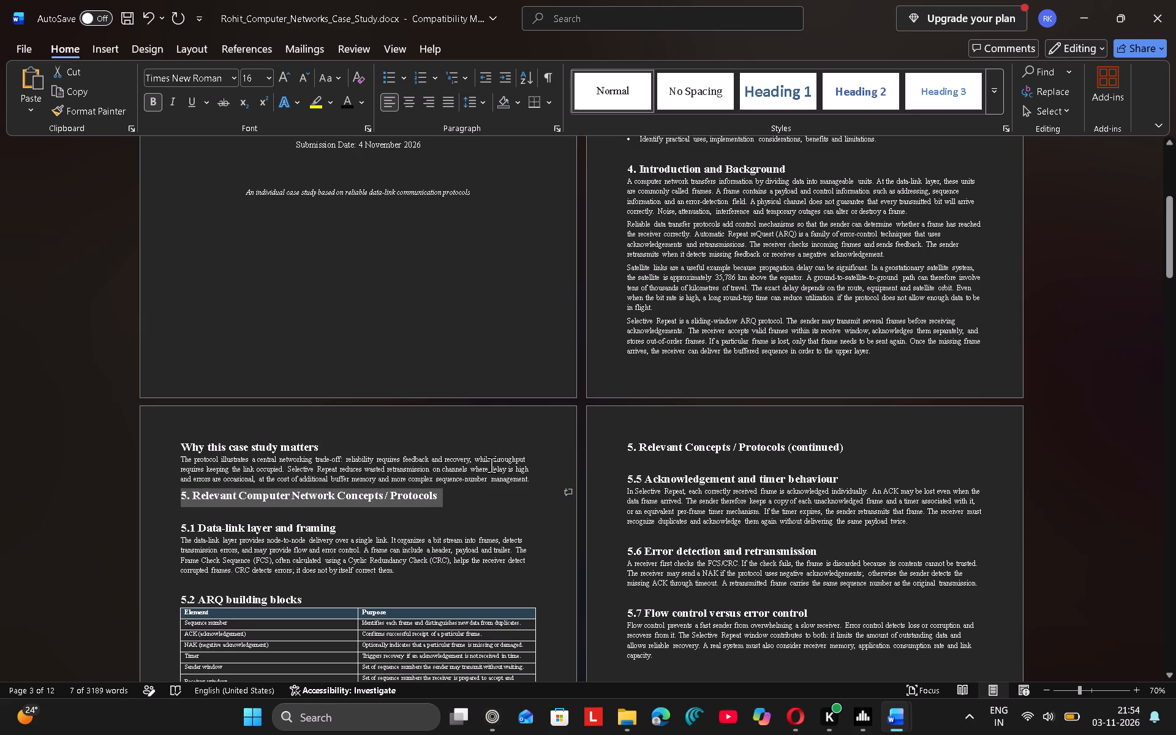
Insert a blank line above the "5. Relevant Computer Network Concepts / Protocols" heading.
{"action": "key", "text": "Left"}
{"action": "key", "text": "Return"}
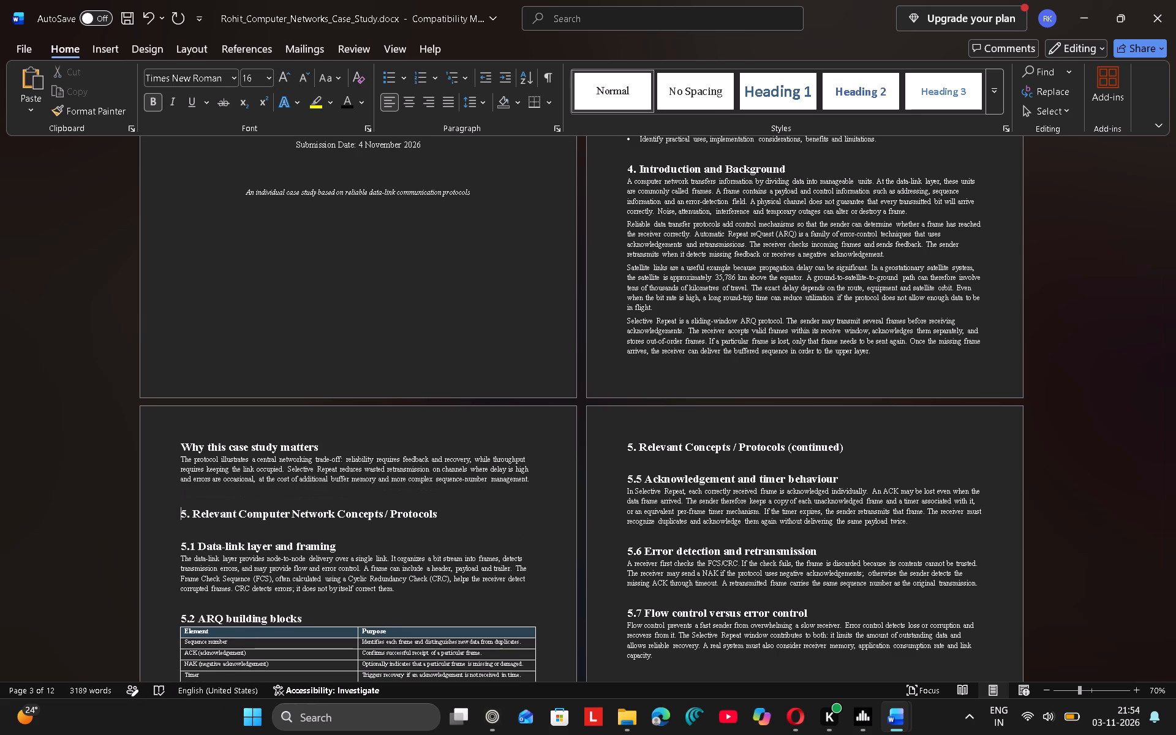
{"action": "key", "text": "Down"}
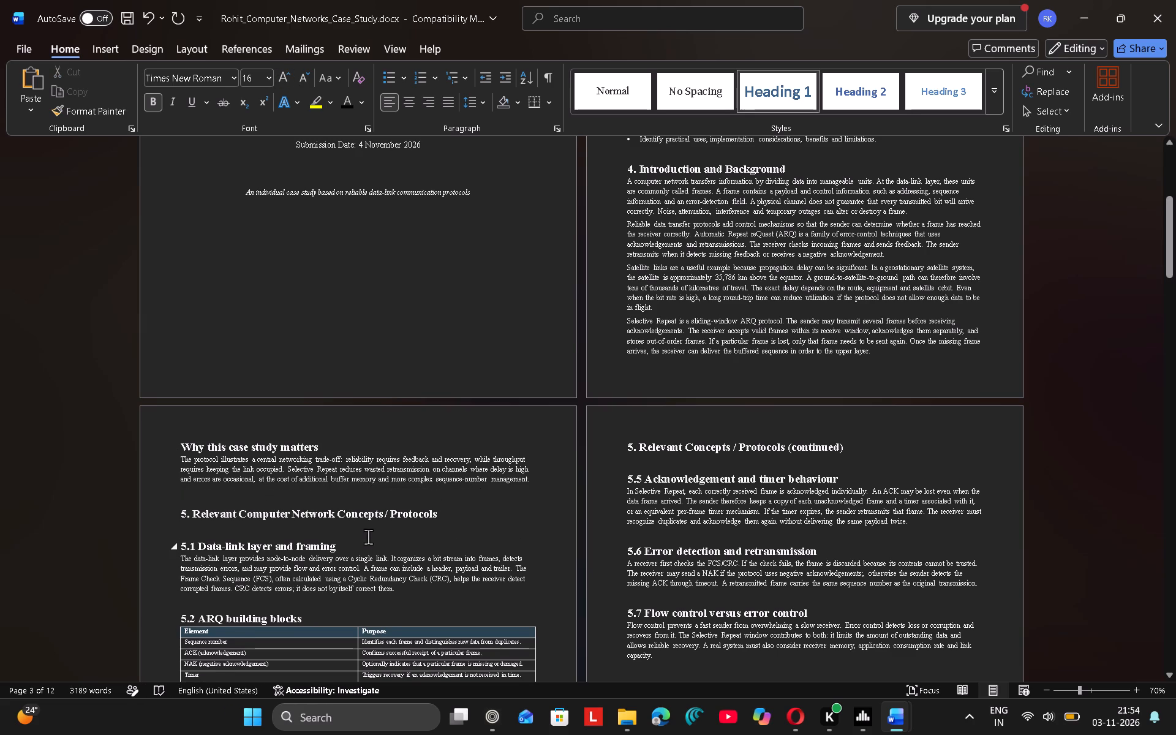
Look through the report's pages, from the cover to the conclusion and references, to check the layout and empty space.
{"action": "scroll", "coordinate": [471, 549], "scroll_direction": "down", "scroll_amount": 1}
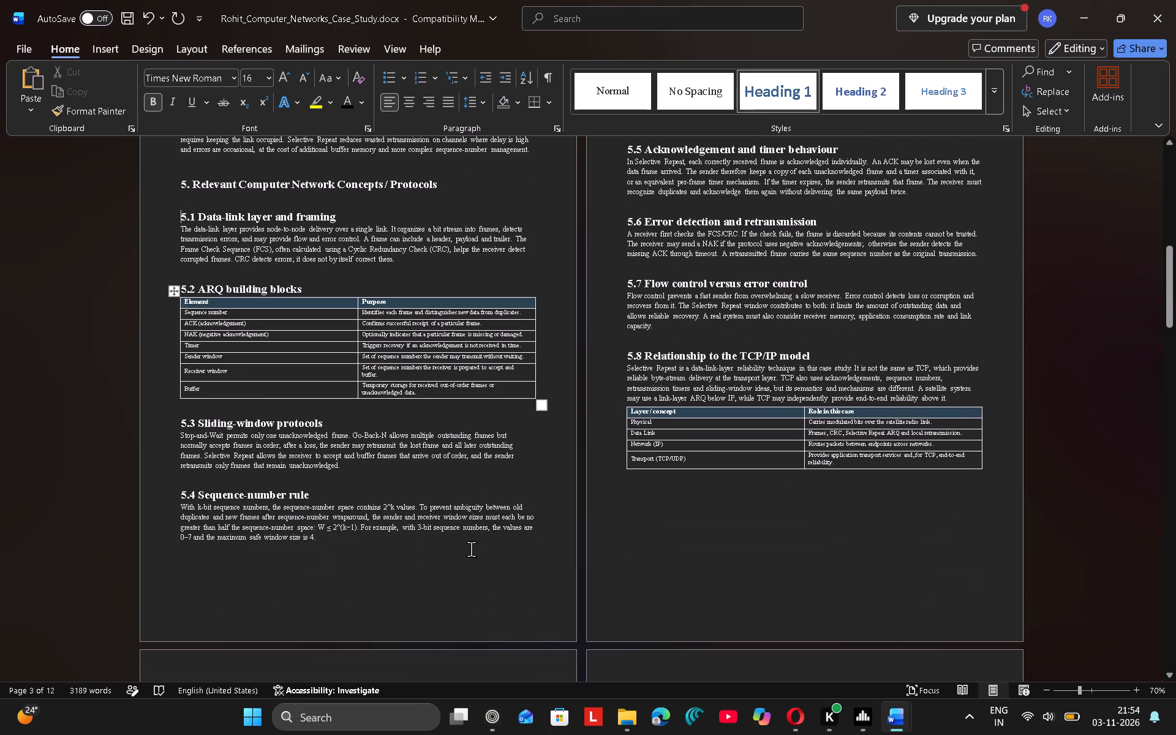
{"action": "scroll", "coordinate": [610, 391], "scroll_direction": "down", "scroll_amount": 1}
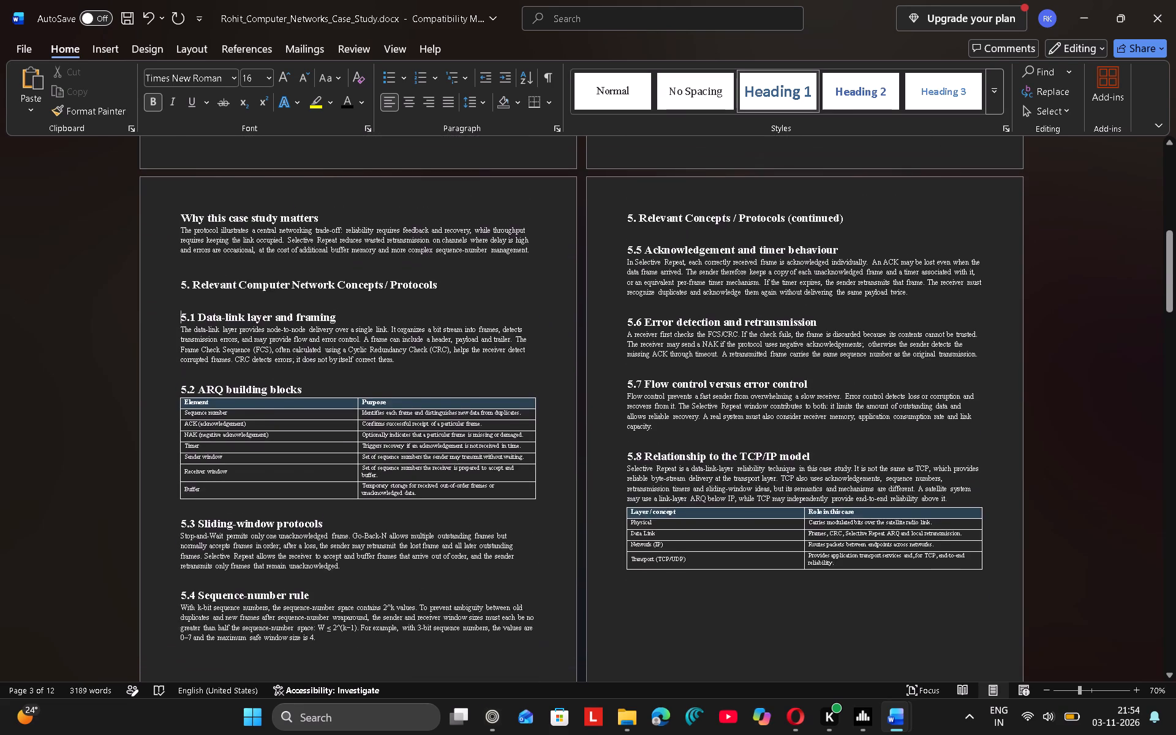
{"action": "scroll", "coordinate": [610, 391], "scroll_direction": "down", "scroll_amount": 6}
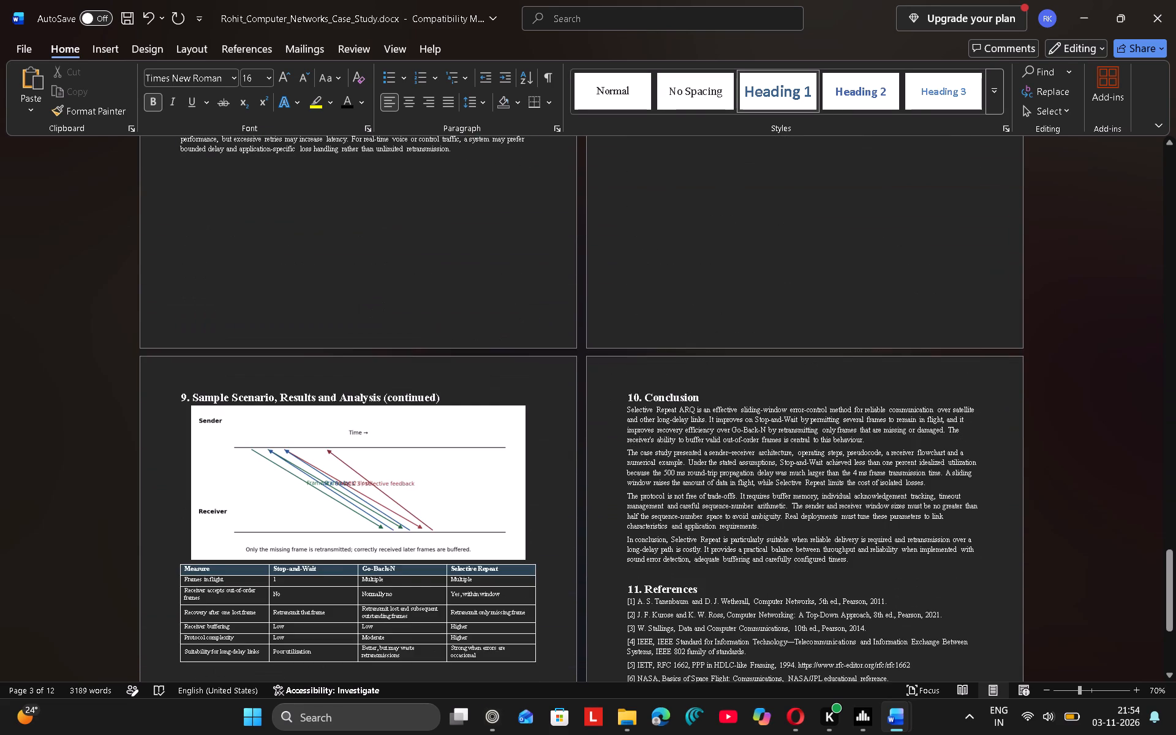
{"action": "scroll", "coordinate": [610, 391], "scroll_direction": "up", "scroll_amount": 9}
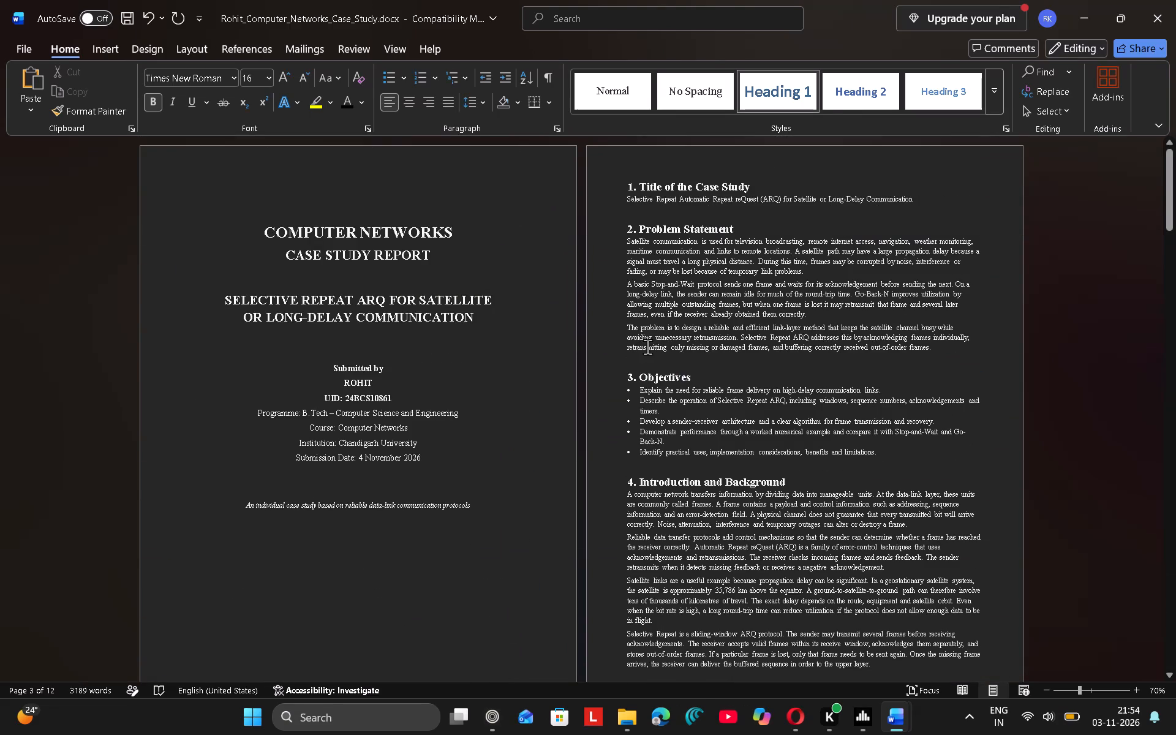
{"action": "scroll", "coordinate": [647, 347], "scroll_direction": "down", "scroll_amount": 2}
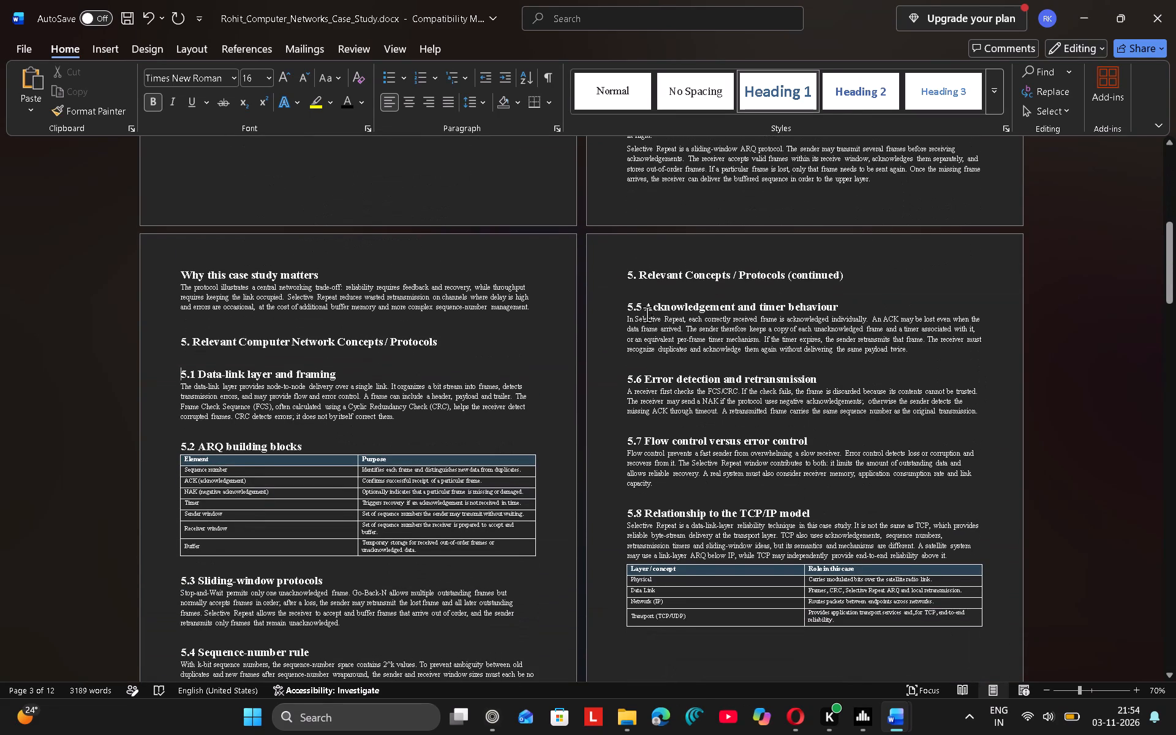
Set the text line under "1. Title of the Case Study" to font size 12.
{"action": "left_click", "coordinate": [648, 331]}
{"action": "scroll", "coordinate": [691, 375], "scroll_direction": "up", "scroll_amount": 5}
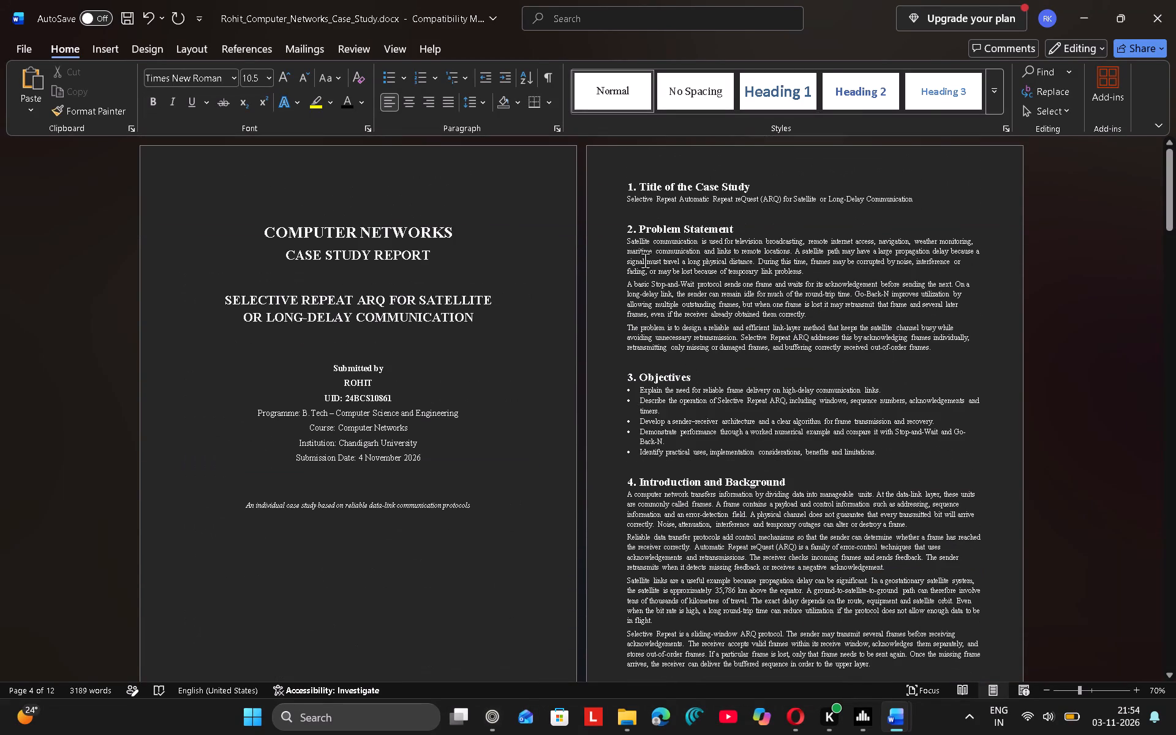
{"action": "left_click_drag", "start_coordinate": [623, 201], "coordinate": [910, 202]}
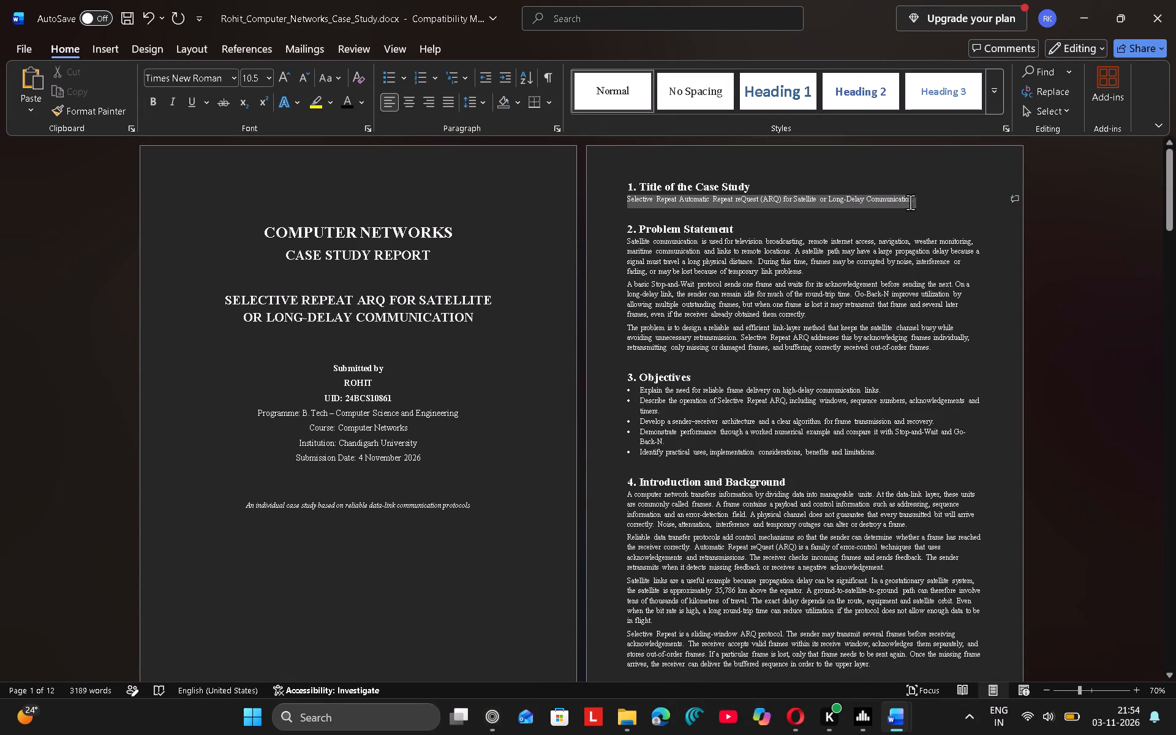
{"action": "left_click_drag", "start_coordinate": [910, 202], "coordinate": [911, 202]}
{"action": "left_click", "coordinate": [278, 72]}
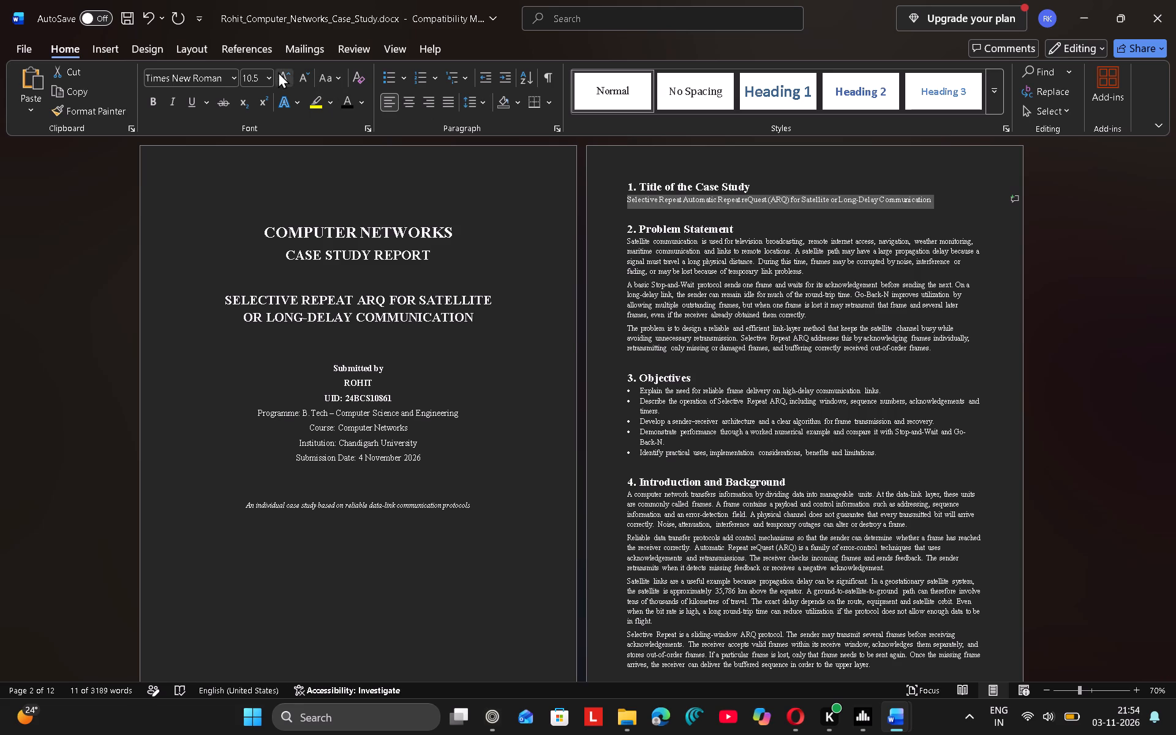
{"action": "left_click", "coordinate": [282, 72]}
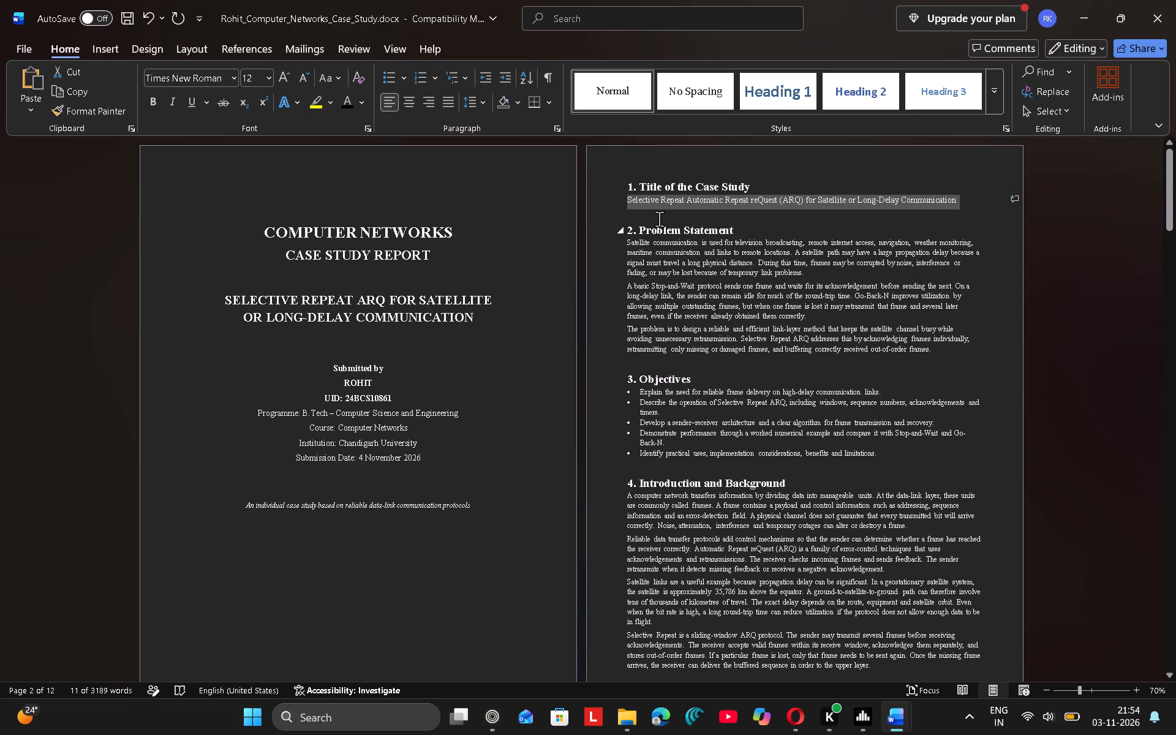
{"action": "left_click", "coordinate": [660, 220]}
Set the three paragraphs under "2. Problem Statement" to font size 12.
{"action": "left_click_drag", "start_coordinate": [625, 244], "coordinate": [867, 347]}
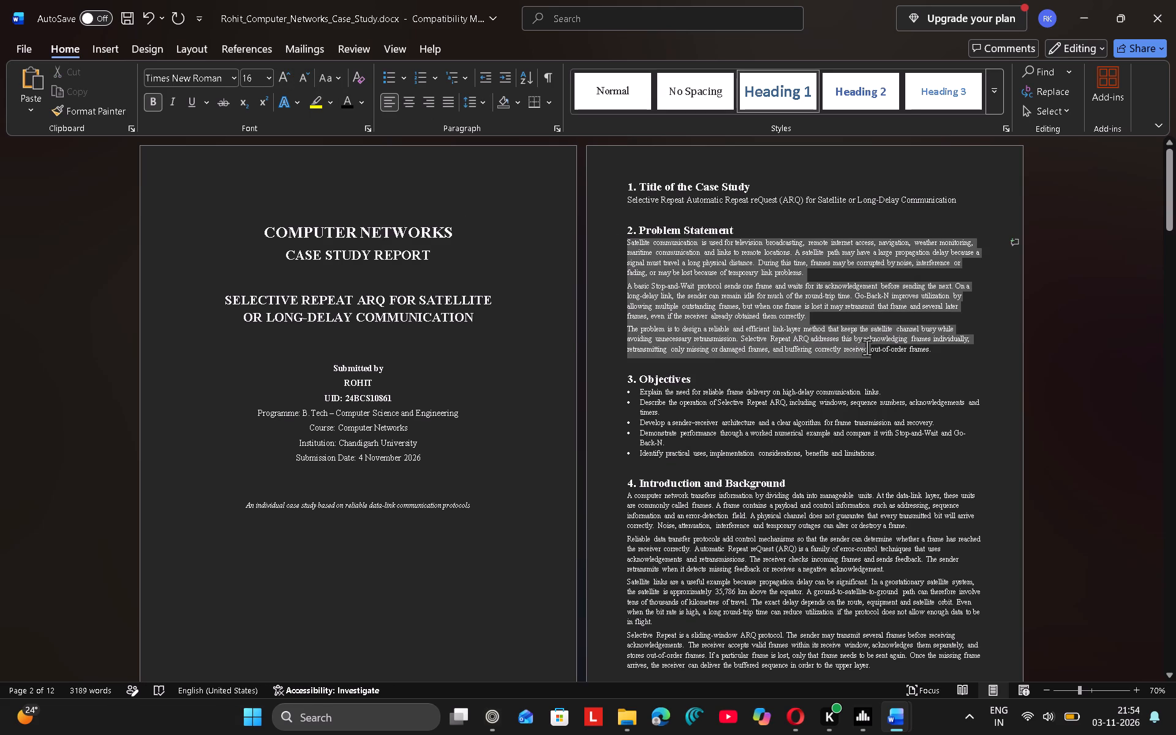
{"action": "left_click_drag", "start_coordinate": [867, 347], "coordinate": [956, 348]}
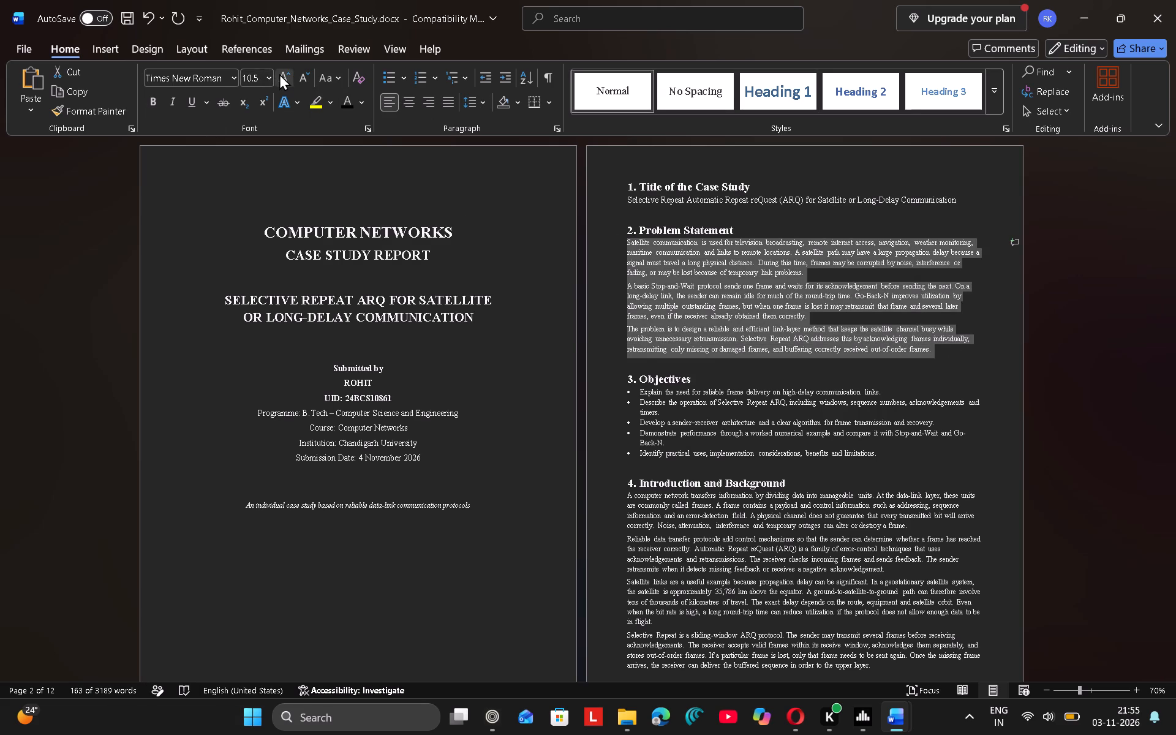
{"action": "double_click", "coordinate": [279, 73]}
Set the bulleted list under "3. Objectives" to font size 12.
{"action": "left_click", "coordinate": [638, 430]}
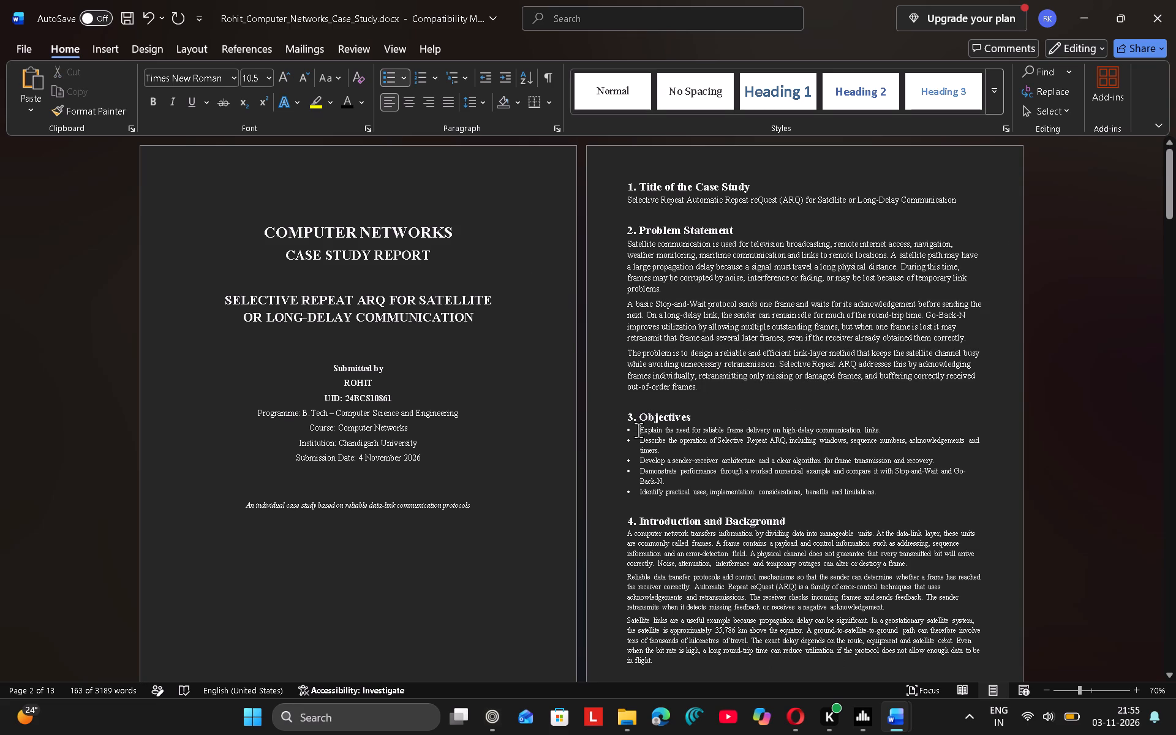
{"action": "left_click_drag", "start_coordinate": [638, 430], "coordinate": [900, 498]}
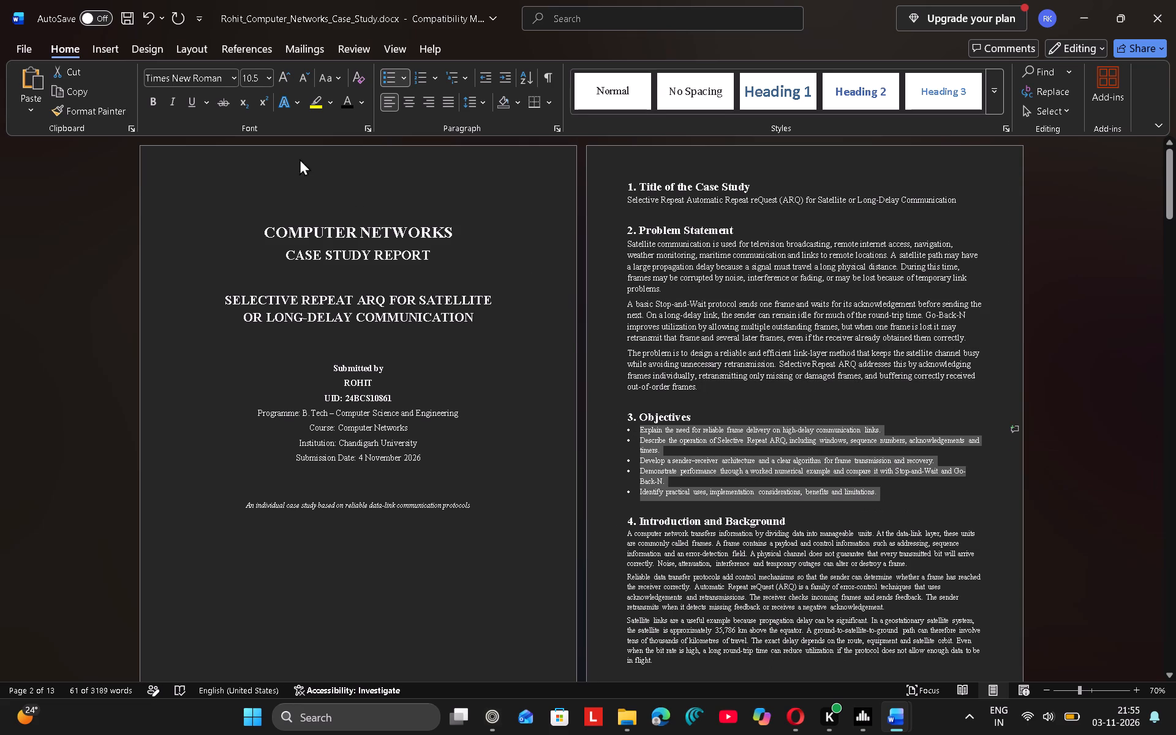
{"action": "double_click", "coordinate": [281, 81]}
Set all four body paragraphs under "4. Introduction and Background" to font size 12, including those continuing on the following page.
{"action": "left_click", "coordinate": [737, 580]}
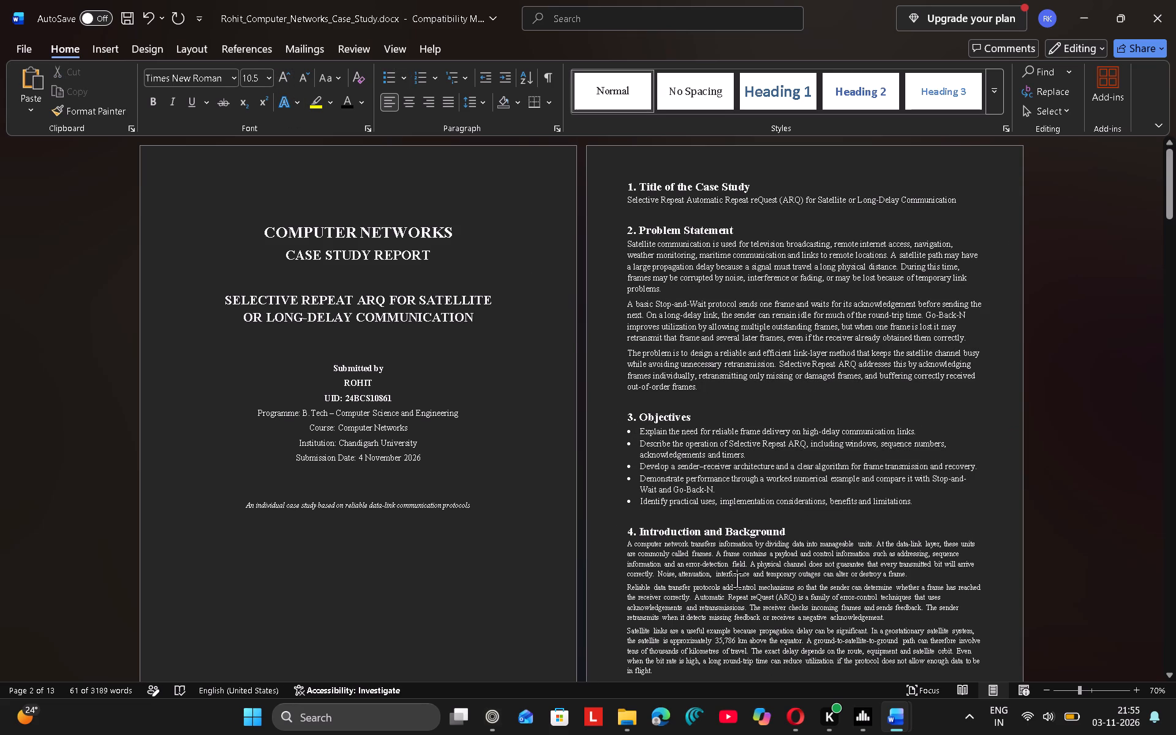
{"action": "left_click_drag", "start_coordinate": [617, 545], "coordinate": [716, 674]}
{"action": "left_click", "coordinate": [294, 81]}
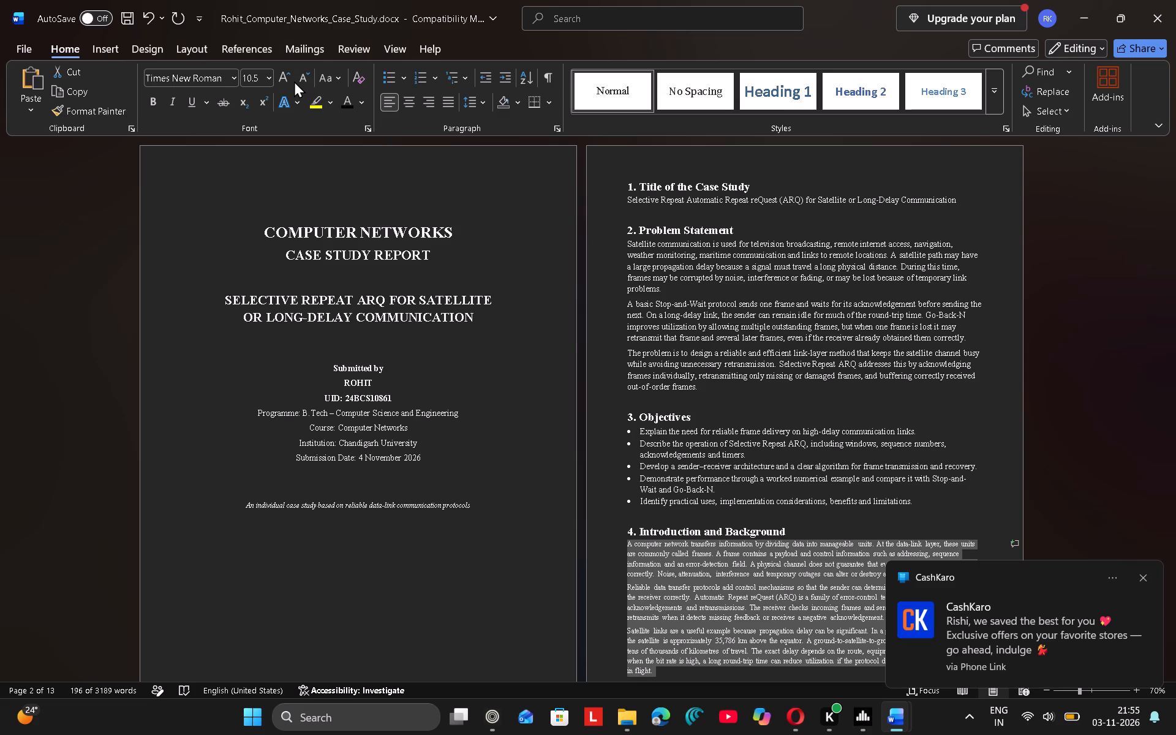
{"action": "double_click", "coordinate": [287, 77]}
{"action": "scroll", "coordinate": [594, 360], "scroll_direction": "down", "scroll_amount": 2}
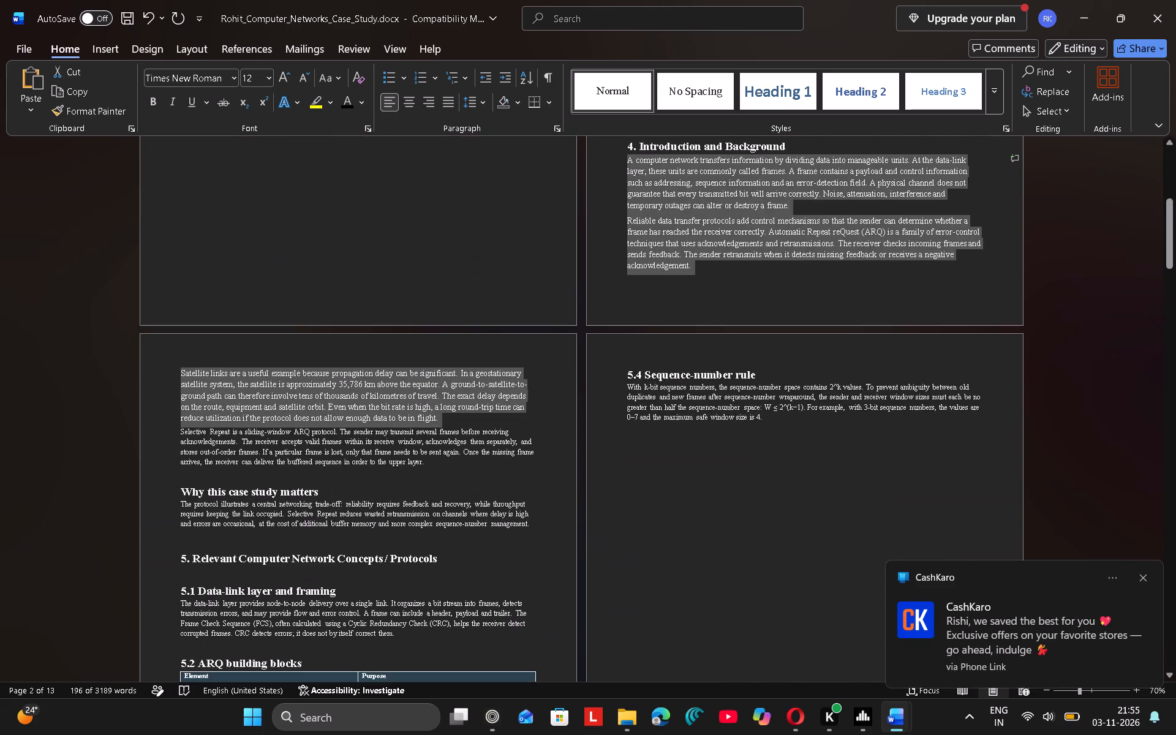
{"action": "left_click", "coordinate": [401, 421]}
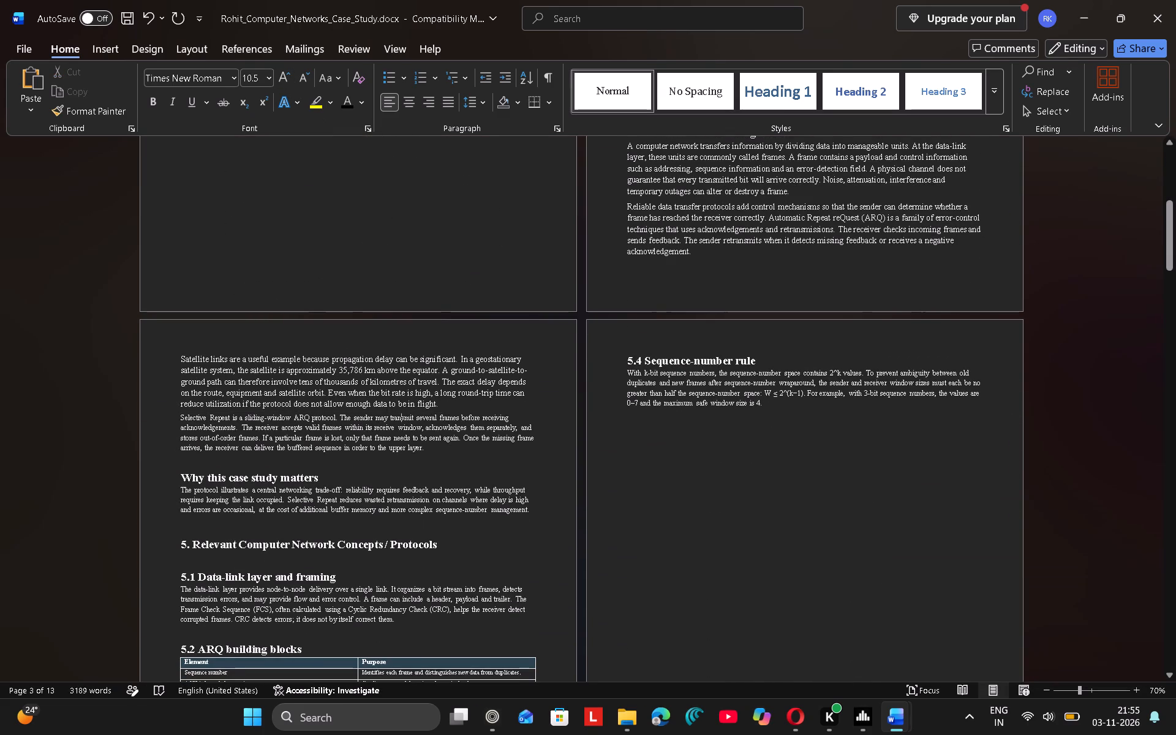
{"action": "left_click_drag", "start_coordinate": [177, 416], "coordinate": [431, 448]}
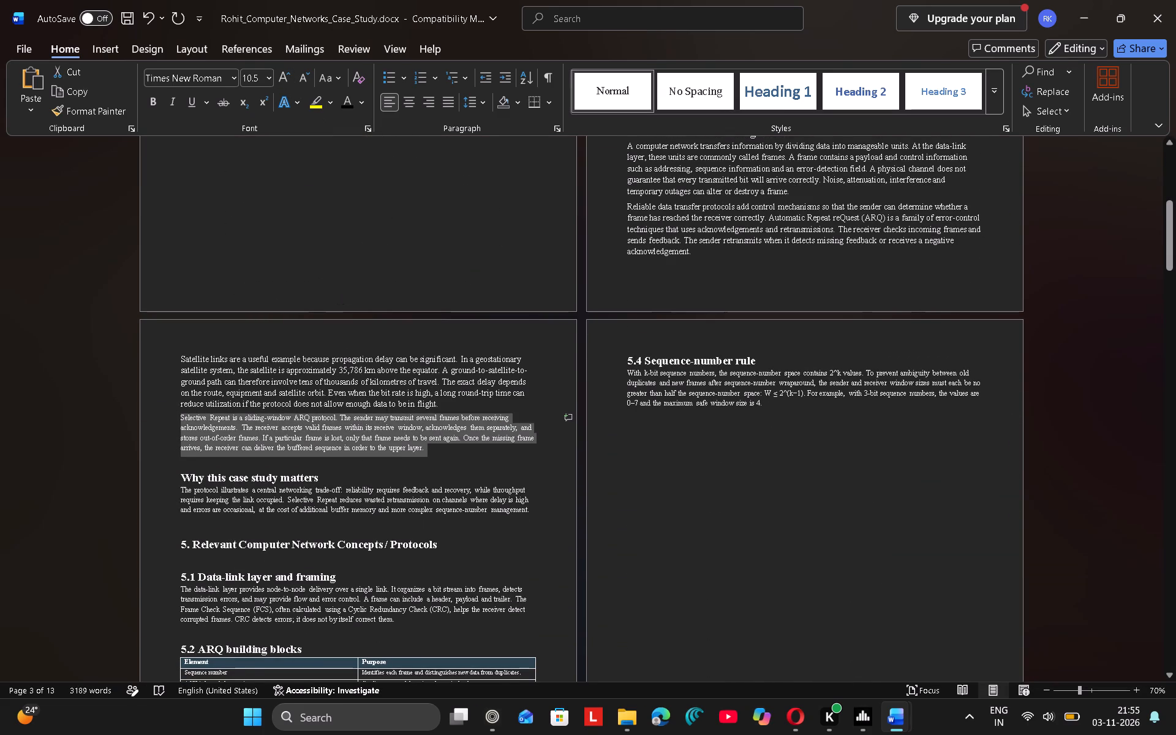
{"action": "double_click", "coordinate": [279, 76]}
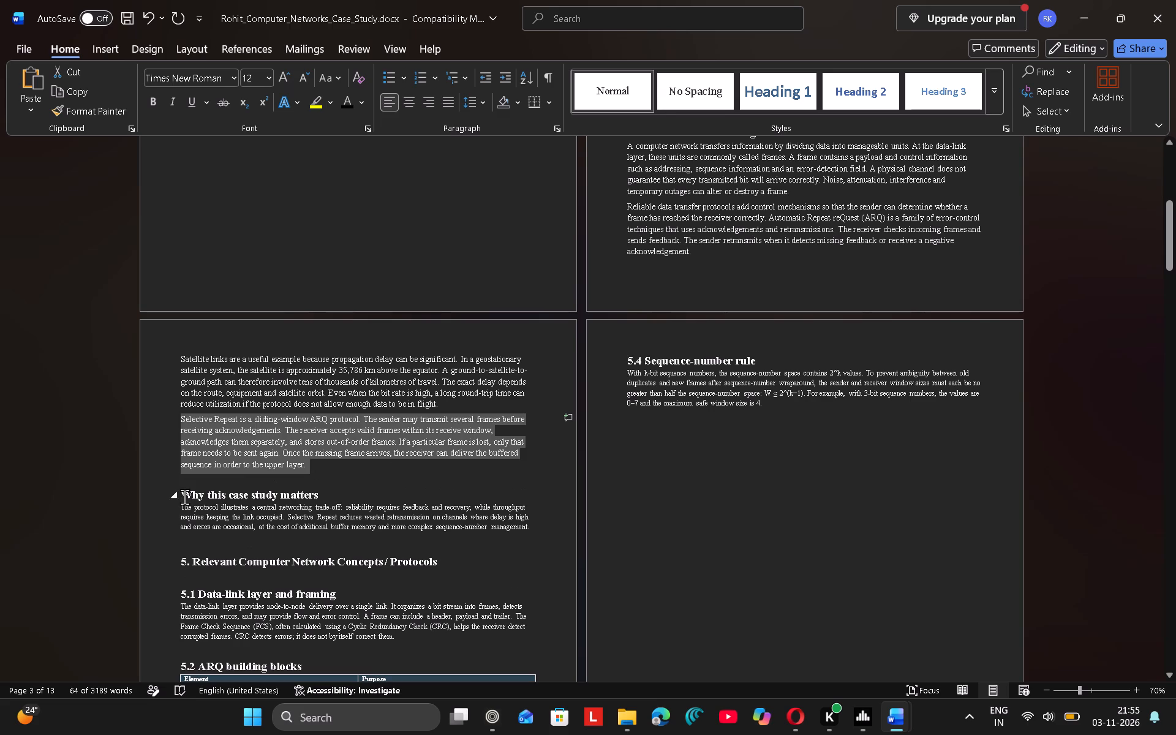
Set the paragraph under "Why this case study matters" to font size 12.
{"action": "left_click_drag", "start_coordinate": [176, 502], "coordinate": [353, 520]}
{"action": "left_click", "coordinate": [425, 529]}
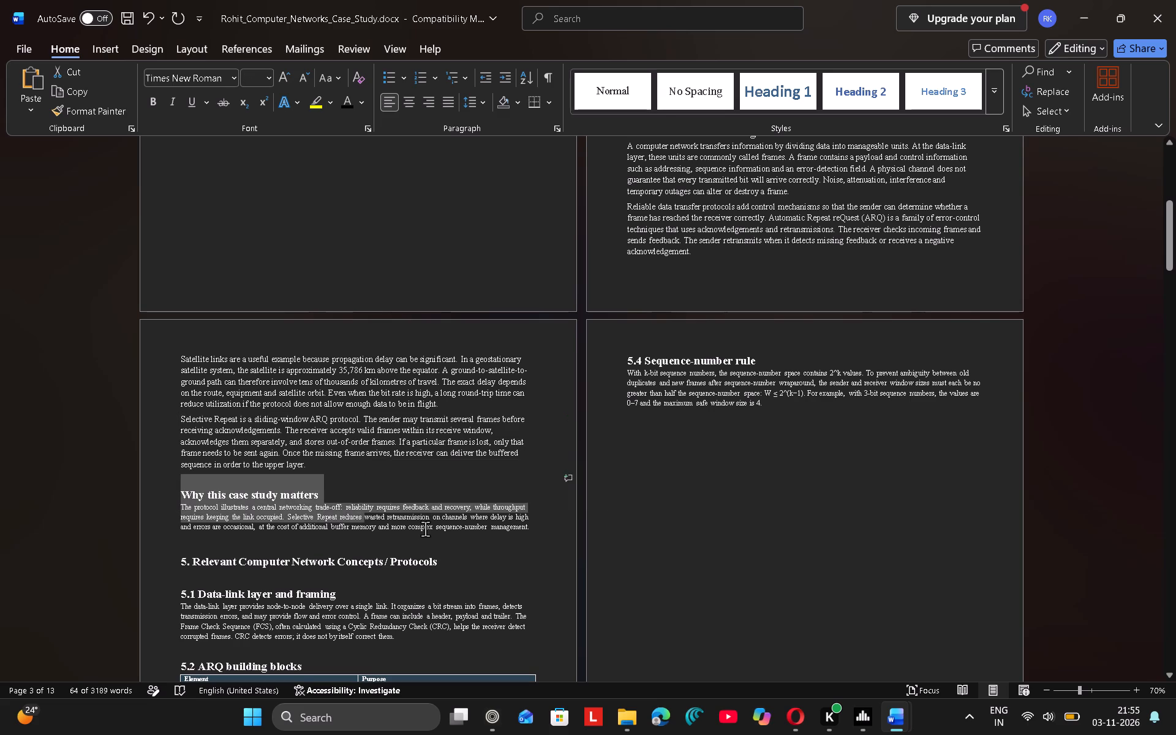
{"action": "left_click_drag", "start_coordinate": [551, 526], "coordinate": [436, 478]}
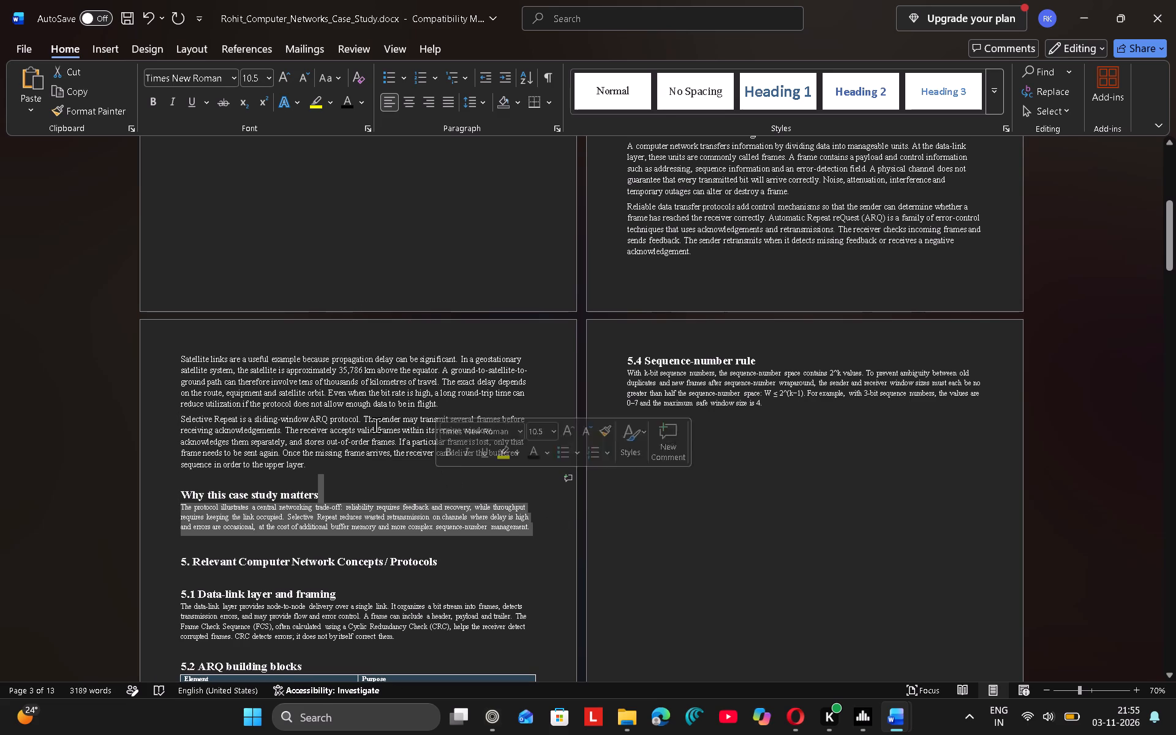
{"action": "left_click", "coordinate": [279, 80]}
{"action": "left_click", "coordinate": [279, 80]}
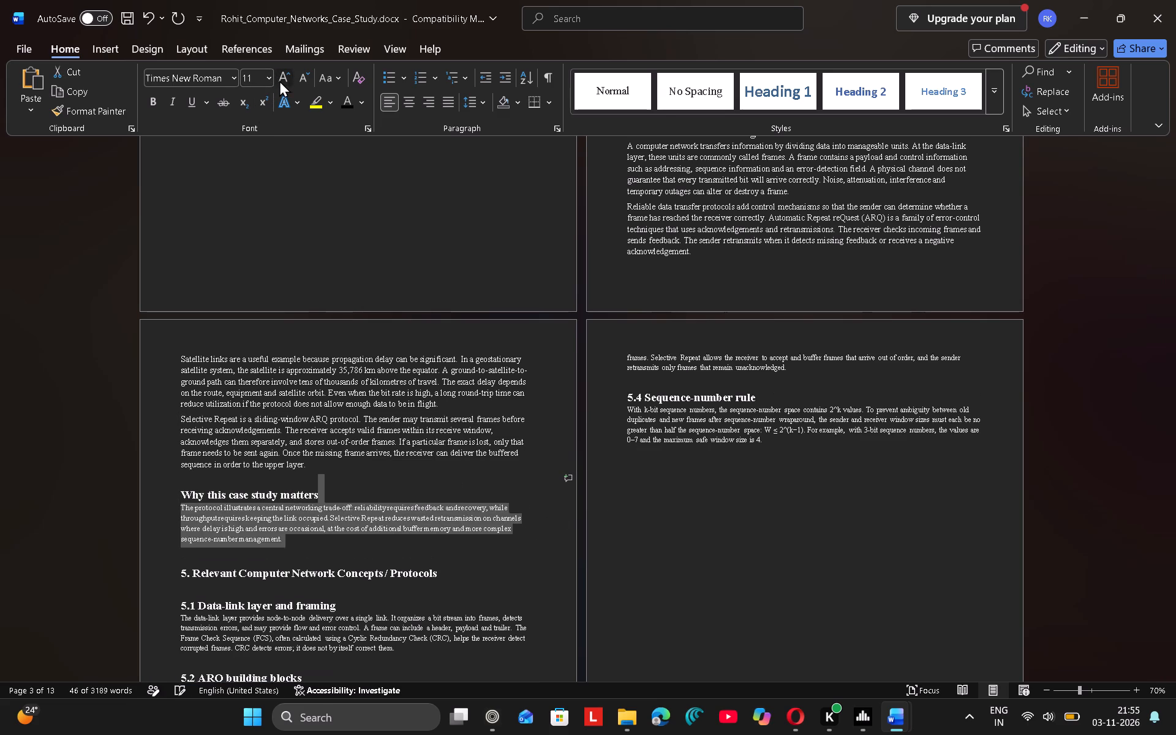
{"action": "left_click", "coordinate": [331, 584]}
Set the paragraph under "5.1 Data-link layer and framing" to font size 12.
{"action": "scroll", "coordinate": [363, 584], "scroll_direction": "down", "scroll_amount": 1}
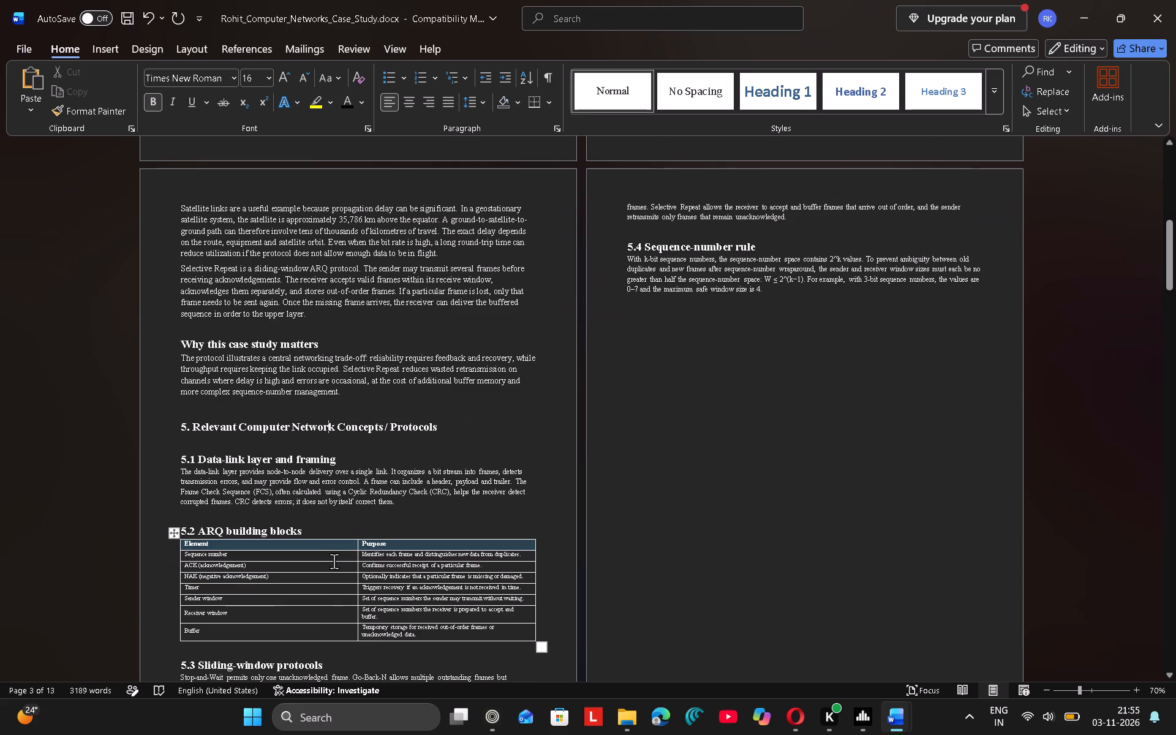
{"action": "left_click_drag", "start_coordinate": [414, 508], "coordinate": [185, 474]}
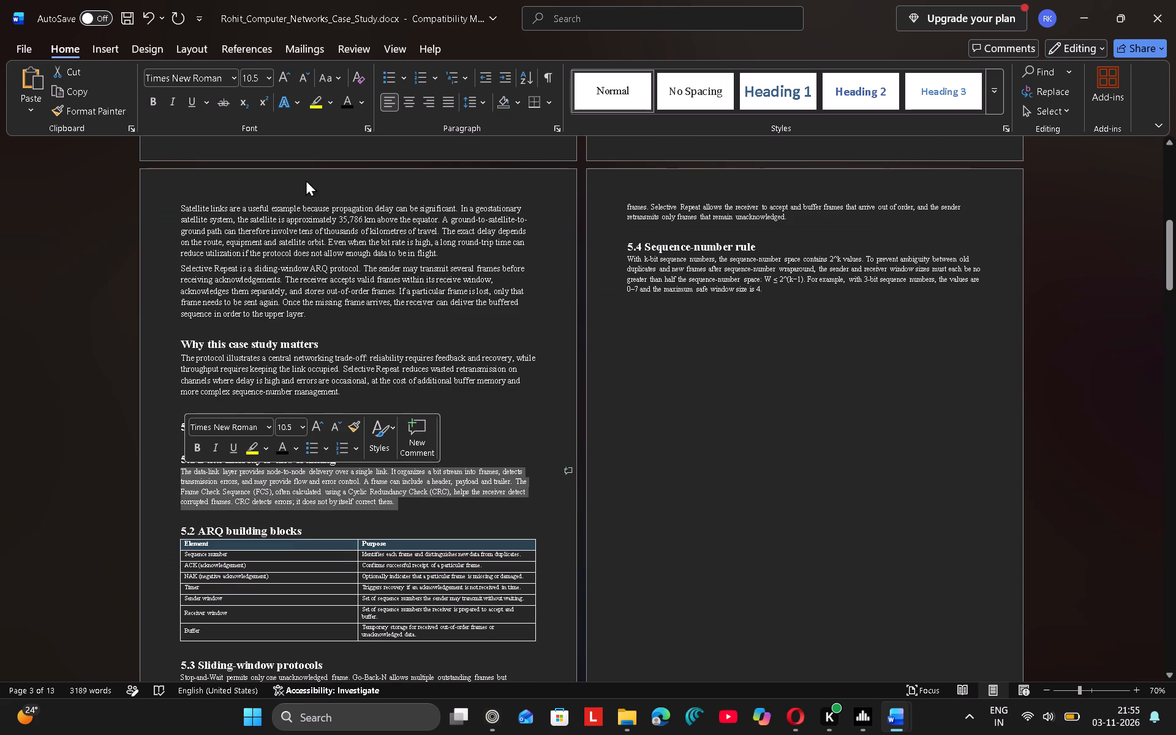
{"action": "double_click", "coordinate": [284, 78]}
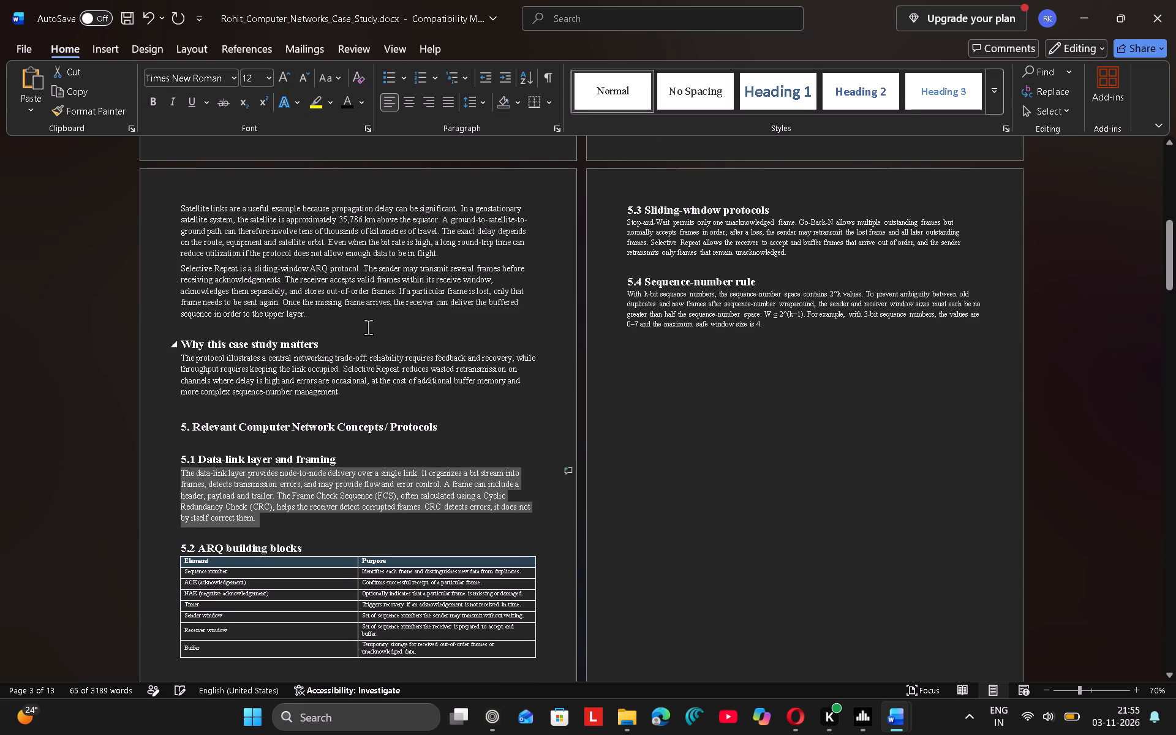
Set all text in the "5.2 ARQ building blocks" table to font size 10.5.
{"action": "scroll", "coordinate": [368, 327], "scroll_direction": "down", "scroll_amount": 1}
{"action": "left_click", "coordinate": [175, 270]}
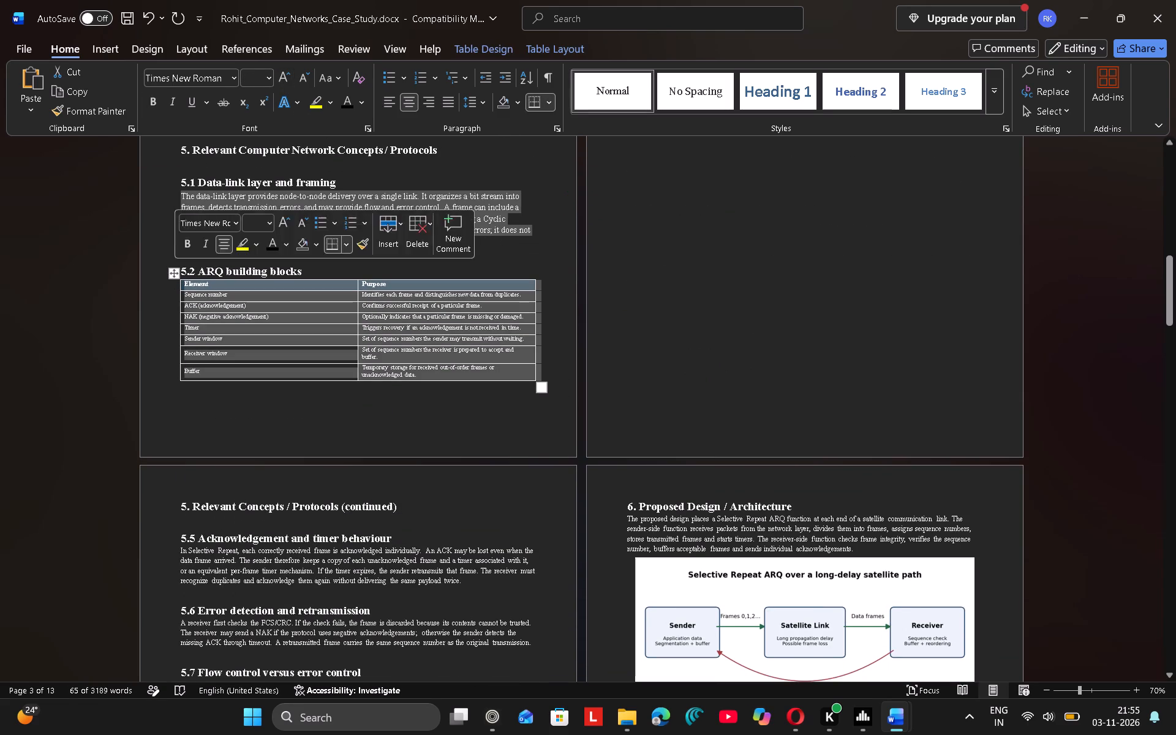
{"action": "left_click", "coordinate": [279, 85]}
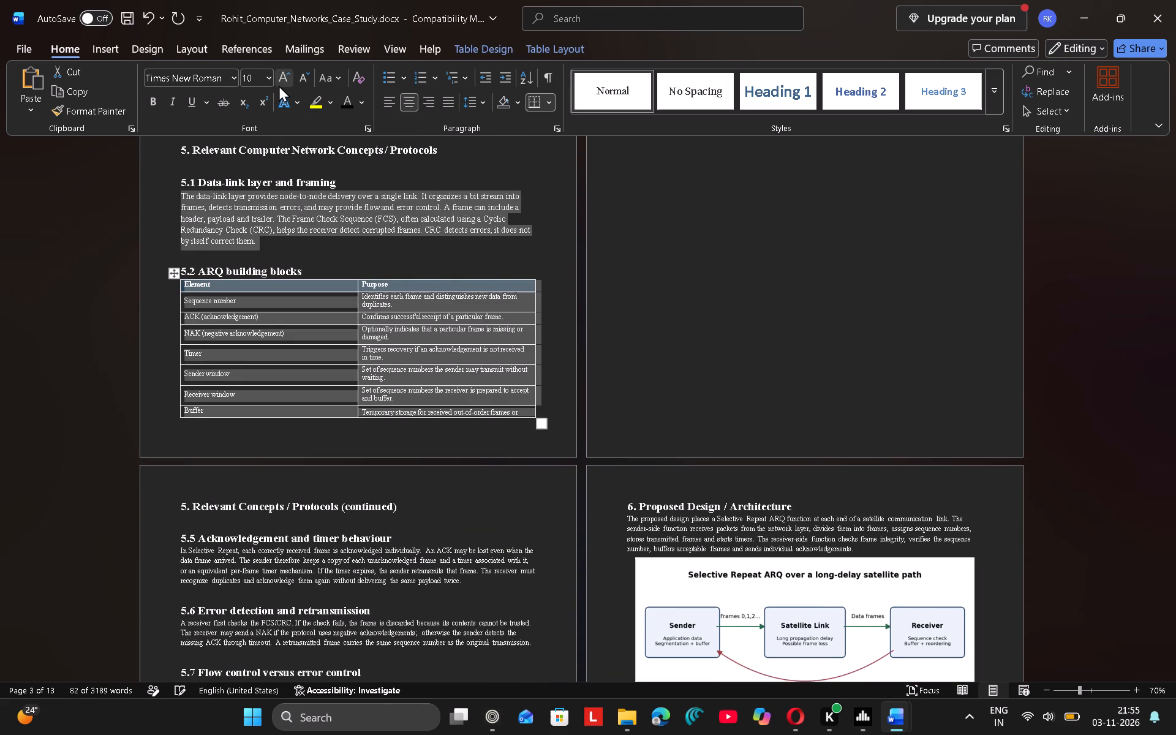
{"action": "left_click", "coordinate": [279, 85]}
{"action": "scroll", "coordinate": [663, 348], "scroll_direction": "up", "scroll_amount": 1}
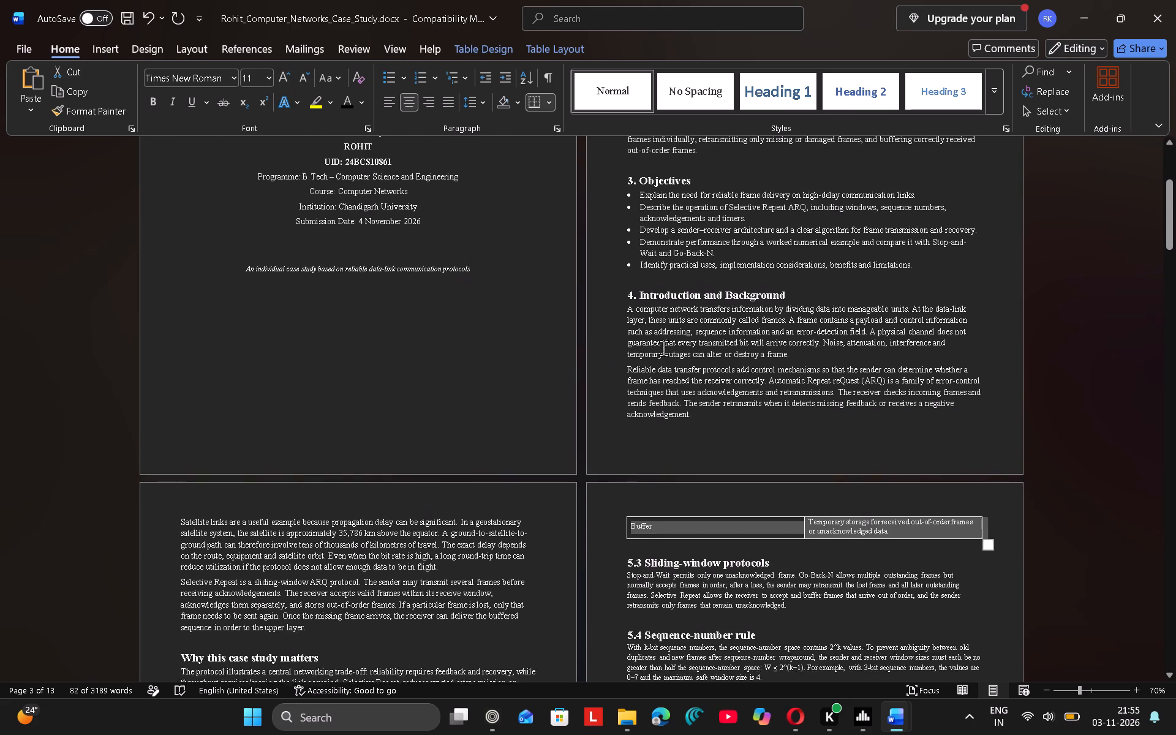
{"action": "scroll", "coordinate": [663, 348], "scroll_direction": "up", "scroll_amount": 1}
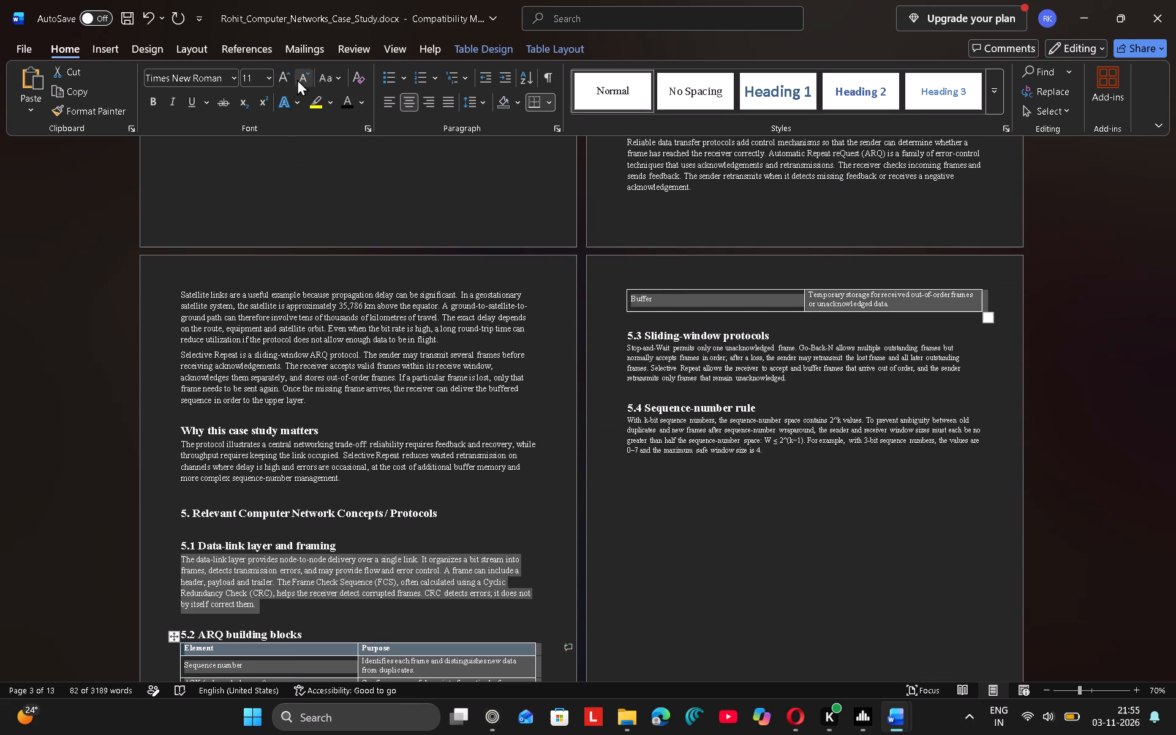
{"action": "left_click", "coordinate": [297, 79]}
{"action": "scroll", "coordinate": [628, 314], "scroll_direction": "down", "scroll_amount": 2}
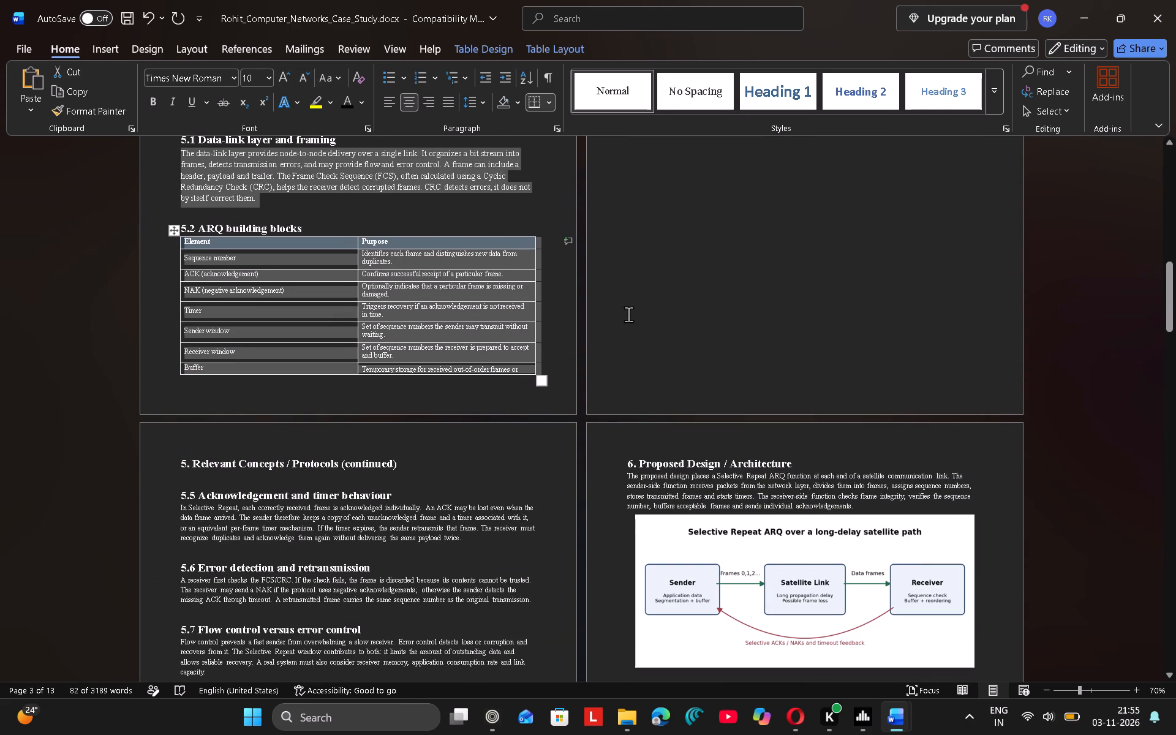
{"action": "left_click", "coordinate": [256, 77]}
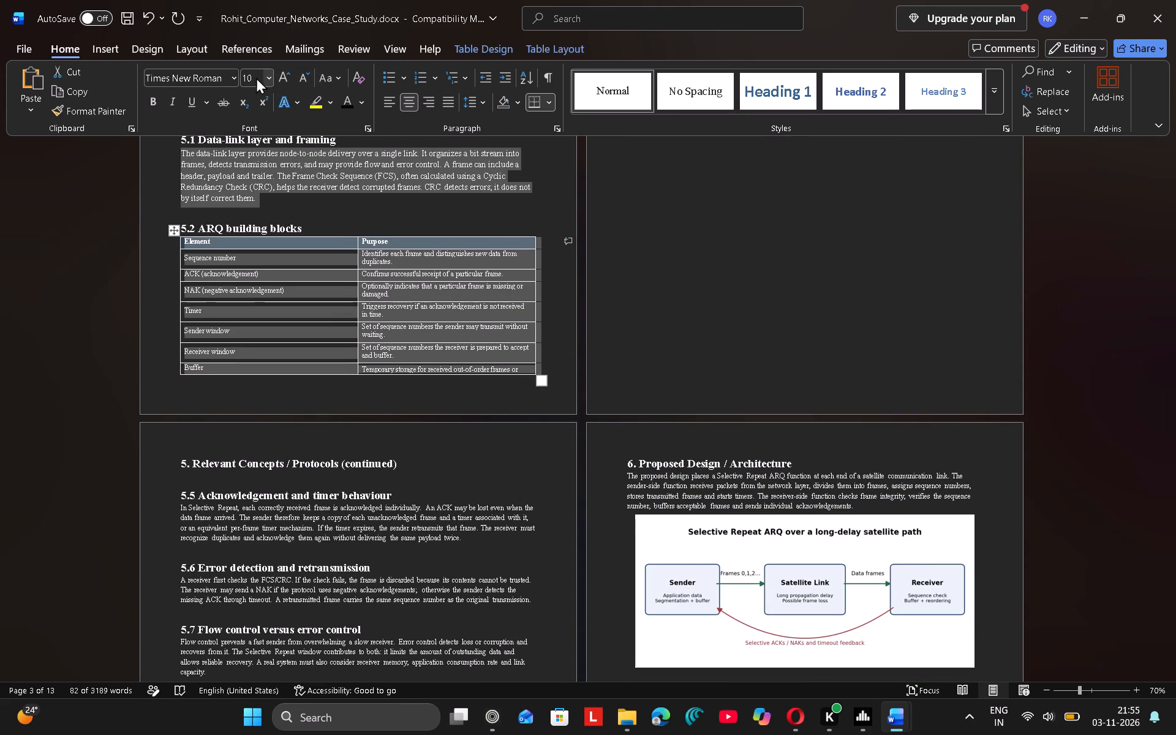
{"action": "key", "text": "Right"}
{"action": "type", "text": ".5"}
{"action": "key", "text": "Return"}
{"action": "scroll", "coordinate": [564, 194], "scroll_direction": "up", "scroll_amount": 1}
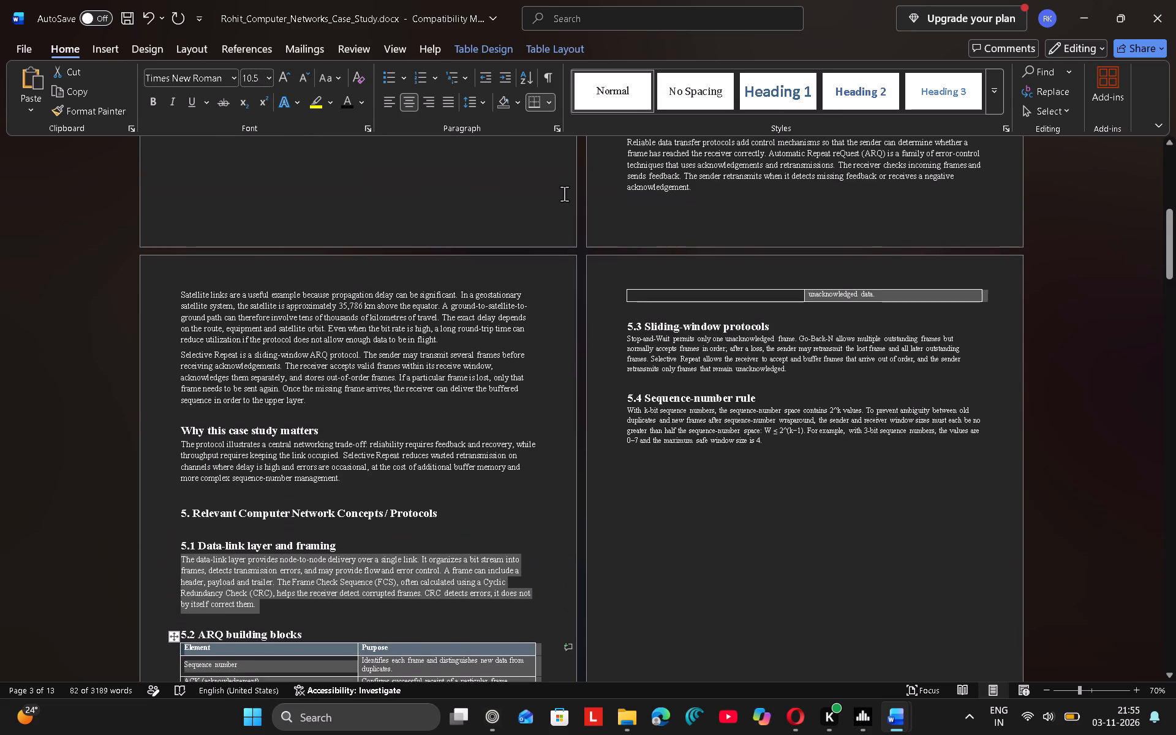
{"action": "scroll", "coordinate": [564, 194], "scroll_direction": "up", "scroll_amount": 1}
{"action": "left_click", "coordinate": [257, 75]}
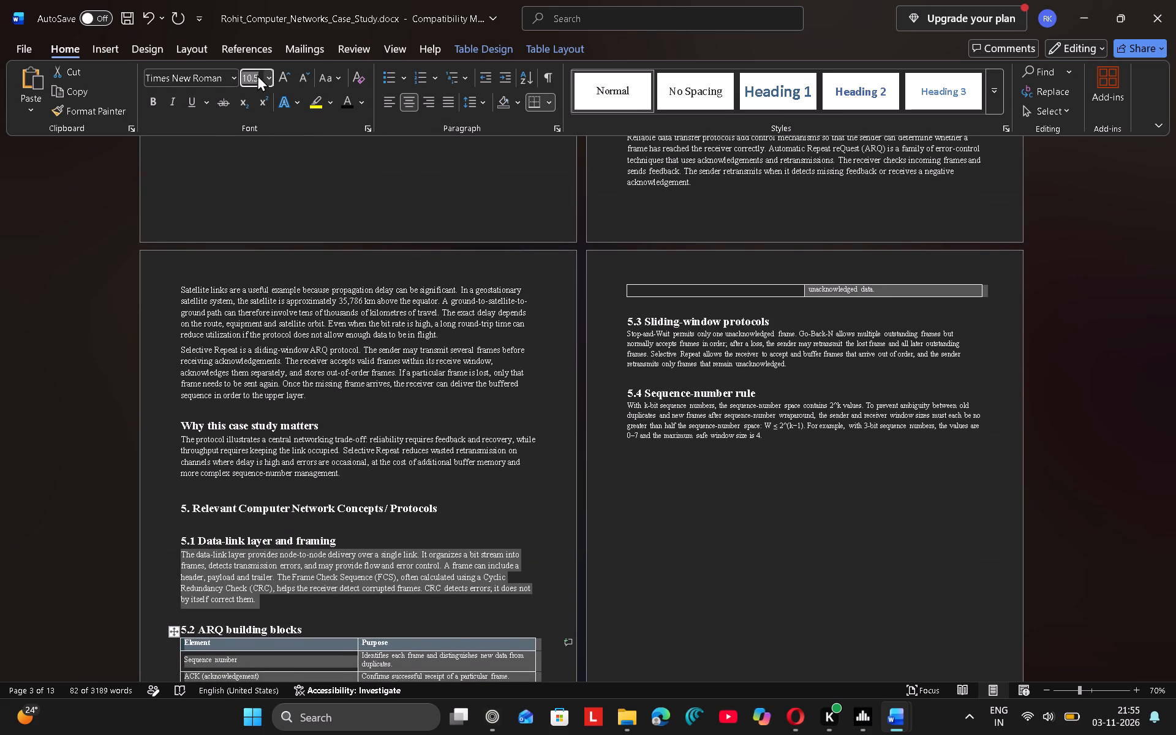
{"action": "left_click", "coordinate": [228, 609]}
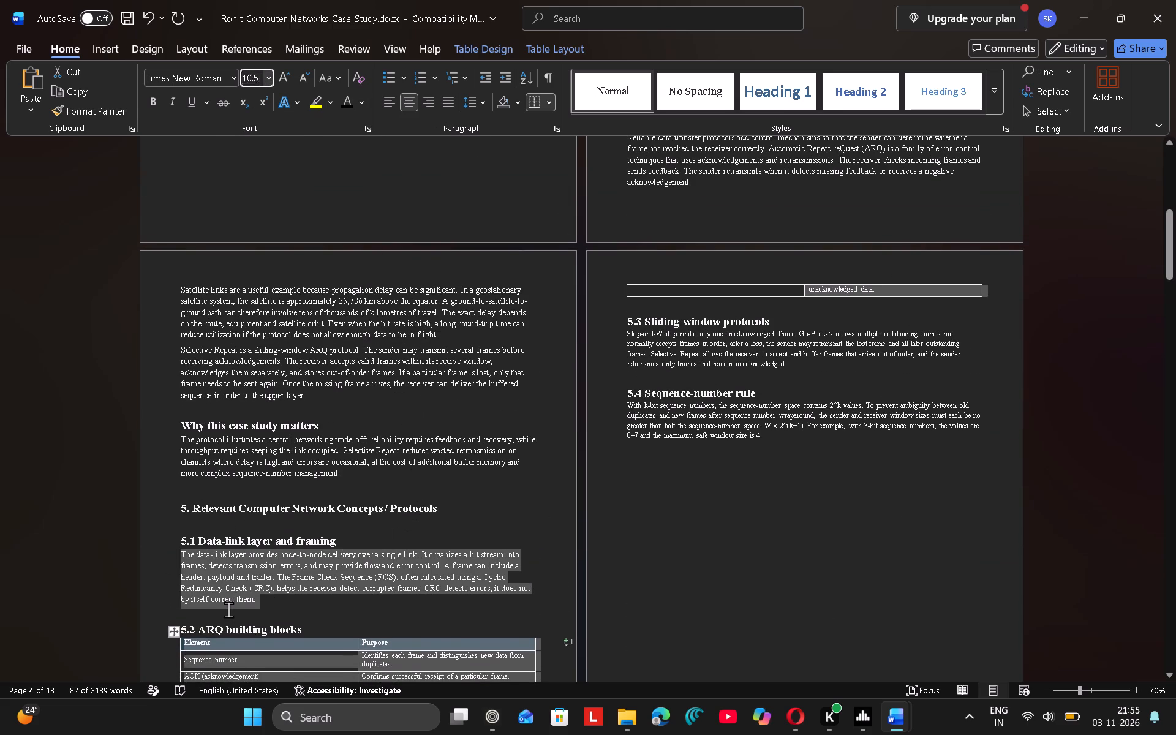
{"action": "left_click", "coordinate": [271, 604]}
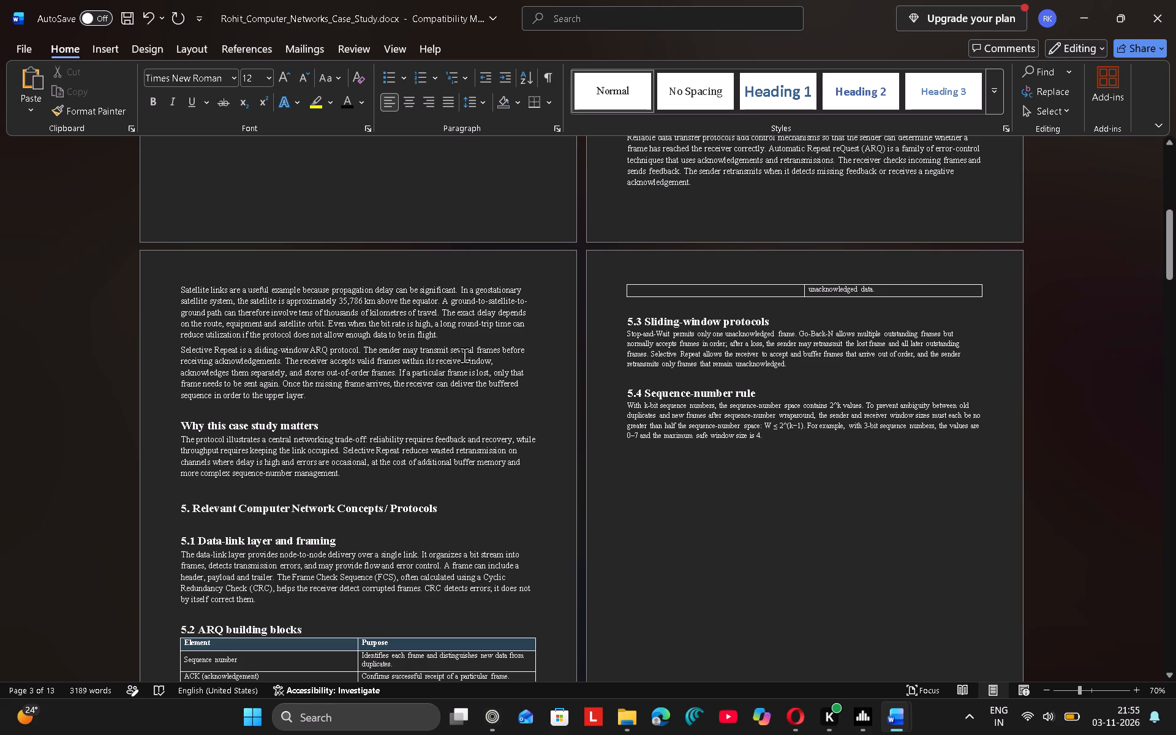
Set line spacing to 1.0 for page 3, from the "Satellite links" paragraph through the "5.2 ARQ building blocks" heading.
{"action": "left_click_drag", "start_coordinate": [327, 634], "coordinate": [310, 622]}
{"action": "left_click_drag", "start_coordinate": [310, 622], "coordinate": [189, 291]}
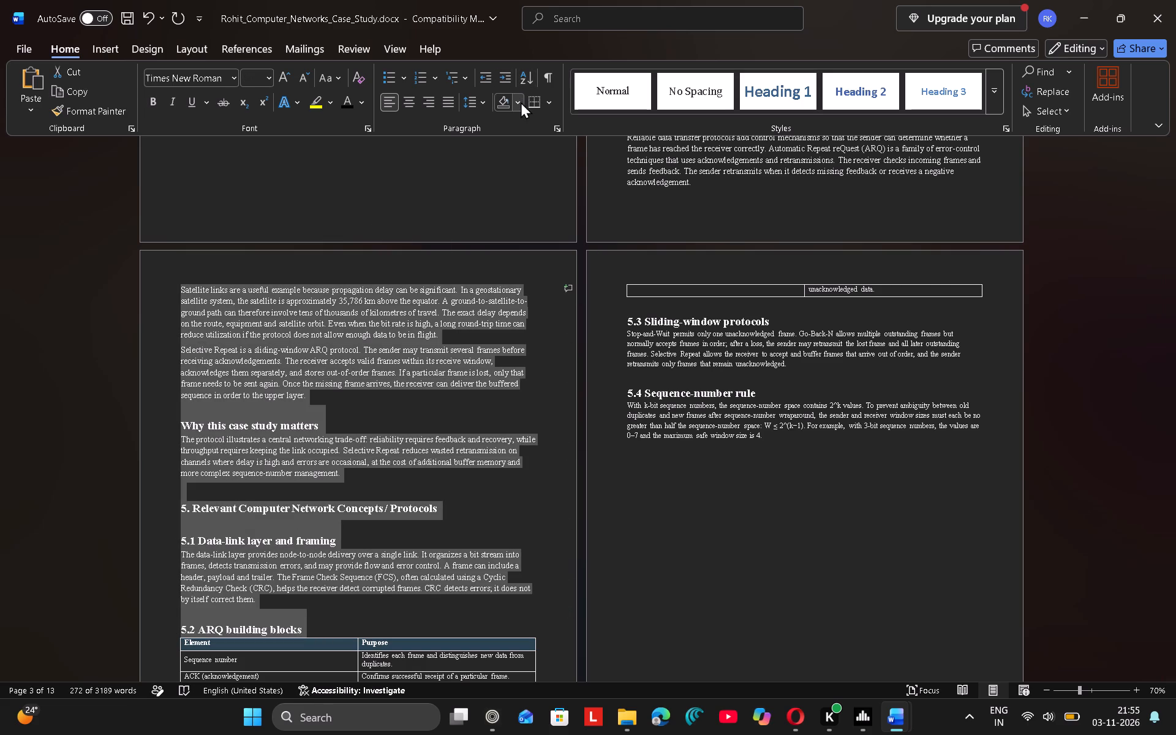
{"action": "left_click", "coordinate": [490, 99]}
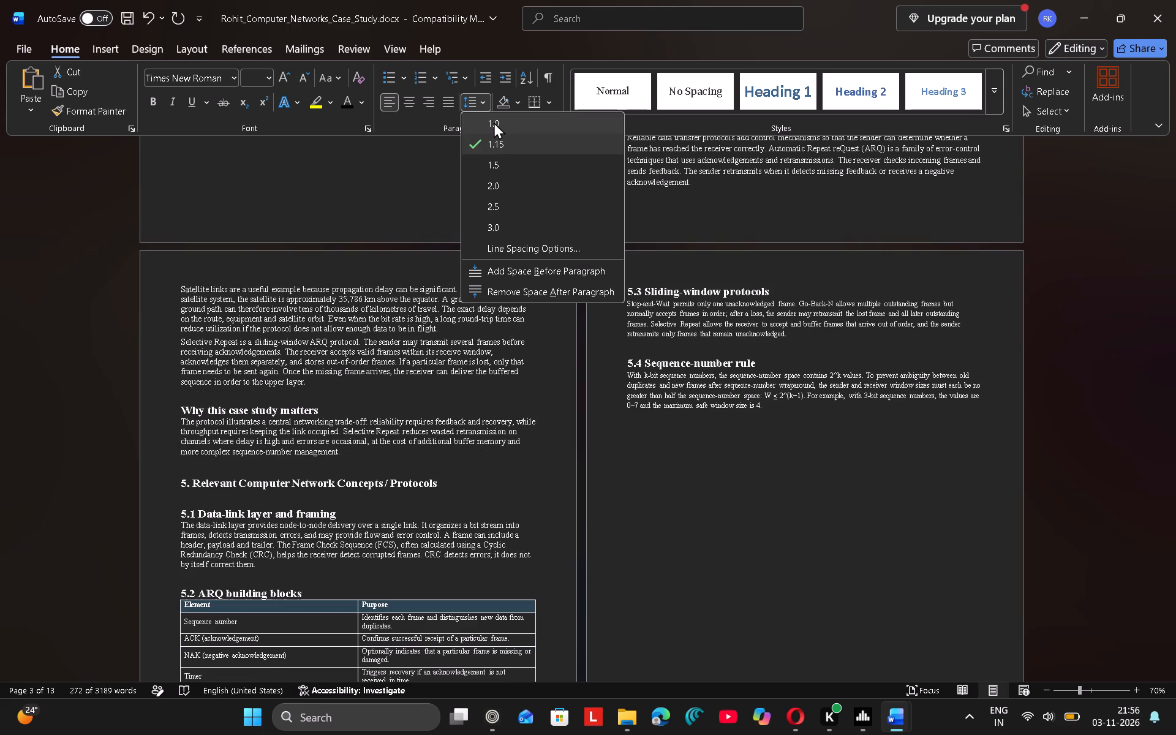
{"action": "left_click", "coordinate": [493, 123]}
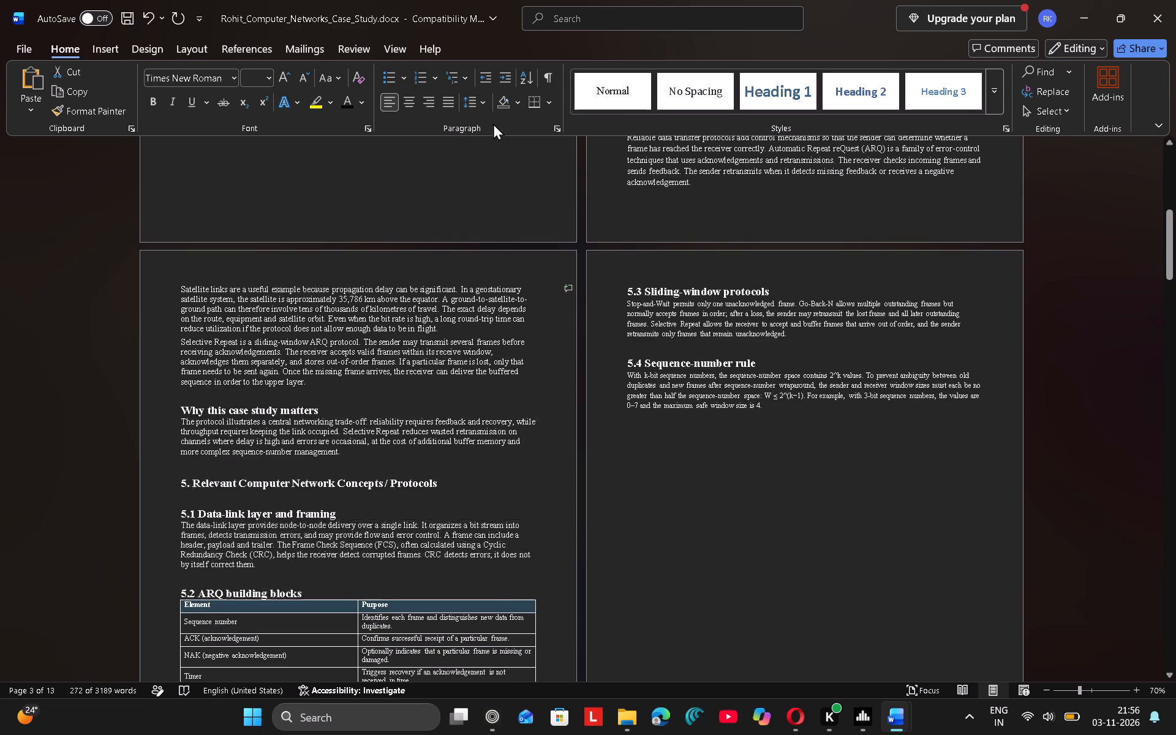
{"action": "left_click", "coordinate": [401, 499]}
{"action": "scroll", "coordinate": [401, 499], "scroll_direction": "down", "scroll_amount": 1}
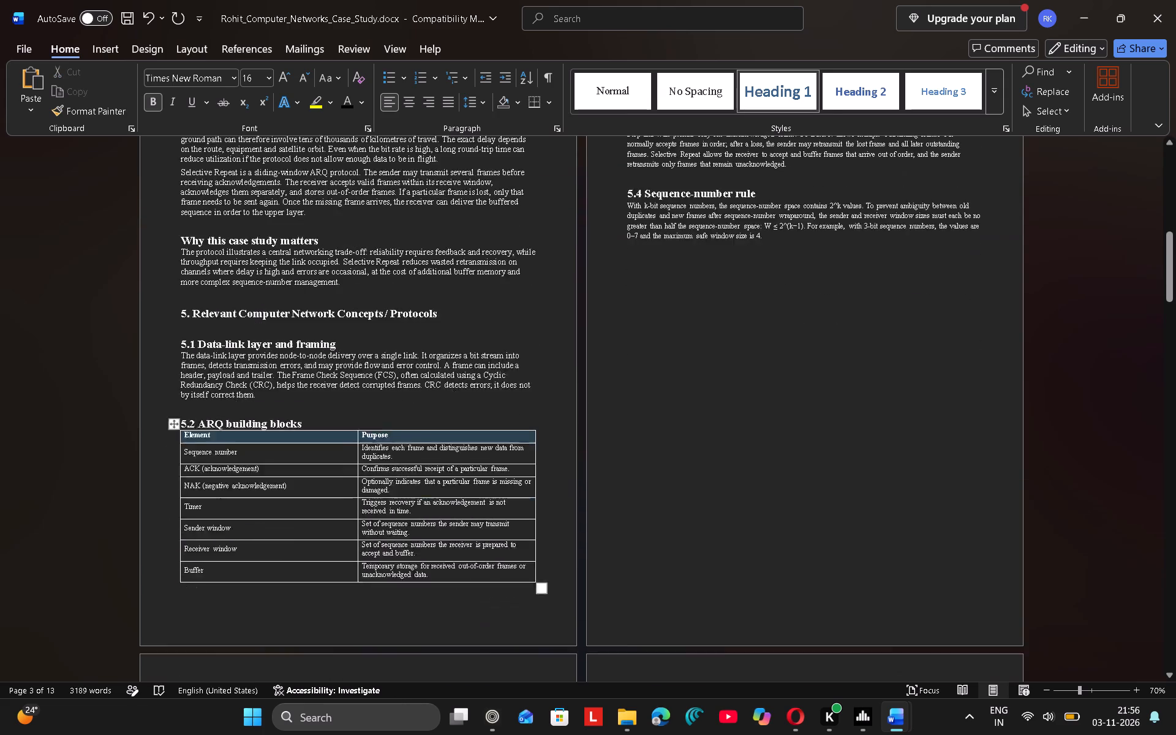
Set all text in the "5.2 ARQ building blocks" table to font size 12.
{"action": "scroll", "coordinate": [401, 499], "scroll_direction": "down", "scroll_amount": 1}
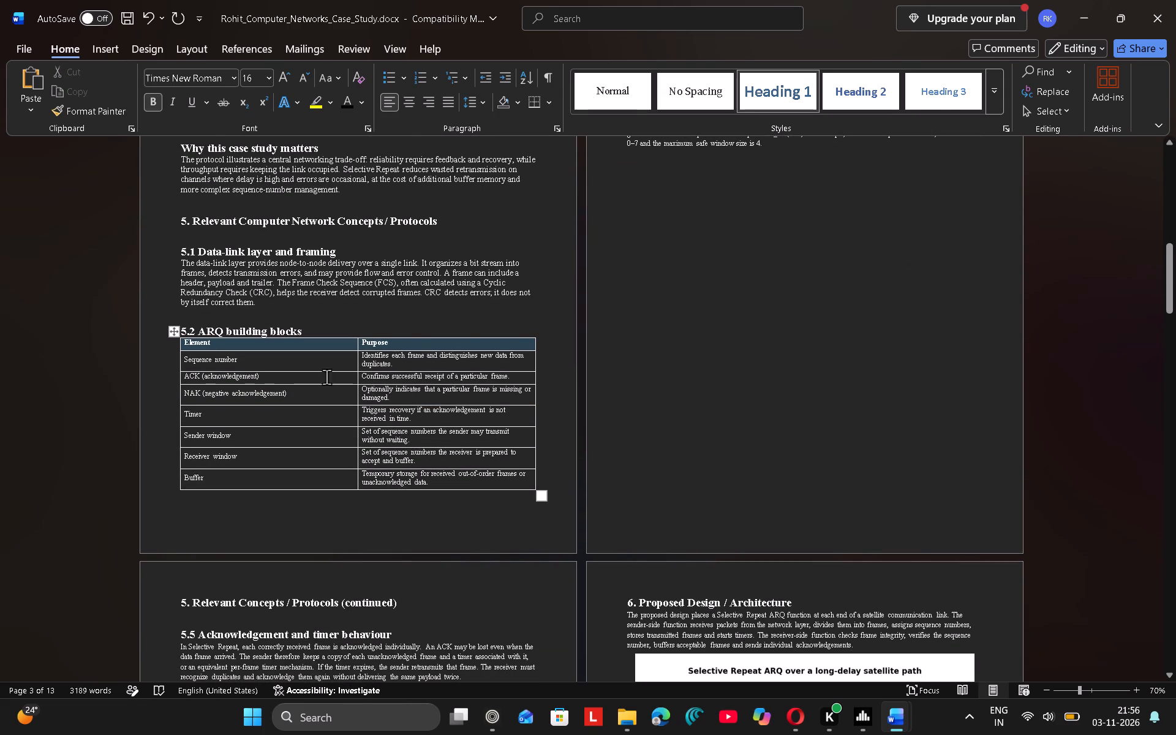
{"action": "left_click", "coordinate": [173, 330]}
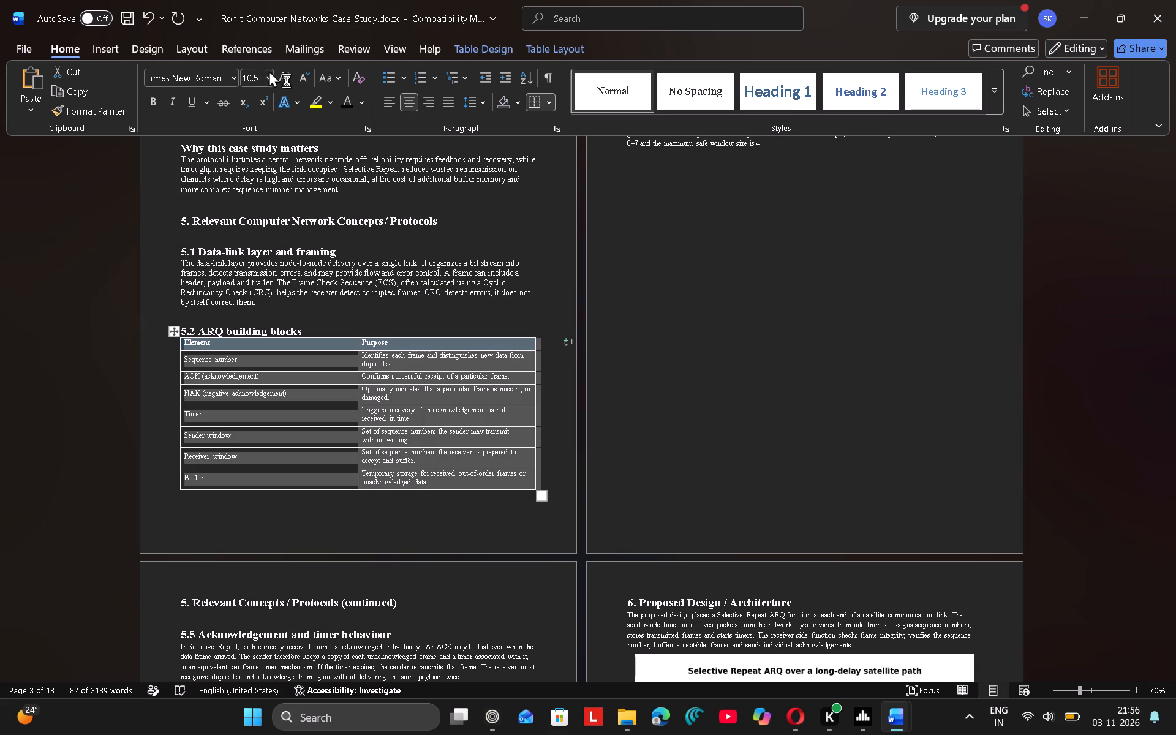
{"action": "left_click", "coordinate": [277, 75]}
{"action": "scroll", "coordinate": [637, 335], "scroll_direction": "up", "scroll_amount": 1}
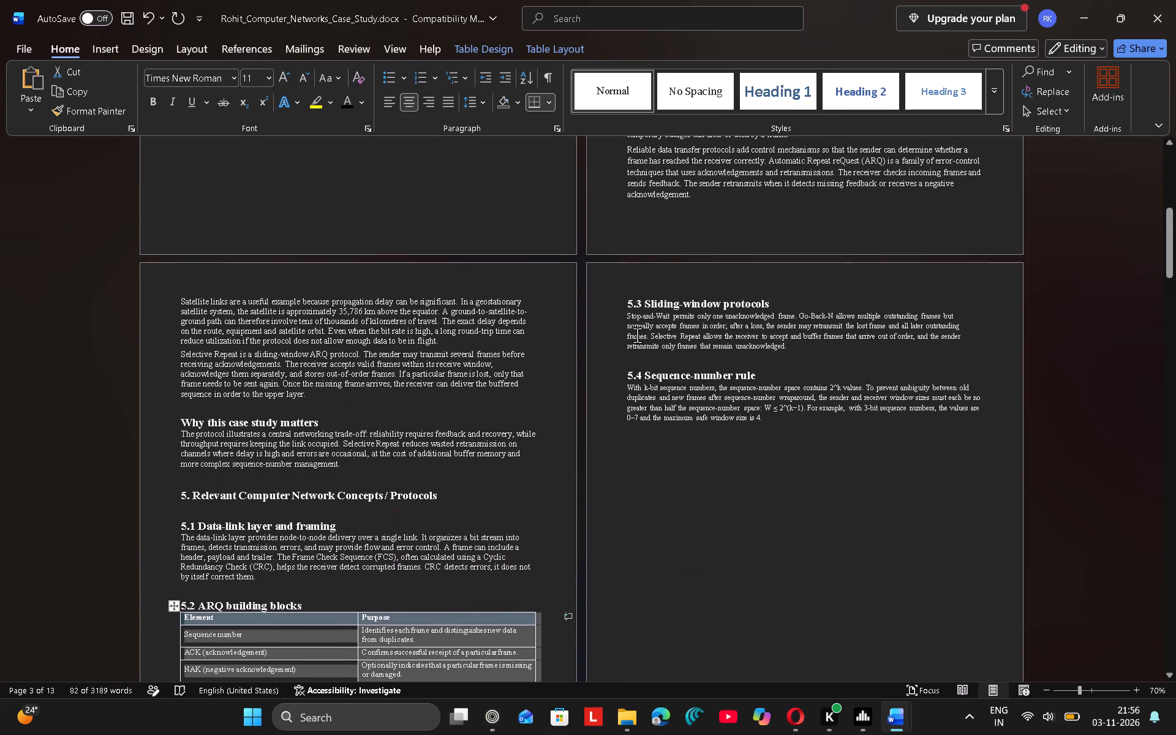
{"action": "scroll", "coordinate": [637, 335], "scroll_direction": "up", "scroll_amount": 1}
{"action": "left_click", "coordinate": [282, 78]}
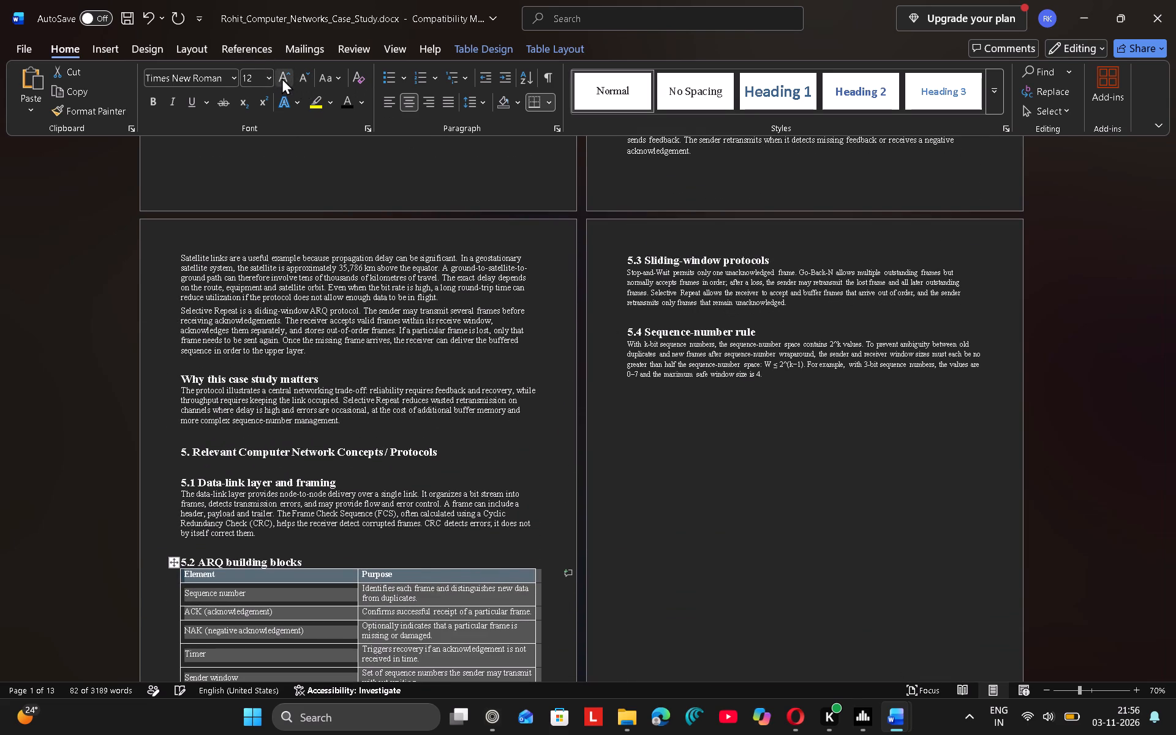
{"action": "left_click", "coordinate": [820, 500]}
{"action": "scroll", "coordinate": [766, 442], "scroll_direction": "down", "scroll_amount": 1}
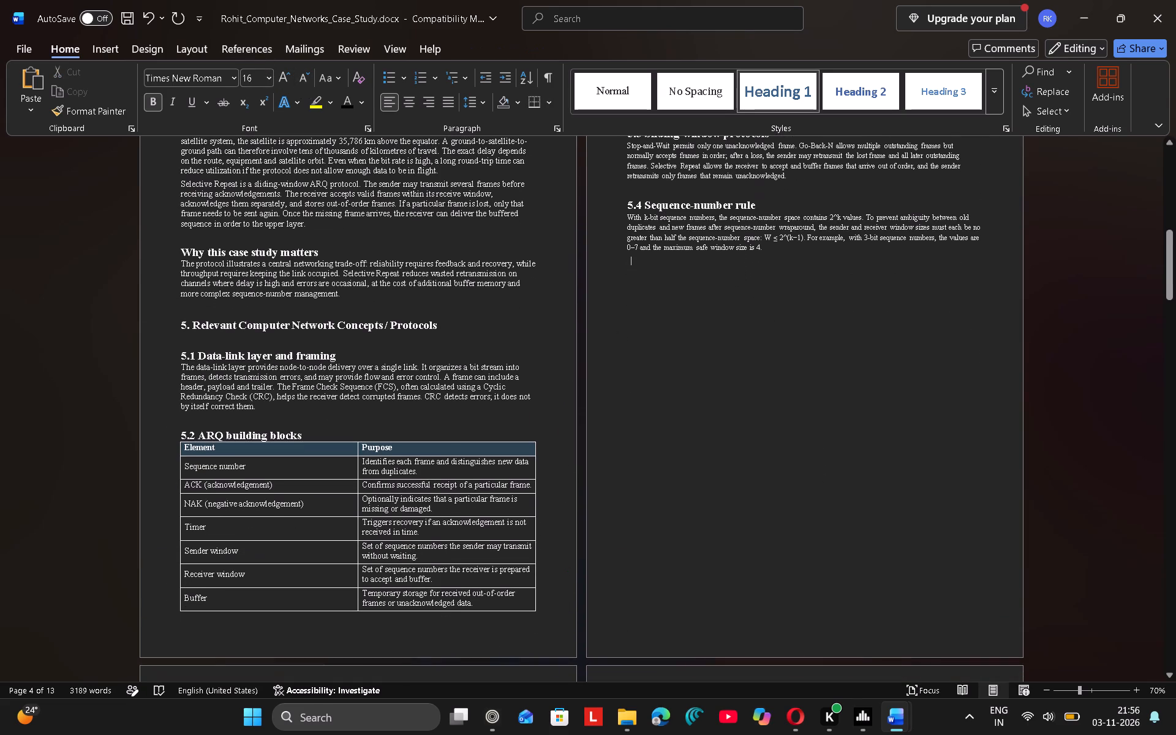
{"action": "left_click", "coordinate": [717, 263]}
Set the paragraph under "5.3 Sliding-window protocols" to font size 12.
{"action": "scroll", "coordinate": [816, 277], "scroll_direction": "up", "scroll_amount": 1}
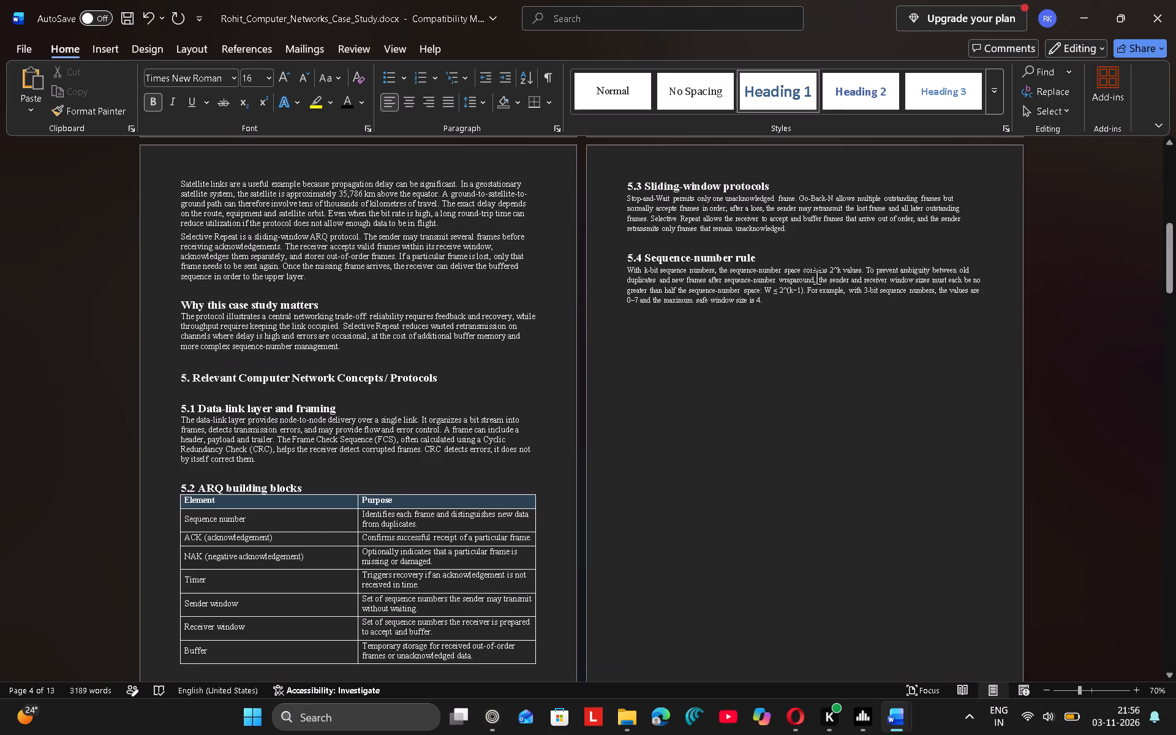
{"action": "scroll", "coordinate": [816, 277], "scroll_direction": "up", "scroll_amount": 1}
{"action": "left_click_drag", "start_coordinate": [821, 318], "coordinate": [620, 281]}
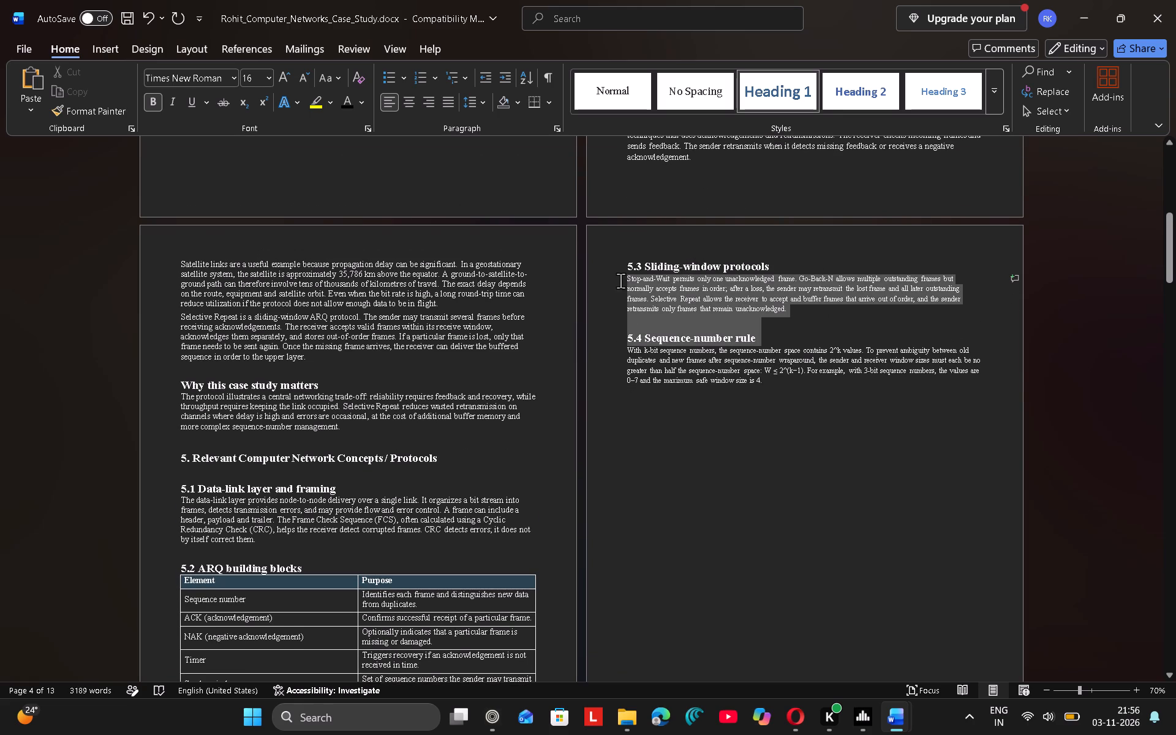
{"action": "left_click", "coordinate": [795, 304]}
{"action": "left_click_drag", "start_coordinate": [795, 304], "coordinate": [623, 275]}
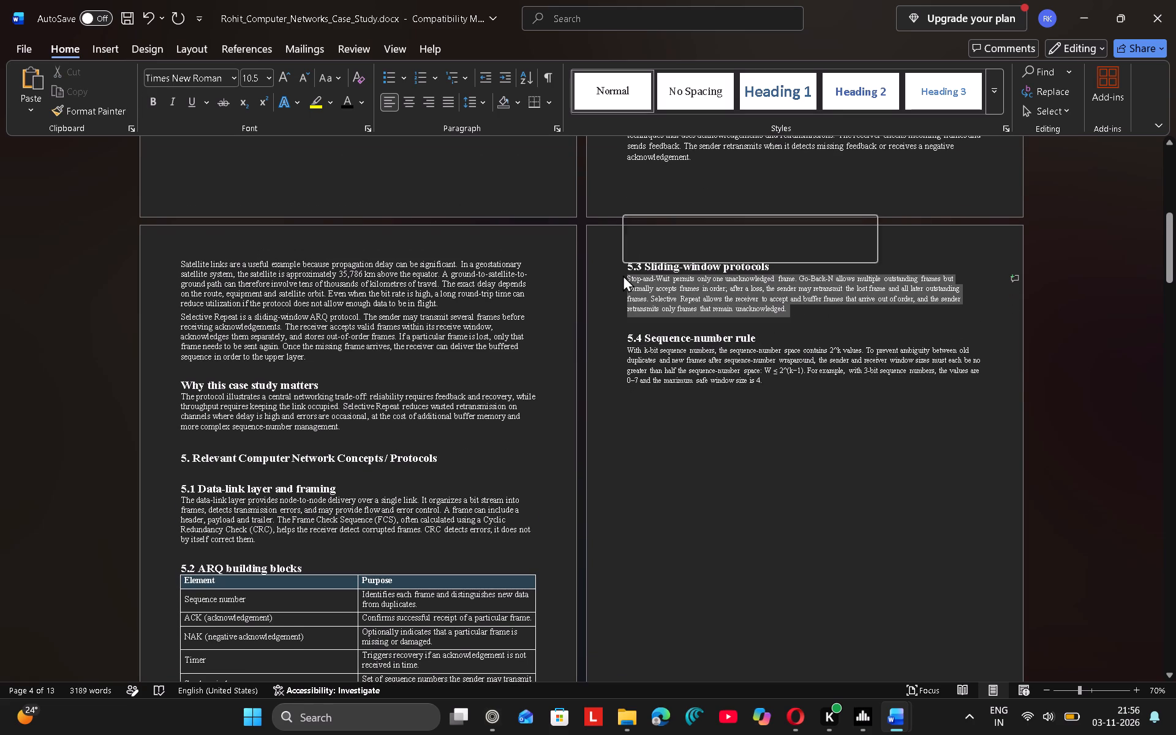
{"action": "double_click", "coordinate": [284, 78]}
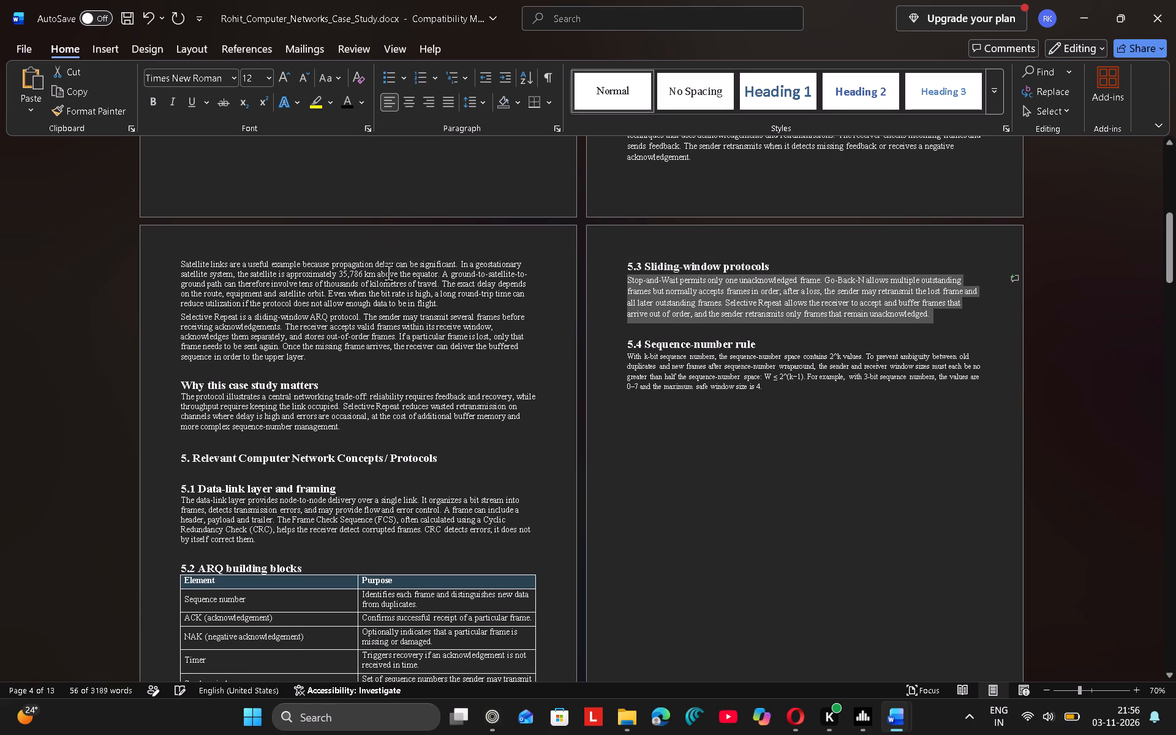
{"action": "left_click", "coordinate": [402, 311]}
Set the paragraph under "5.4 Sequence-number rule" to font size 12.
{"action": "left_click", "coordinate": [746, 369]}
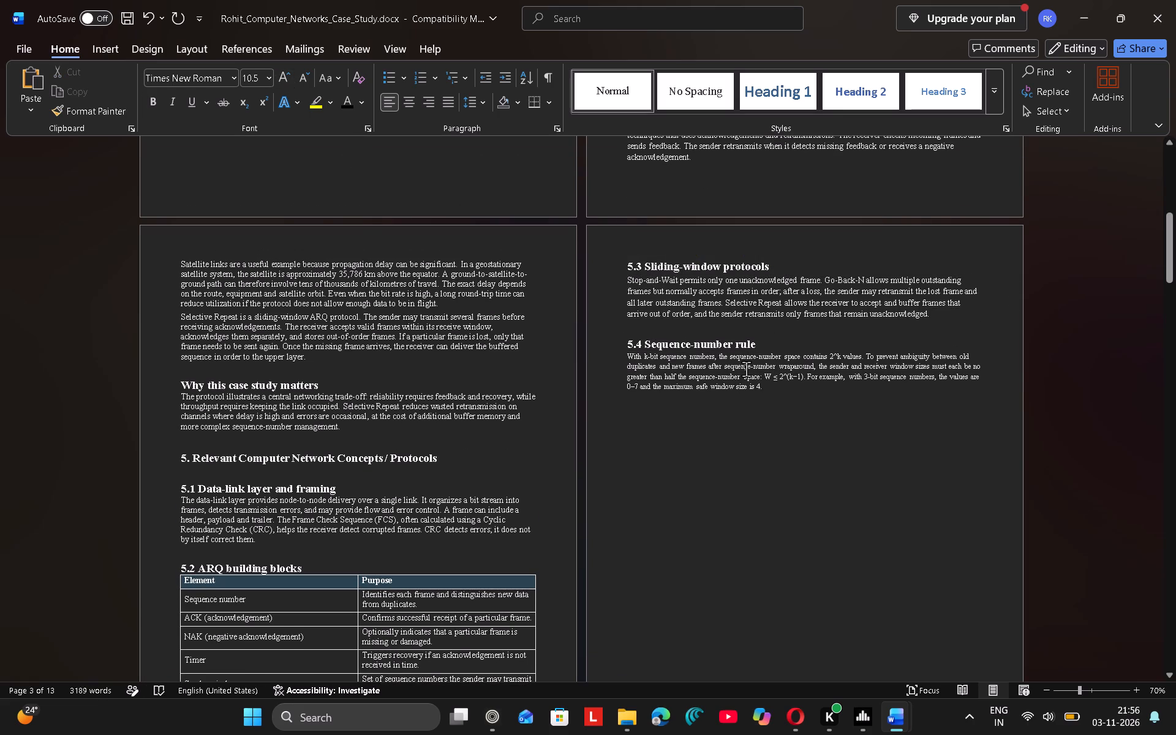
{"action": "left_click_drag", "start_coordinate": [767, 396], "coordinate": [598, 356]}
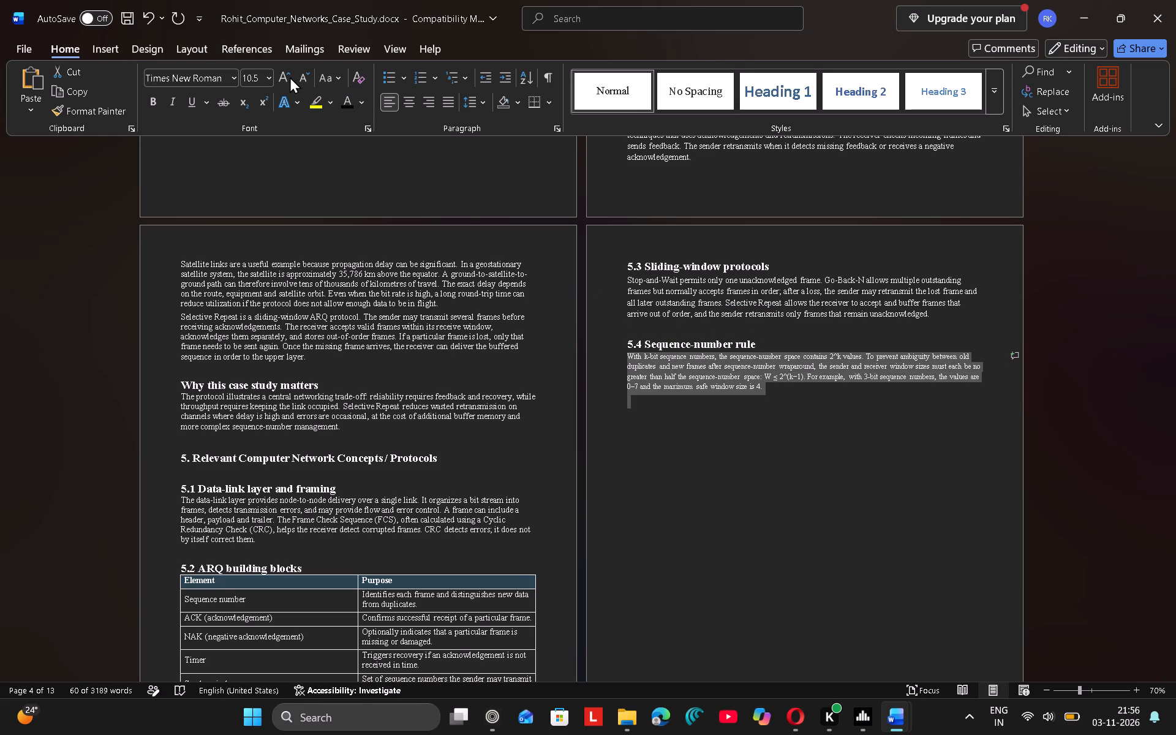
{"action": "double_click", "coordinate": [285, 77]}
Set line spacing to 1.15 for the "Satellite links" and "Selective Repeat" paragraphs that begin page 3.
{"action": "left_click", "coordinate": [320, 361]}
{"action": "left_click_drag", "start_coordinate": [320, 361], "coordinate": [229, 295]}
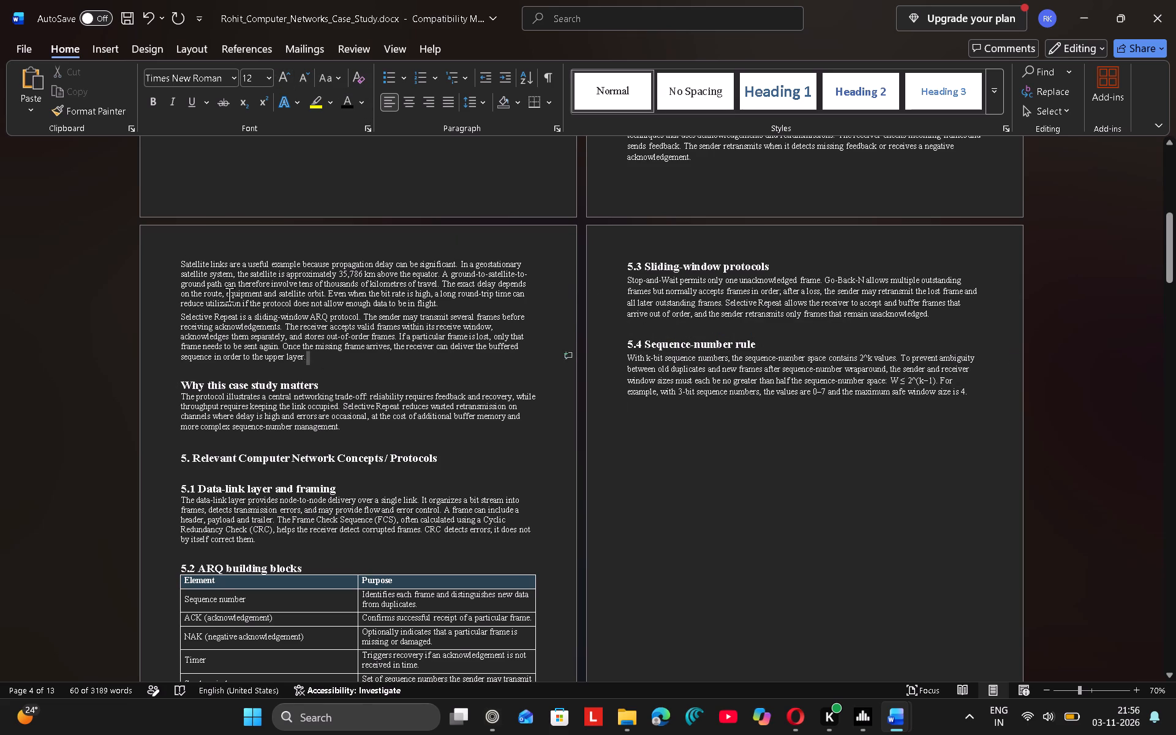
{"action": "left_click_drag", "start_coordinate": [229, 295], "coordinate": [148, 236]}
{"action": "left_click", "coordinate": [472, 105]}
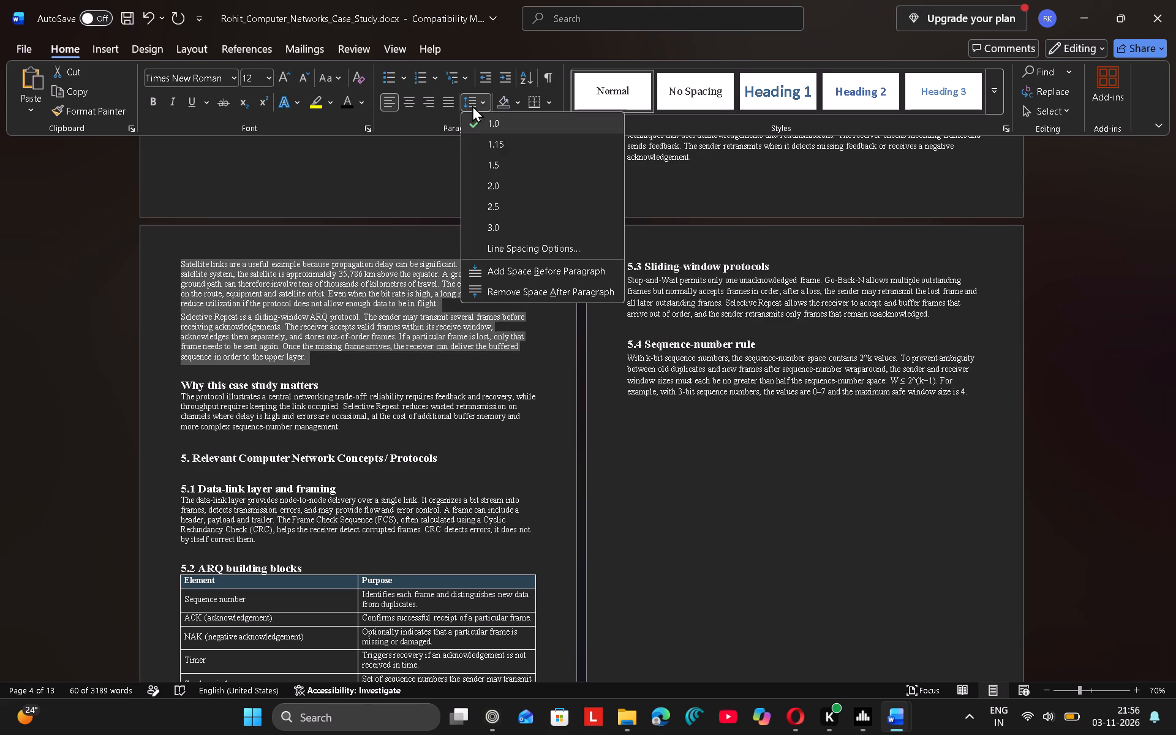
{"action": "left_click", "coordinate": [481, 135]}
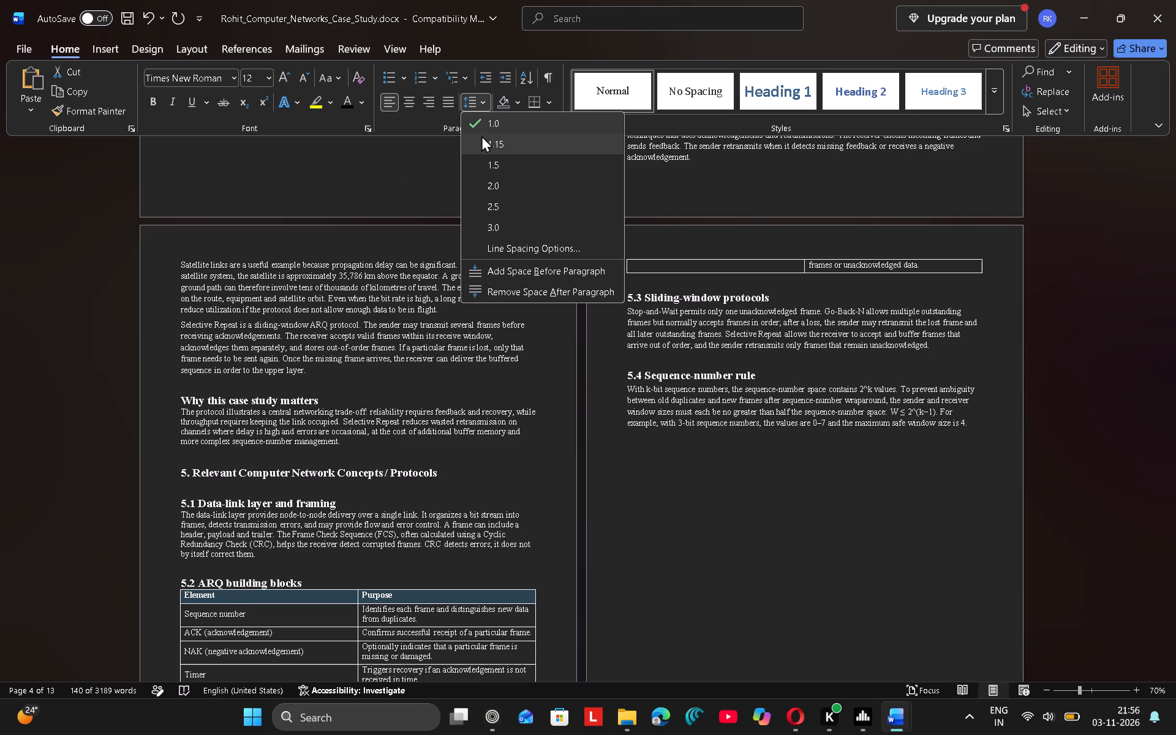
{"action": "left_click", "coordinate": [341, 431]}
Set line spacing to 1.15 for the paragraph under "Why this case study matters".
{"action": "left_click_drag", "start_coordinate": [351, 448], "coordinate": [254, 432]}
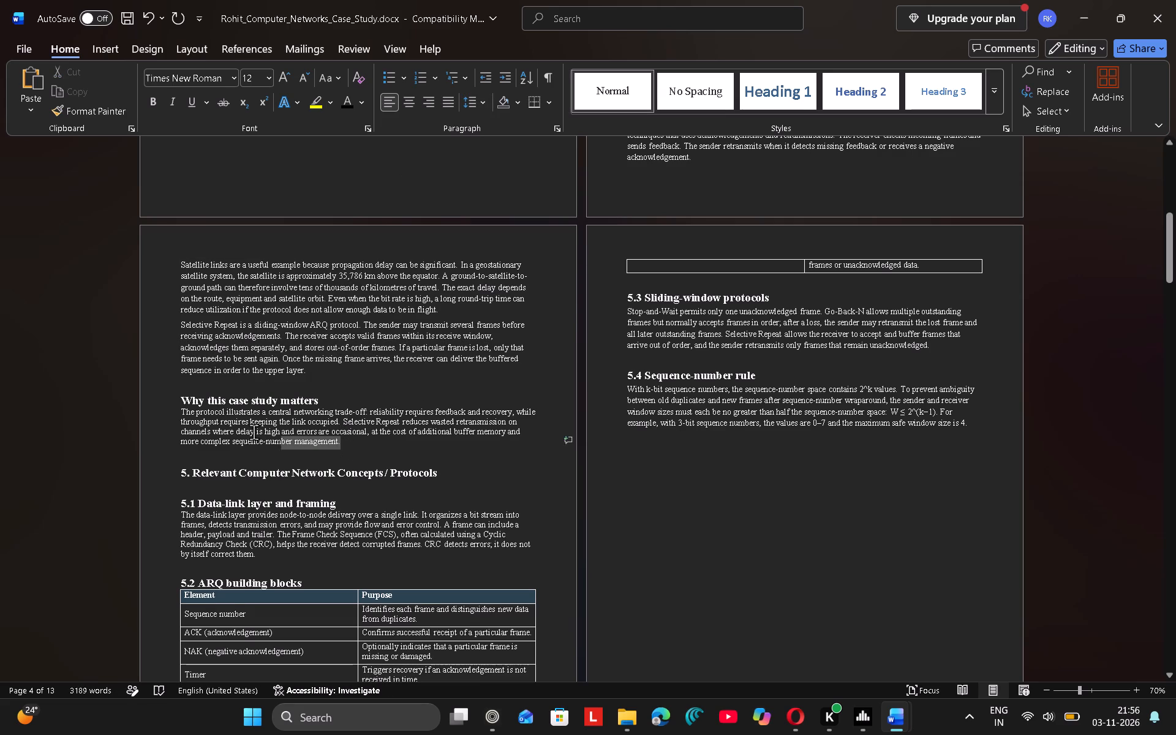
{"action": "left_click_drag", "start_coordinate": [254, 432], "coordinate": [176, 412]}
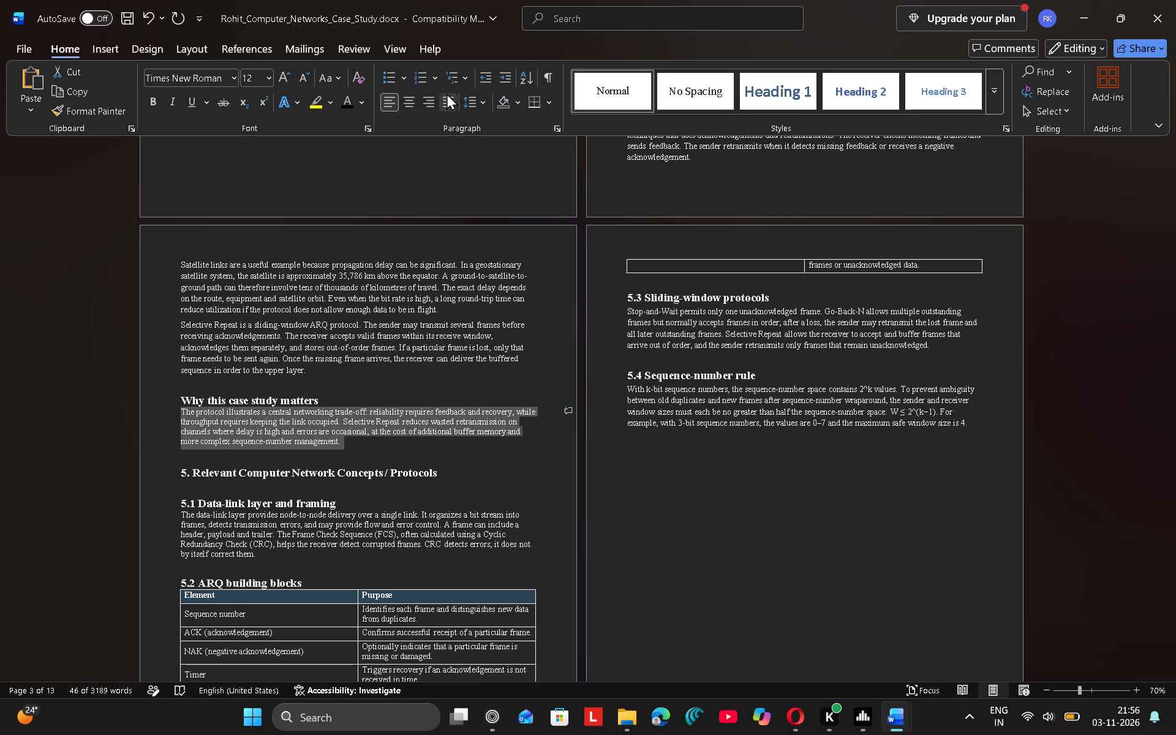
{"action": "left_click", "coordinate": [481, 105]}
{"action": "left_click", "coordinate": [490, 150]}
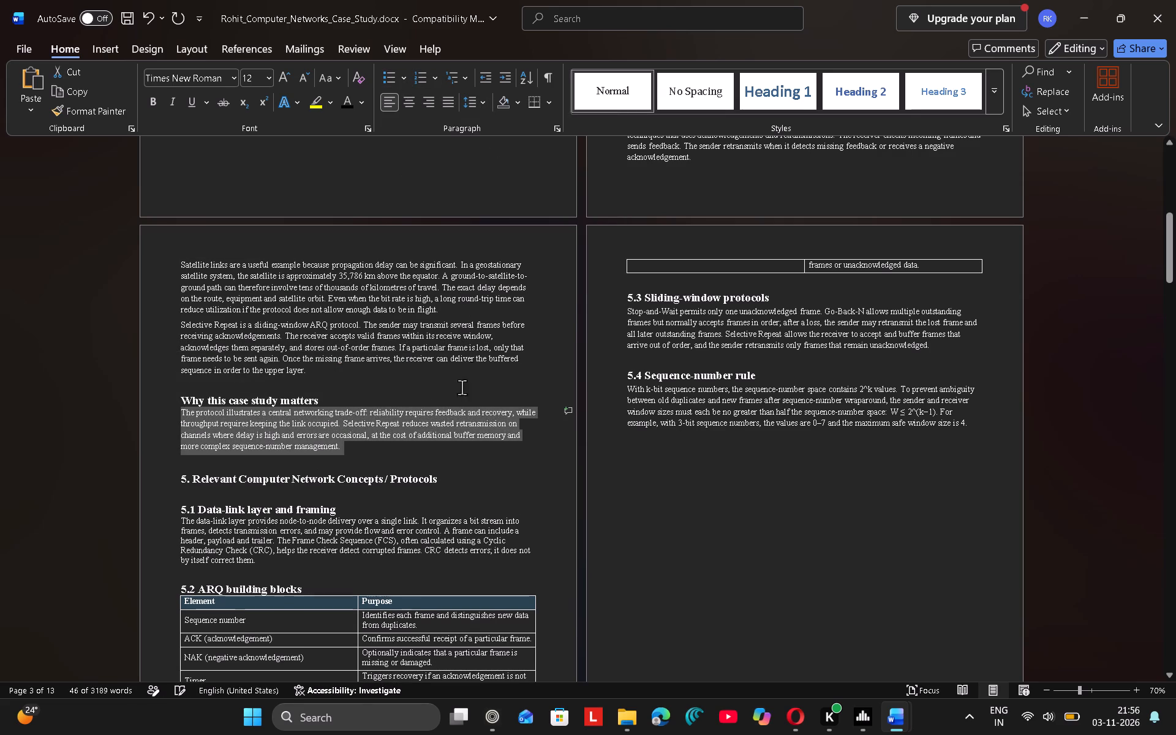
{"action": "left_click", "coordinate": [398, 519]}
Set line spacing to 1.15 for the paragraph under "5.1 Data-link layer and framing".
{"action": "left_click_drag", "start_coordinate": [320, 565], "coordinate": [205, 525]}
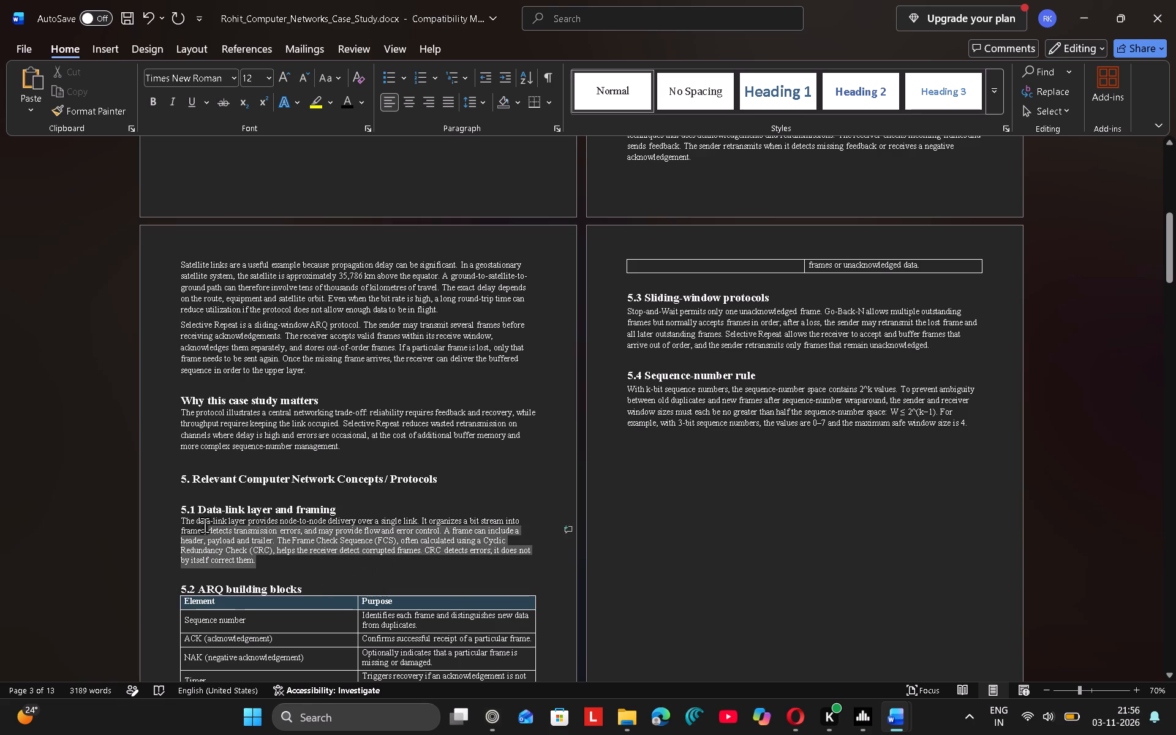
{"action": "left_click_drag", "start_coordinate": [205, 525], "coordinate": [175, 518]}
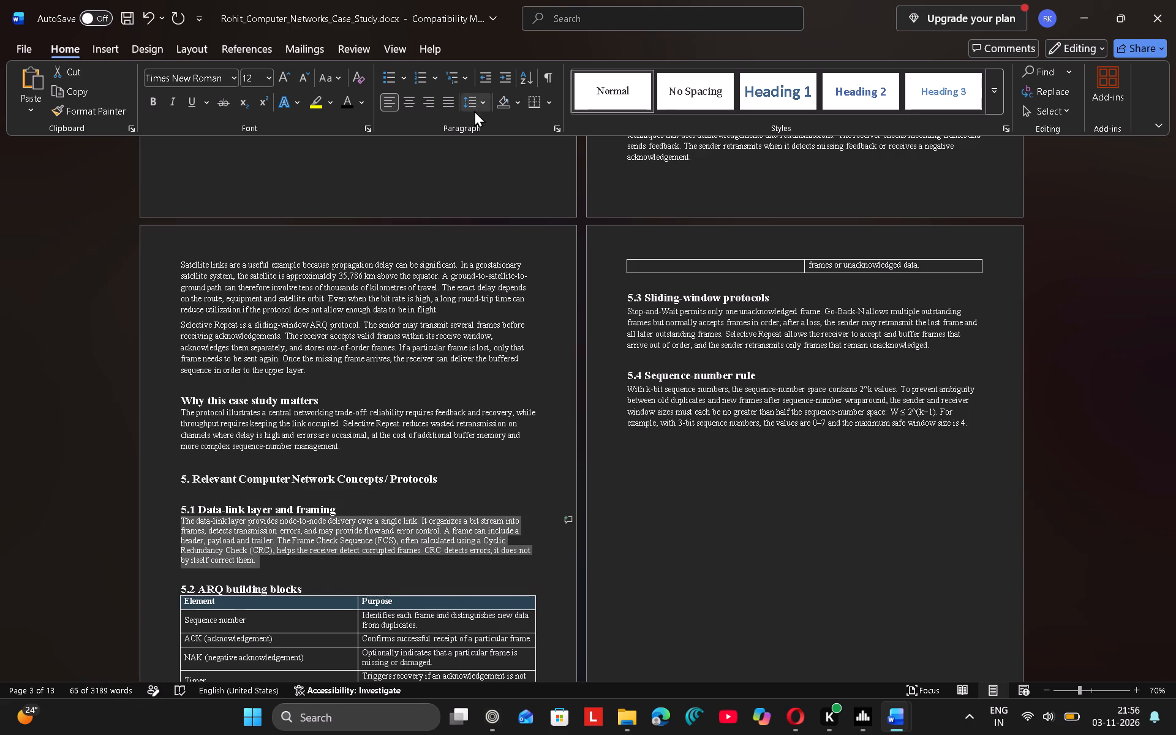
{"action": "left_click", "coordinate": [474, 110]}
{"action": "left_click", "coordinate": [502, 148]}
{"action": "left_click", "coordinate": [691, 447]}
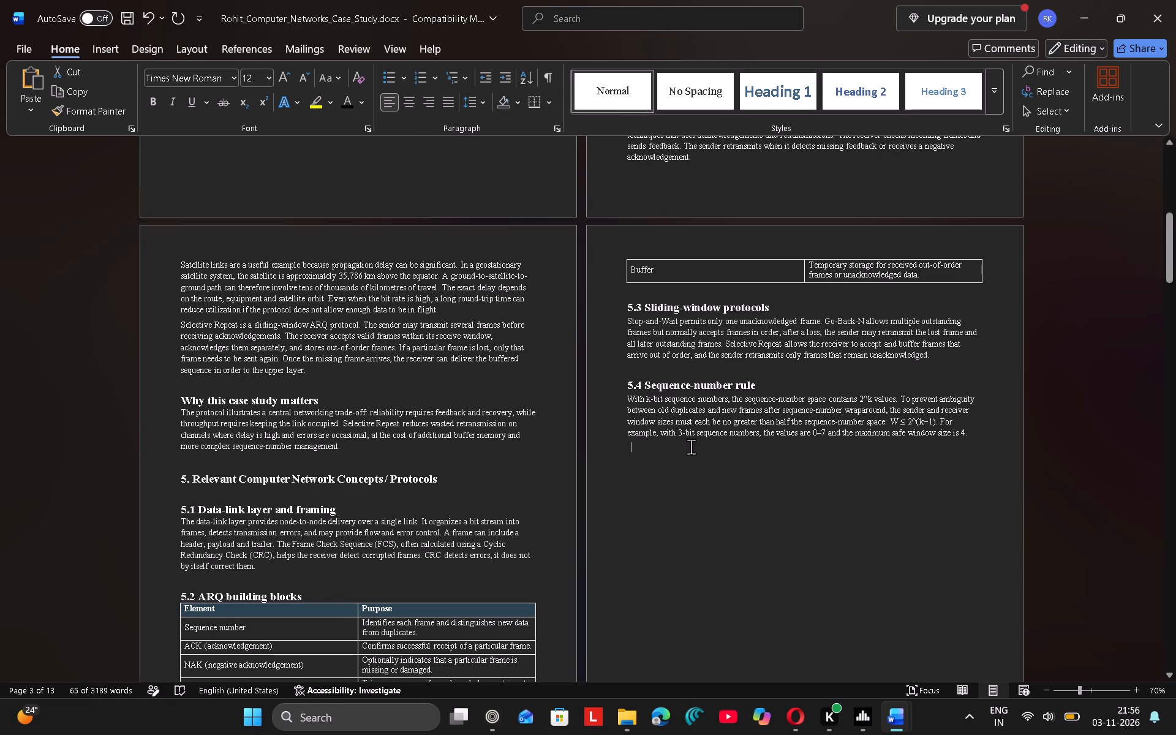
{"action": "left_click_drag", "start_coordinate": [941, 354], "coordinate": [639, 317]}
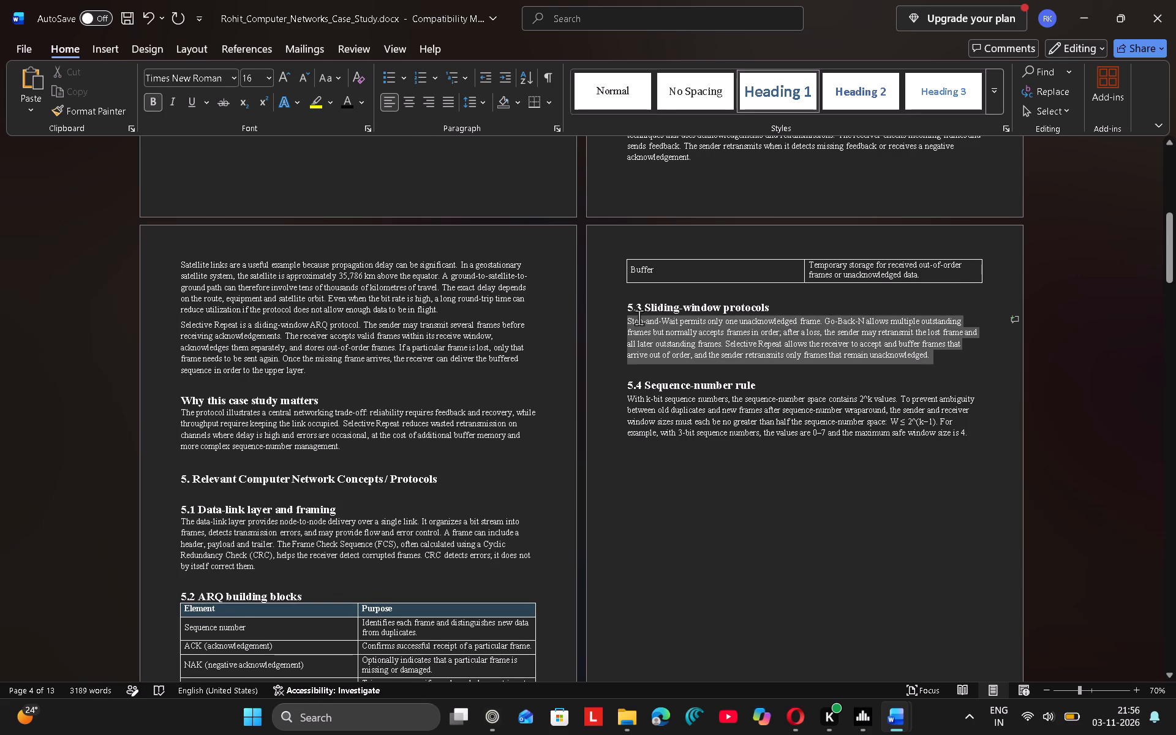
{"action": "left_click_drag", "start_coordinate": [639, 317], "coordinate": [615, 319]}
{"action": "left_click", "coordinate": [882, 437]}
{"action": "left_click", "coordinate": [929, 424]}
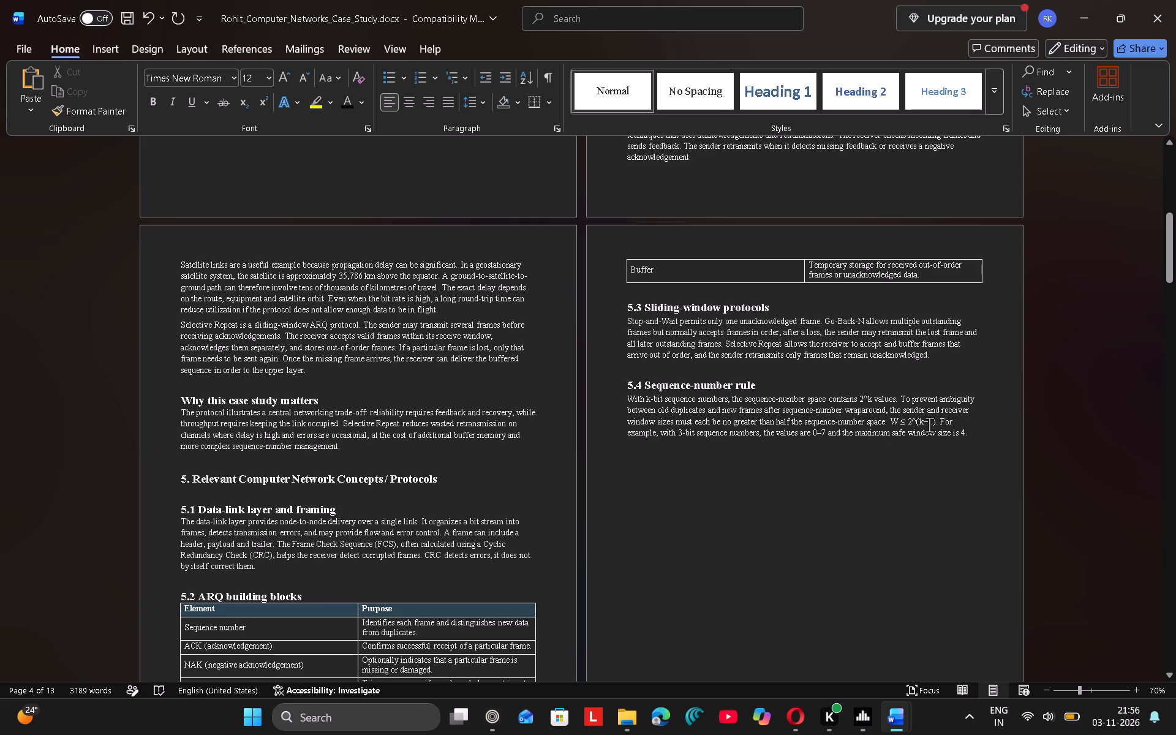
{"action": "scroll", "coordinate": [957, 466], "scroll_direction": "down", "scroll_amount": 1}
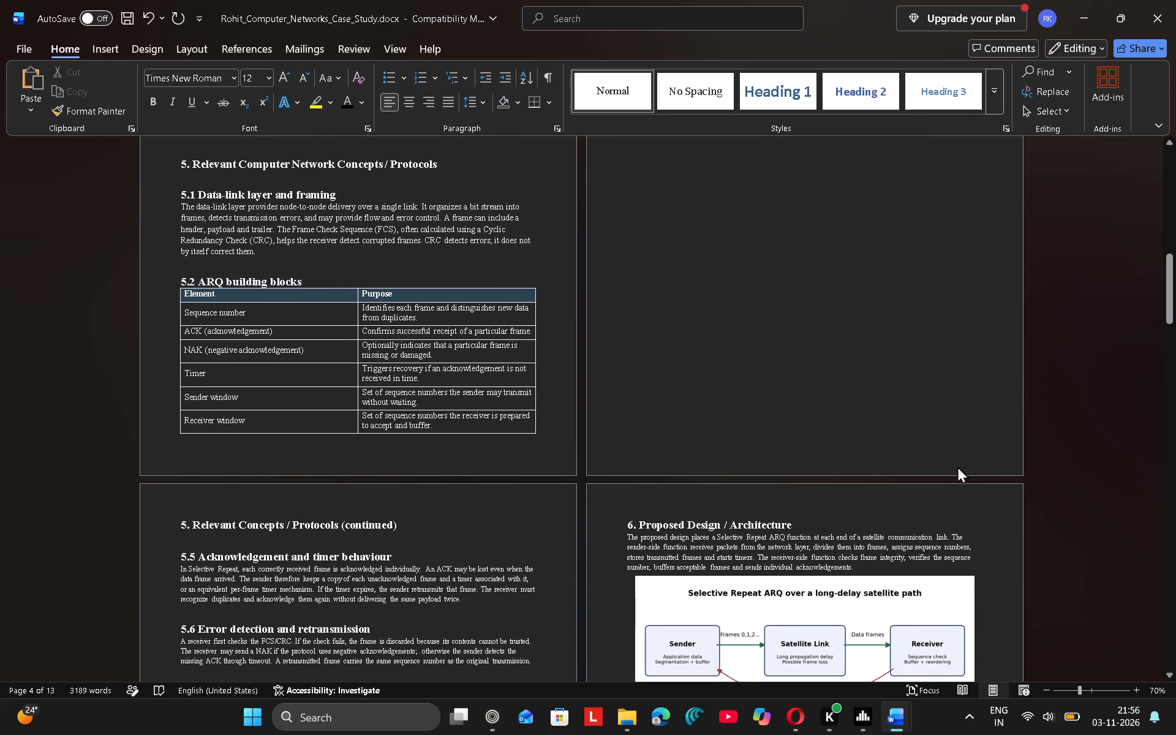
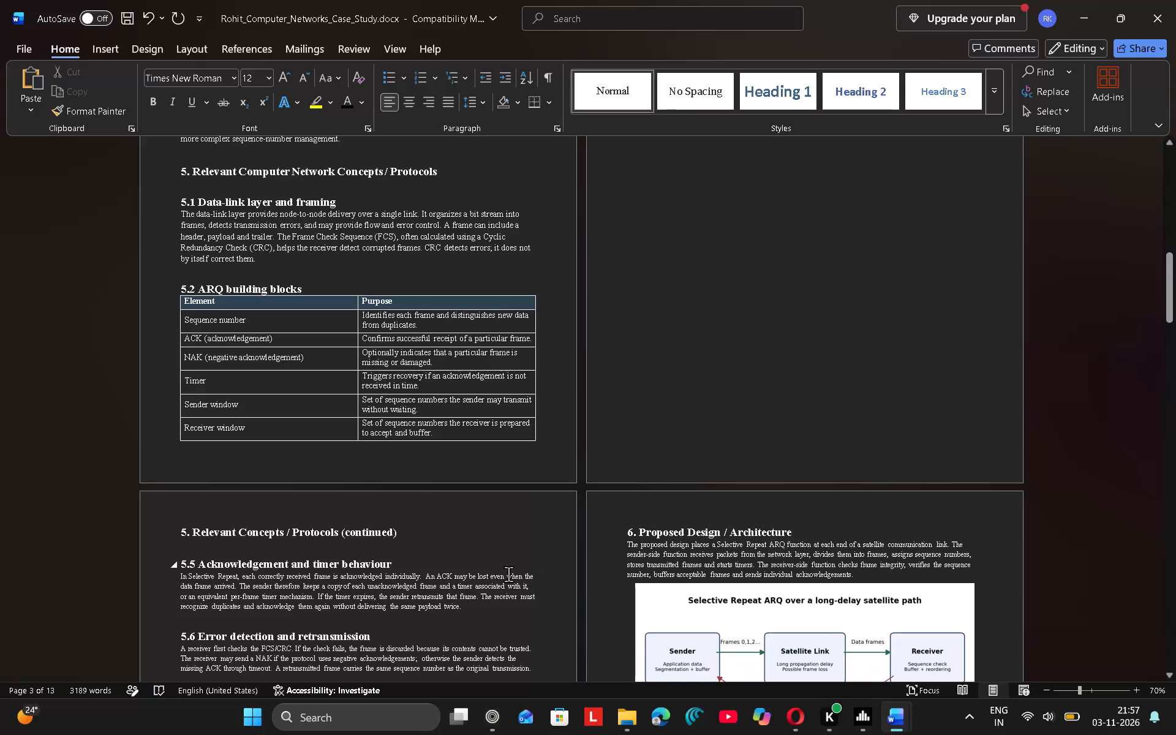
Delete the "5. Relevant Concepts / Protocols (continued)" heading and the page break before it, pulling section 5.5 up under section 5.4.
{"action": "scroll", "coordinate": [515, 551], "scroll_direction": "right", "scroll_amount": 1}
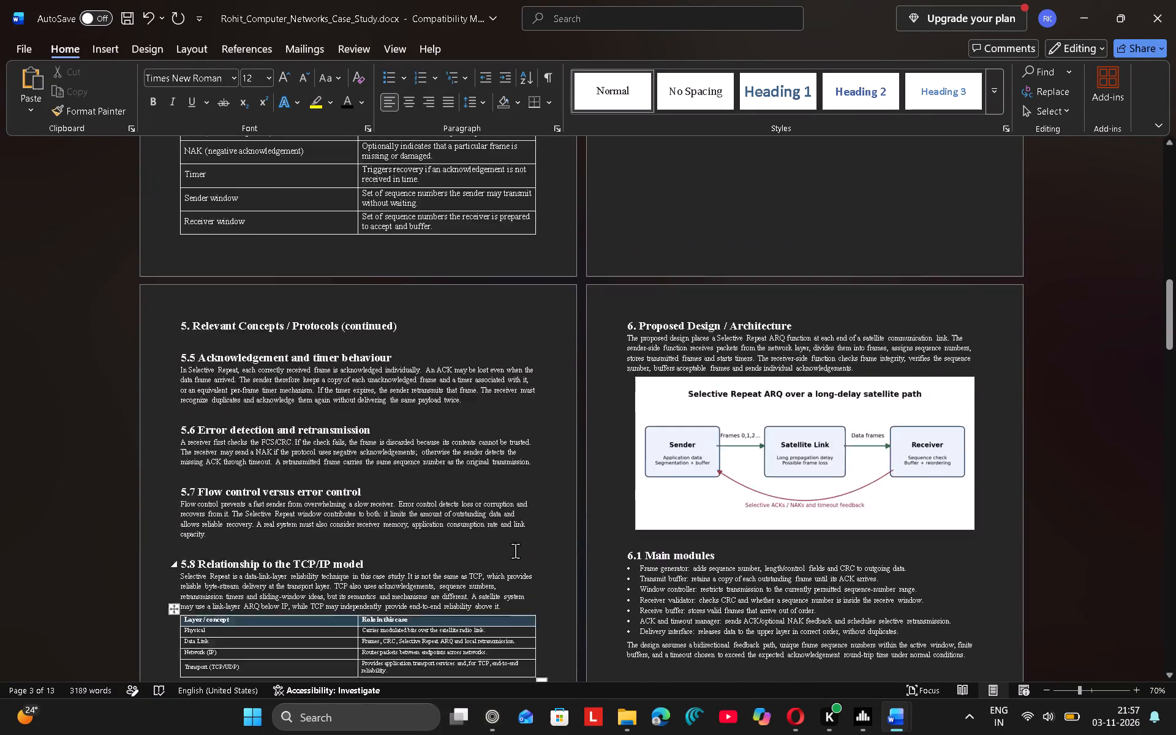
{"action": "scroll", "coordinate": [515, 551], "scroll_direction": "right", "scroll_amount": 1}
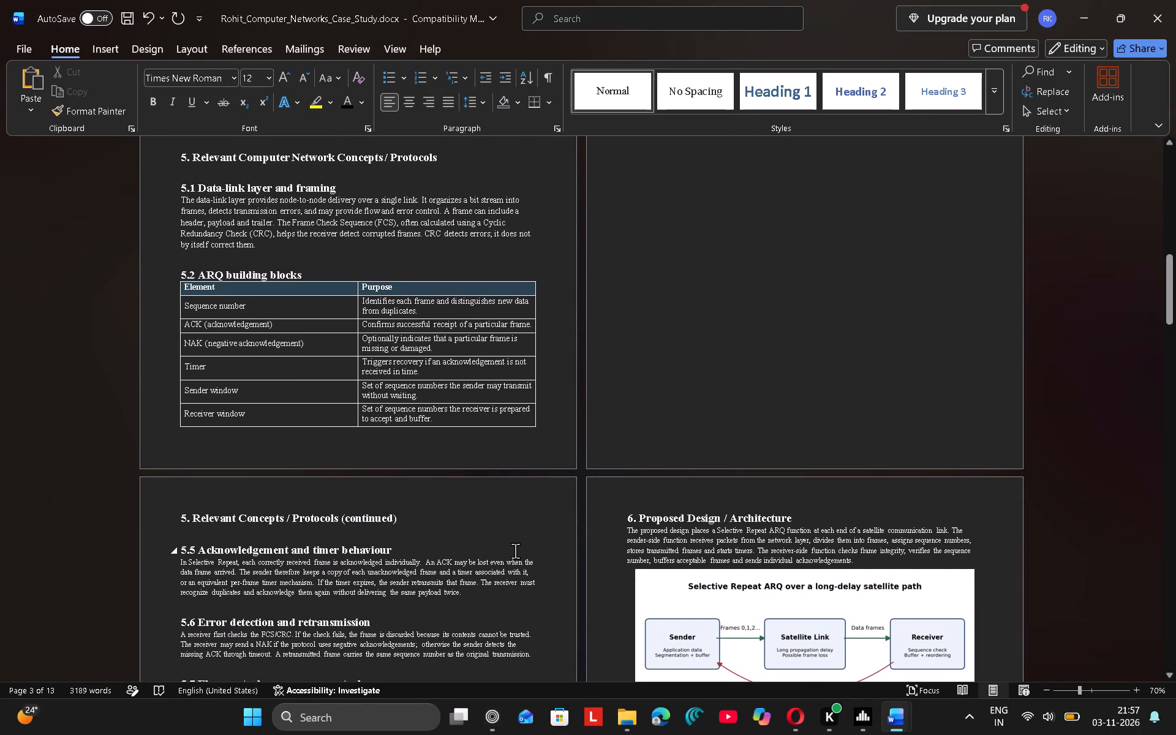
{"action": "scroll", "coordinate": [515, 551], "scroll_direction": "right", "scroll_amount": 1}
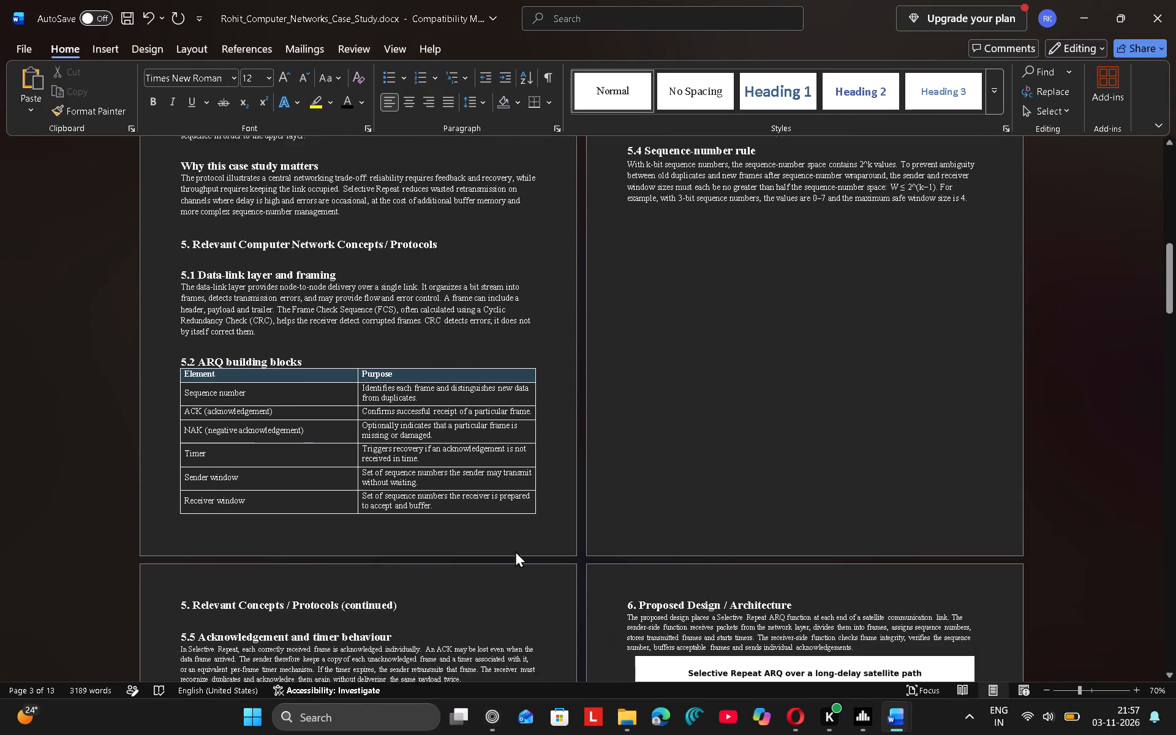
{"action": "scroll", "coordinate": [515, 551], "scroll_direction": "right", "scroll_amount": 1}
{"action": "left_click_drag", "start_coordinate": [450, 486], "coordinate": [336, 451]}
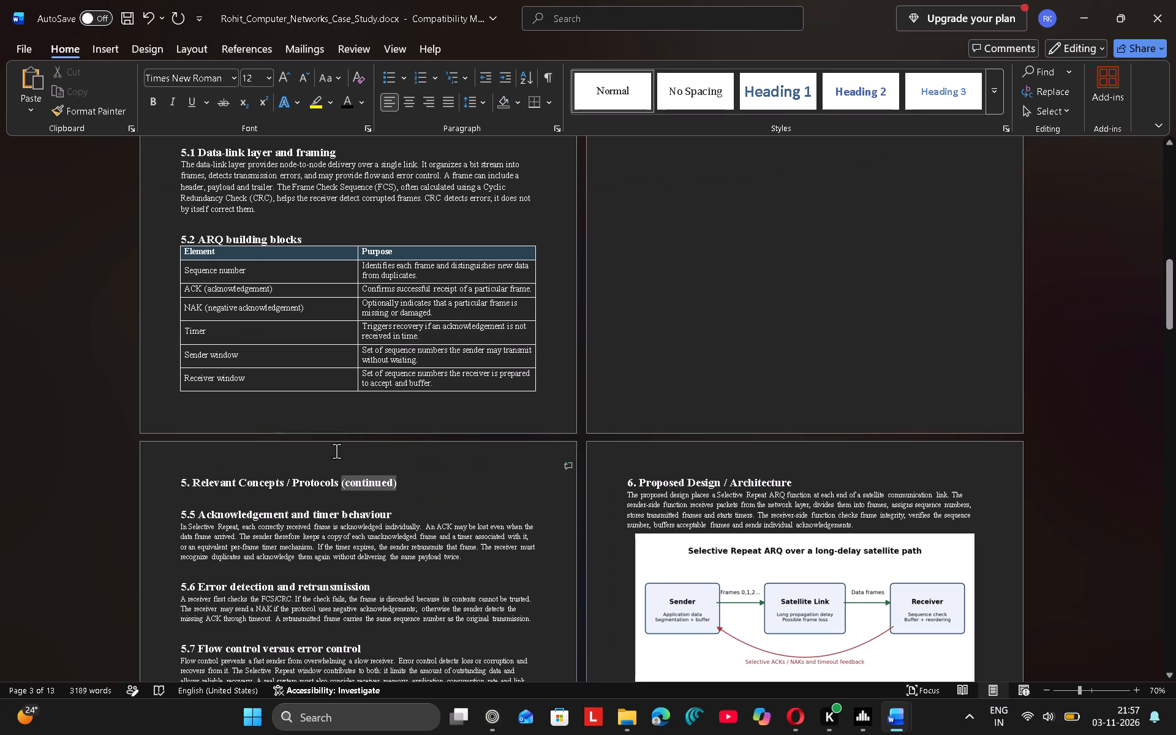
{"action": "left_click_drag", "start_coordinate": [336, 451], "coordinate": [176, 478]}
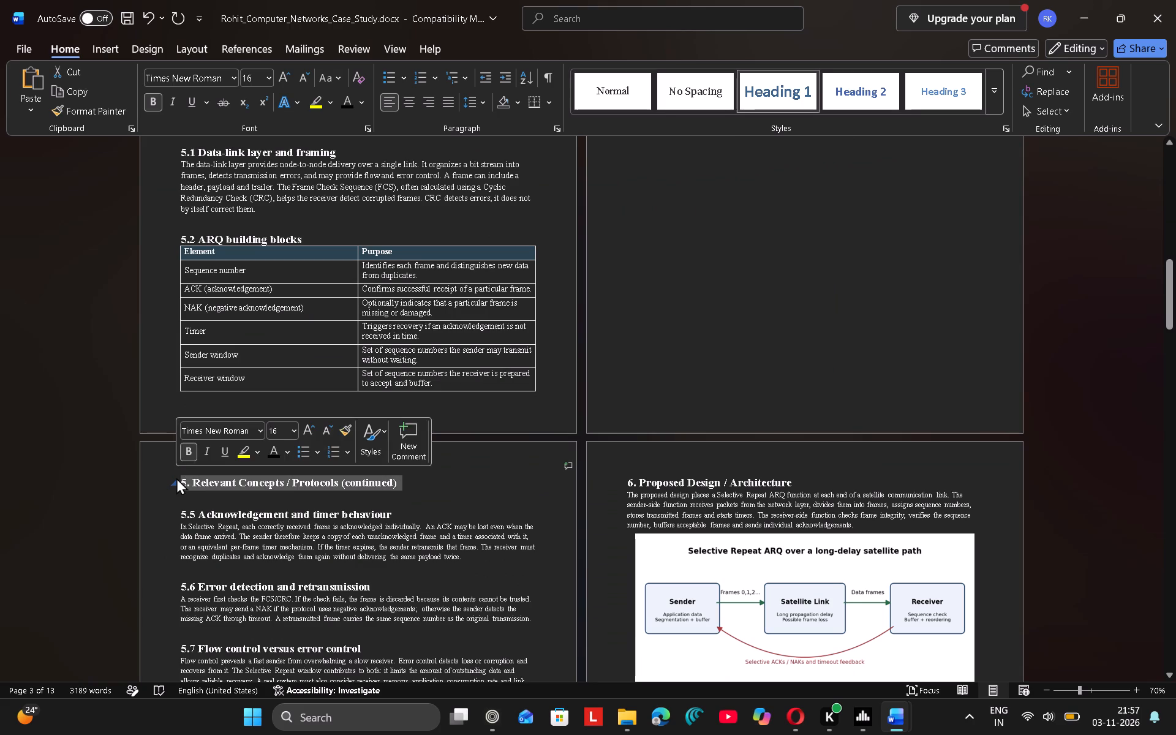
{"action": "key", "text": "BackSpace"}
{"action": "key", "text": "BackSpace"}
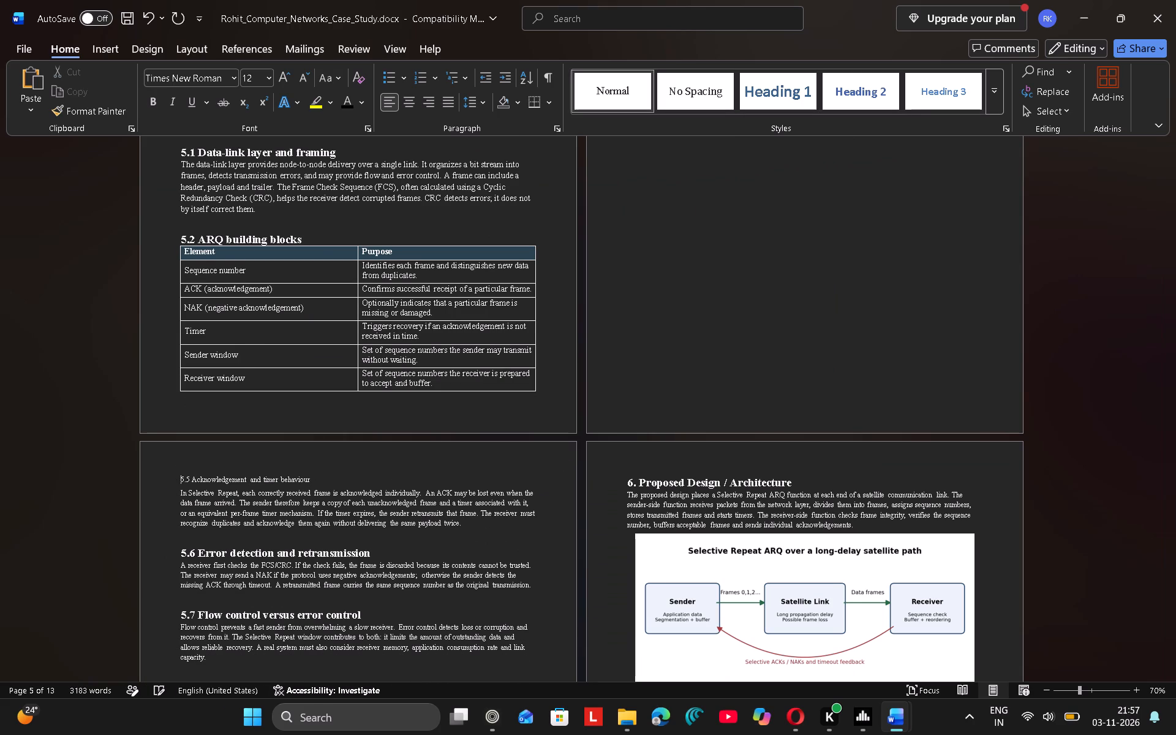
{"action": "key", "text": "BackSpace"}
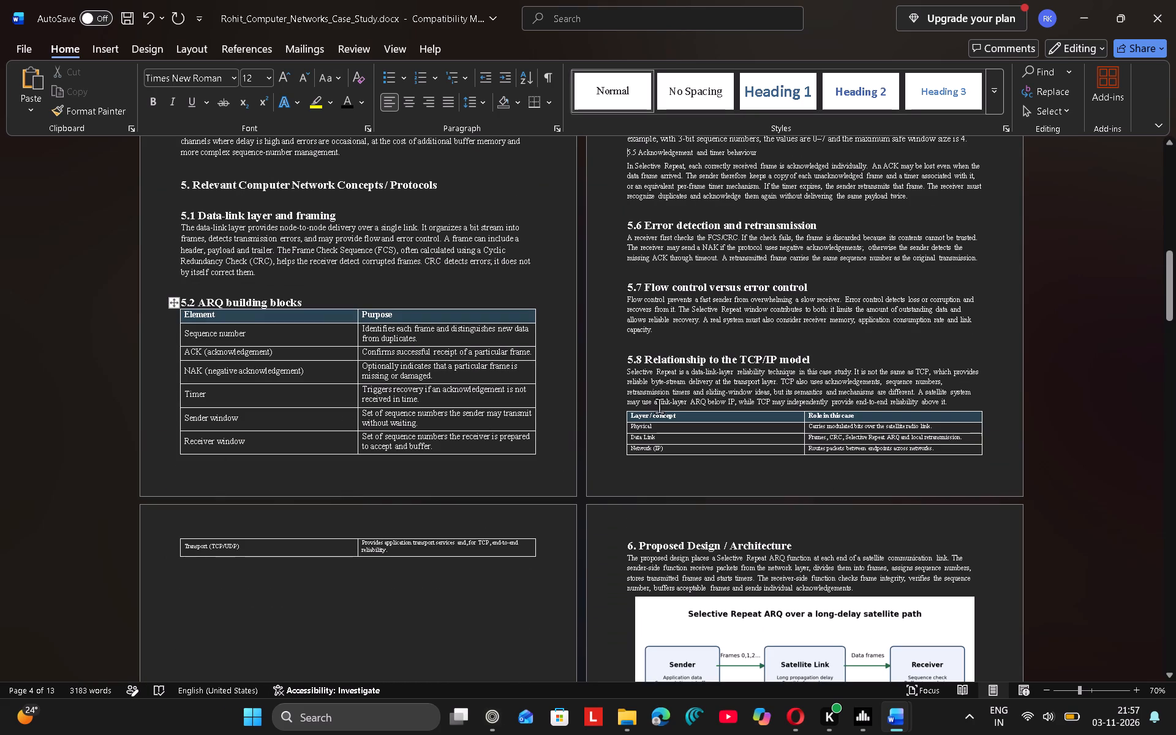
Add a blank line above "5.5 Acknowledgement and timer behaviour" and format that heading as font size 16 bold.
{"action": "scroll", "coordinate": [677, 257], "scroll_direction": "up", "scroll_amount": 1}
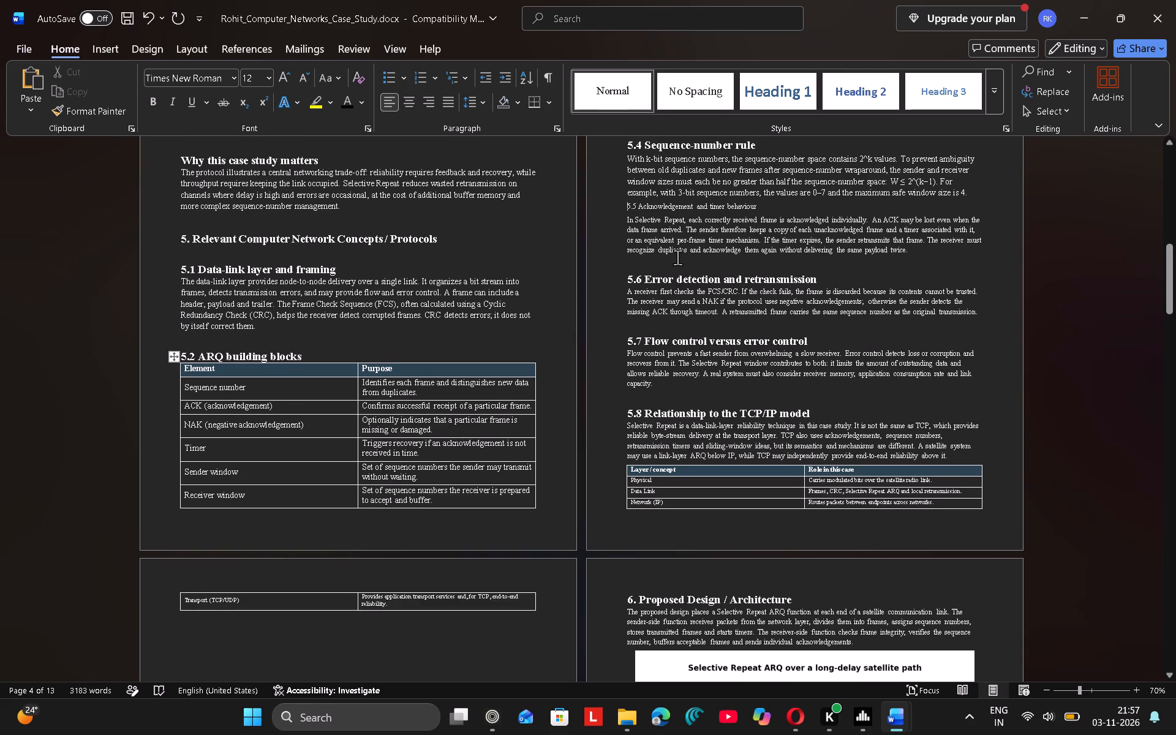
{"action": "scroll", "coordinate": [677, 257], "scroll_direction": "up", "scroll_amount": 1}
{"action": "key", "text": "Return"}
{"action": "left_click_drag", "start_coordinate": [772, 227], "coordinate": [620, 228]}
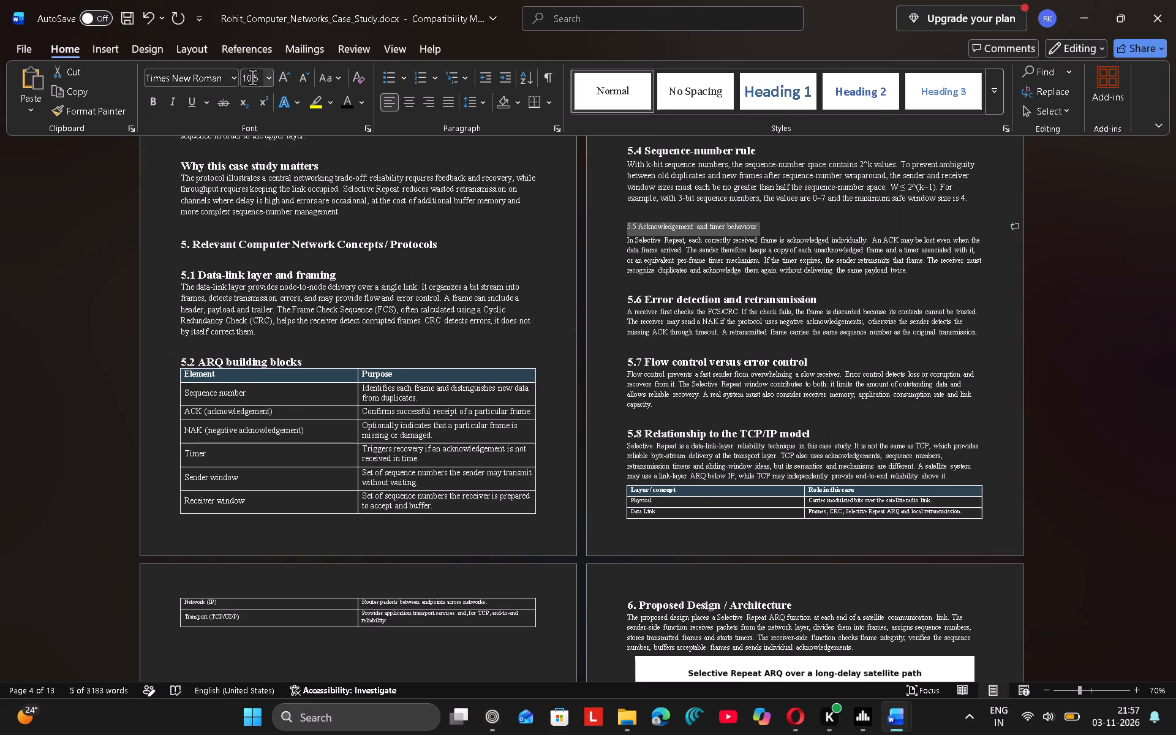
{"action": "left_click", "coordinate": [254, 79]}
{"action": "type", "text": "16"}
{"action": "key", "text": "Return"}
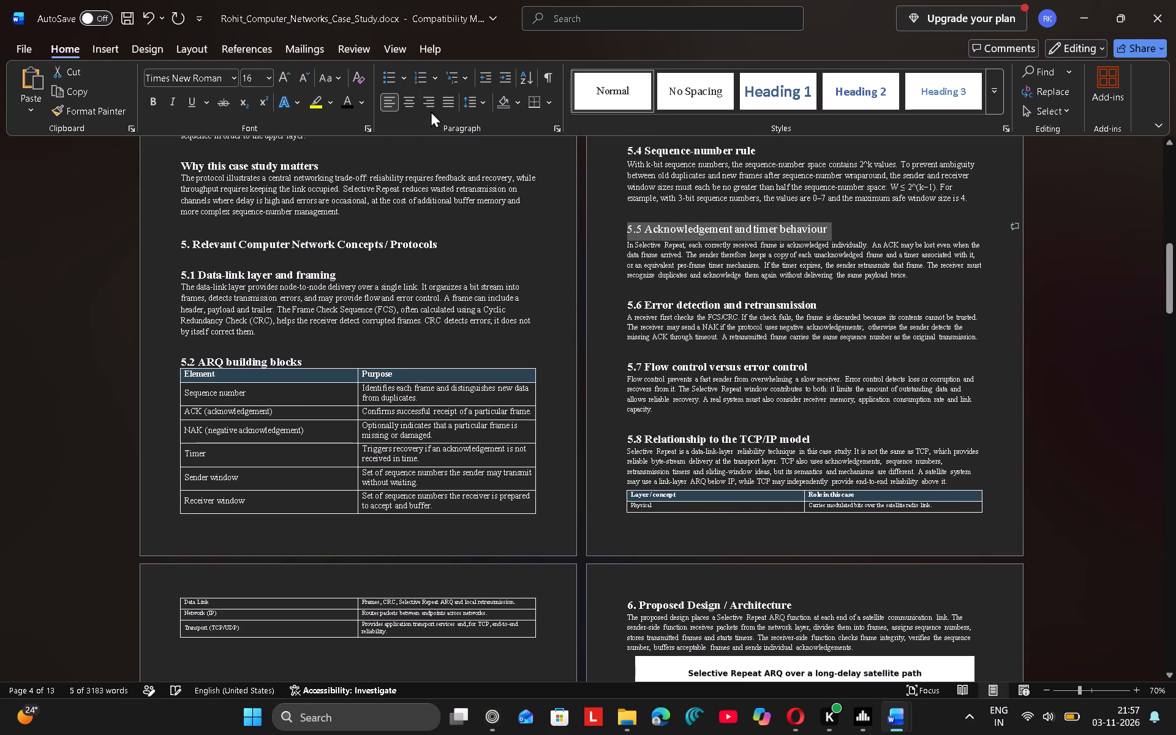
{"action": "left_click", "coordinate": [155, 102]}
{"action": "left_click", "coordinate": [756, 373]}
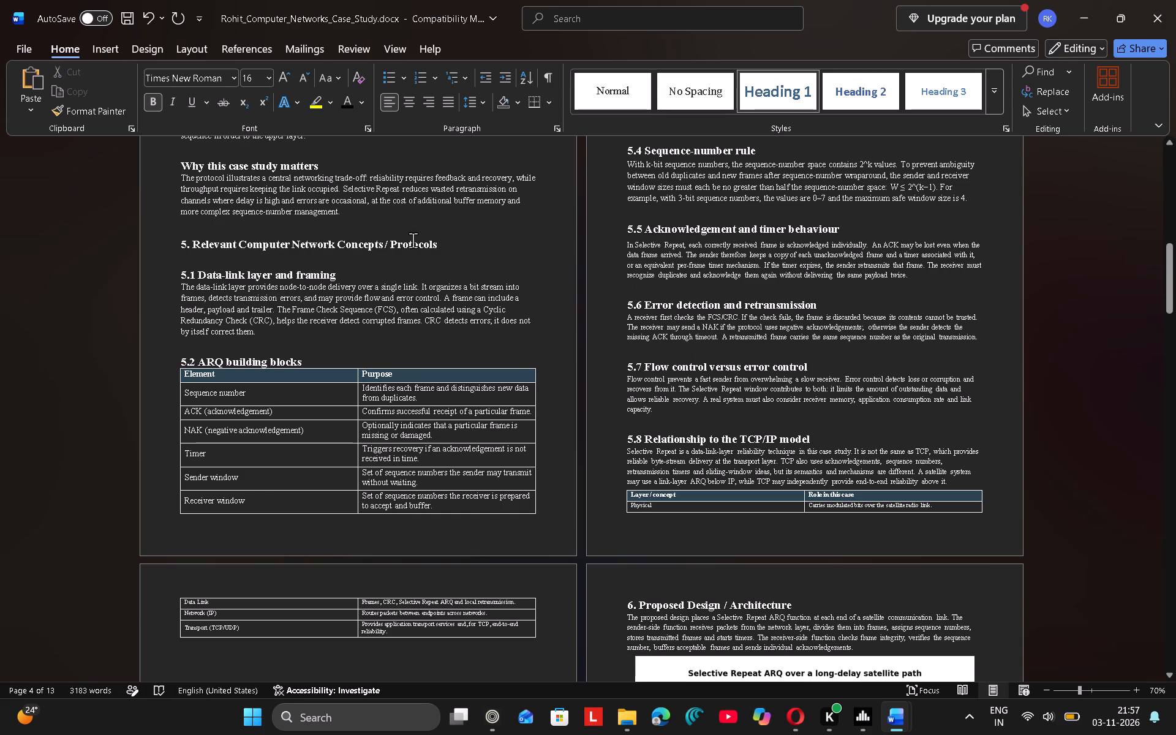
Set the paragraph under "5.5 Acknowledgement and timer behaviour" to font size 12.
{"action": "left_click", "coordinate": [404, 244]}
{"action": "scroll", "coordinate": [404, 244], "scroll_direction": "up", "scroll_amount": 1}
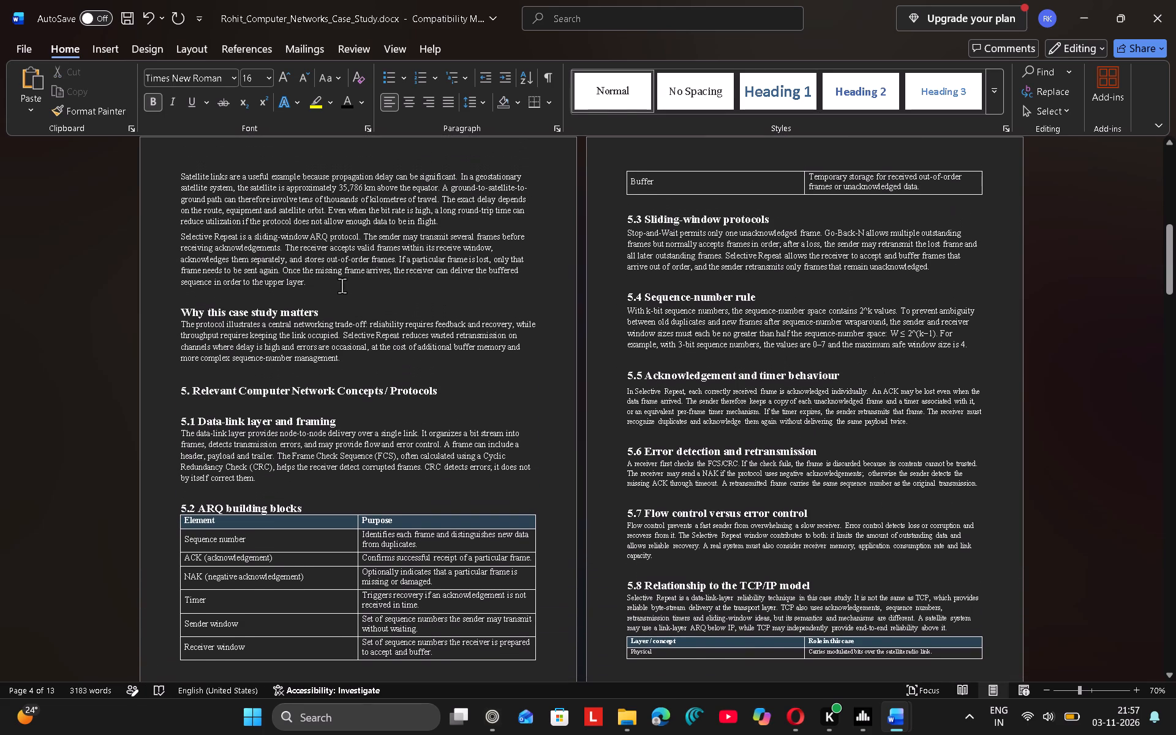
{"action": "scroll", "coordinate": [746, 359], "scroll_direction": "down", "scroll_amount": 1}
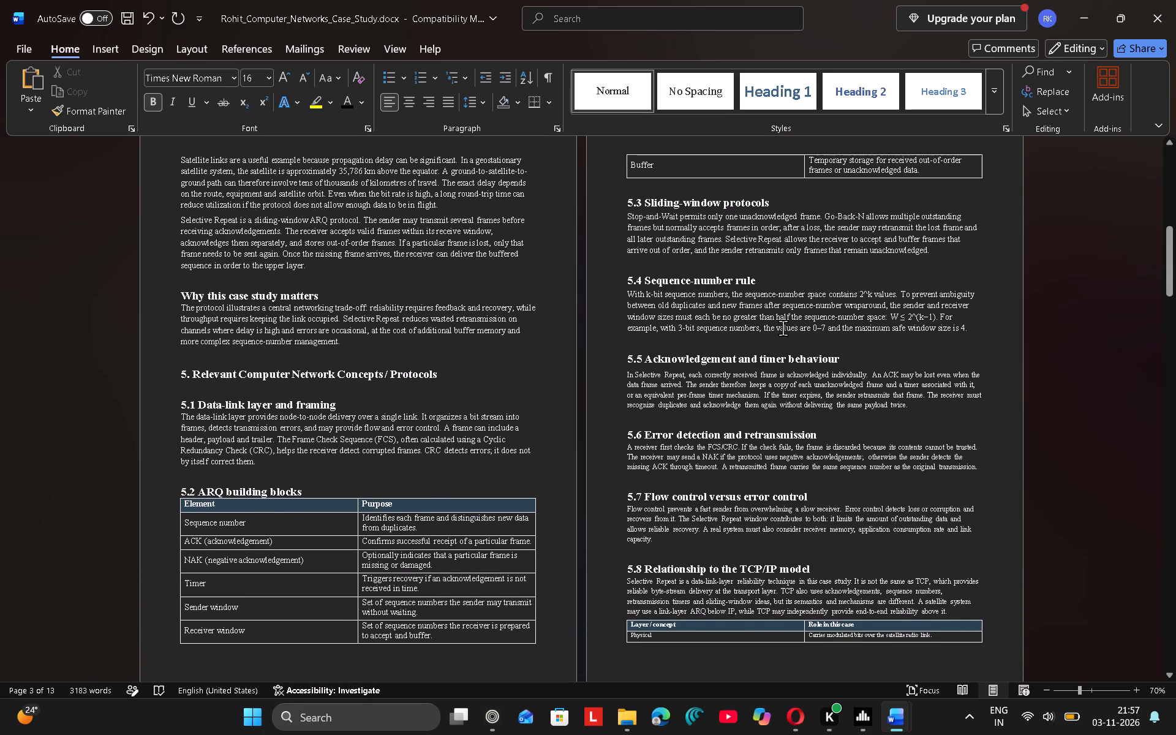
{"action": "left_click", "coordinate": [783, 328]}
{"action": "left_click", "coordinate": [810, 409]}
{"action": "left_click_drag", "start_coordinate": [927, 407], "coordinate": [617, 374]}
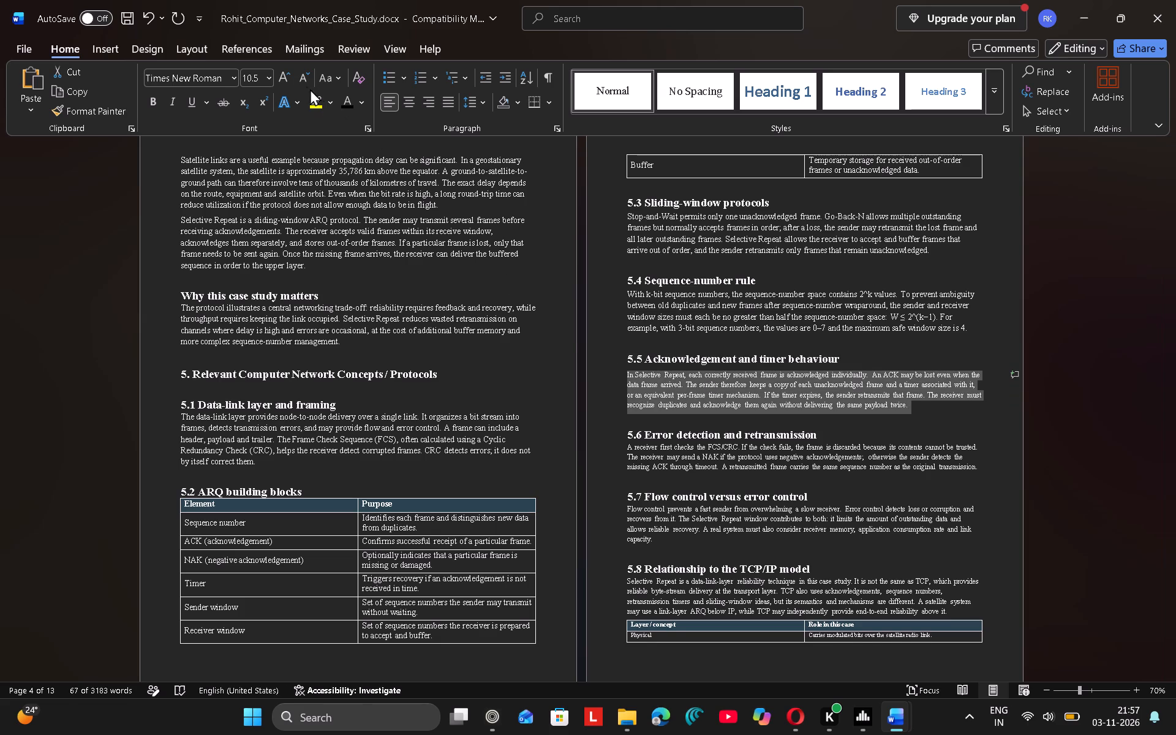
{"action": "left_click", "coordinate": [295, 78]}
{"action": "triple_click", "coordinate": [282, 78]}
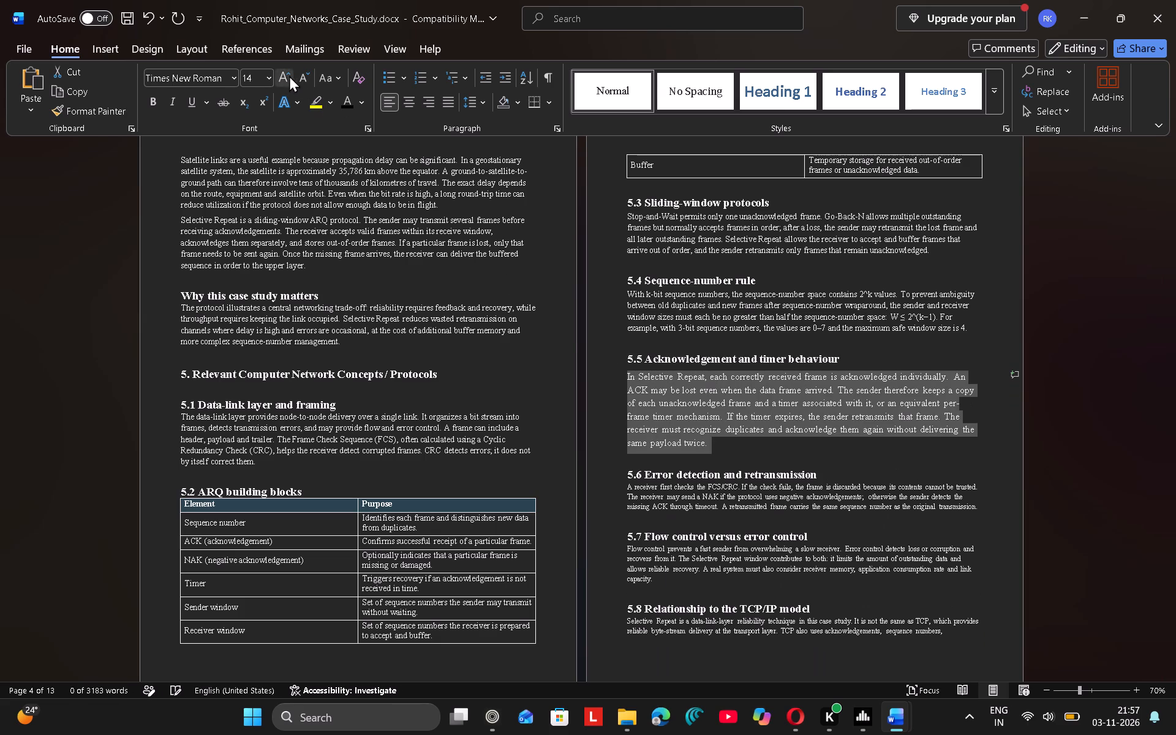
{"action": "left_click", "coordinate": [314, 78]}
{"action": "left_click", "coordinate": [301, 79]}
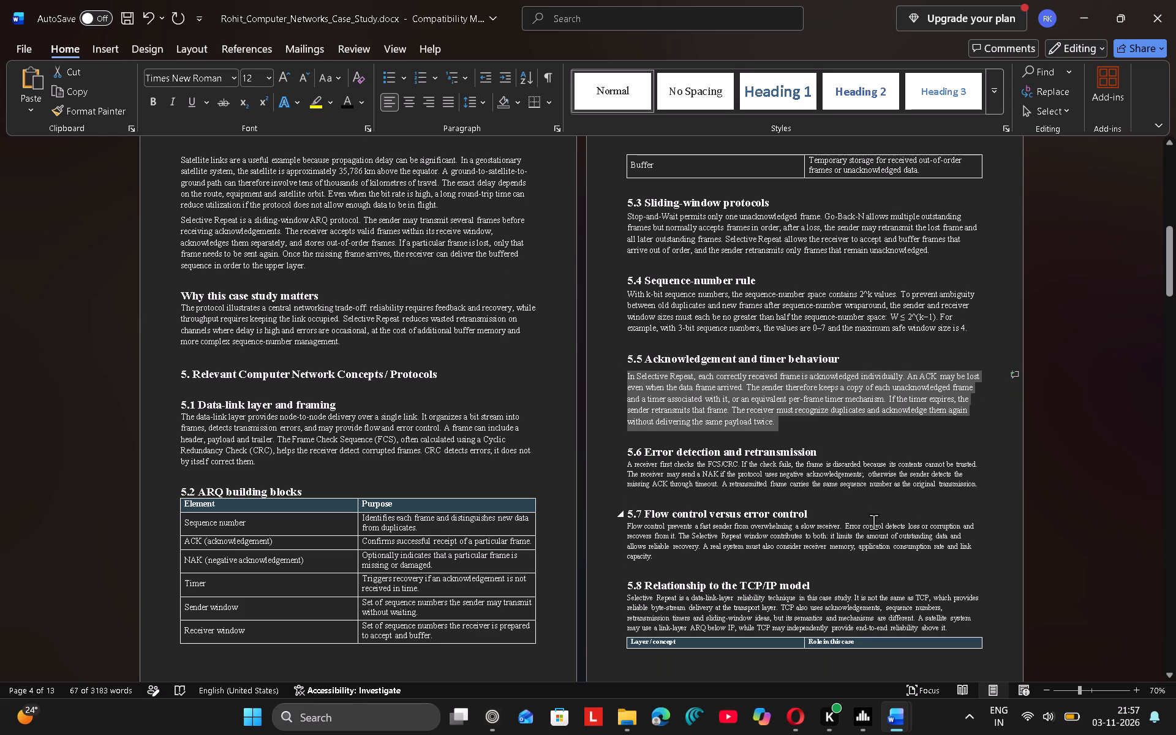
Set the body paragraphs under headings 5.6, 5.7 and 5.8 to font size 12.
{"action": "left_click_drag", "start_coordinate": [982, 486], "coordinate": [865, 450]}
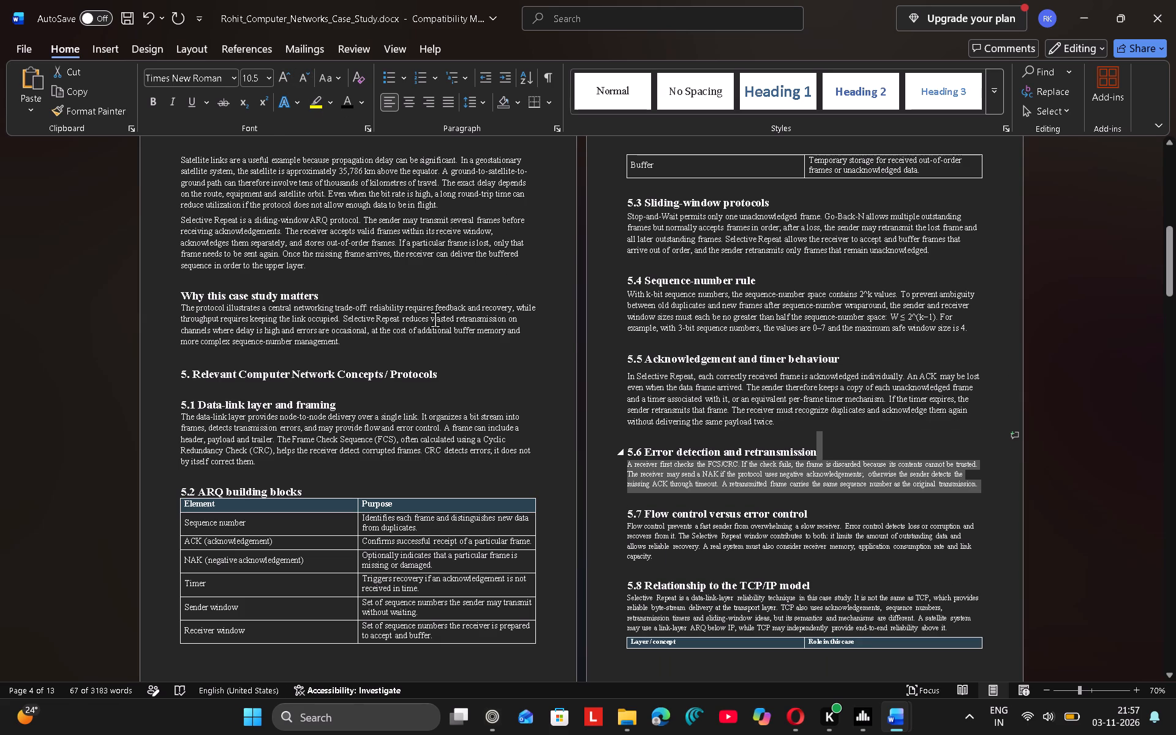
{"action": "left_click", "coordinate": [281, 81]}
{"action": "left_click", "coordinate": [281, 81]}
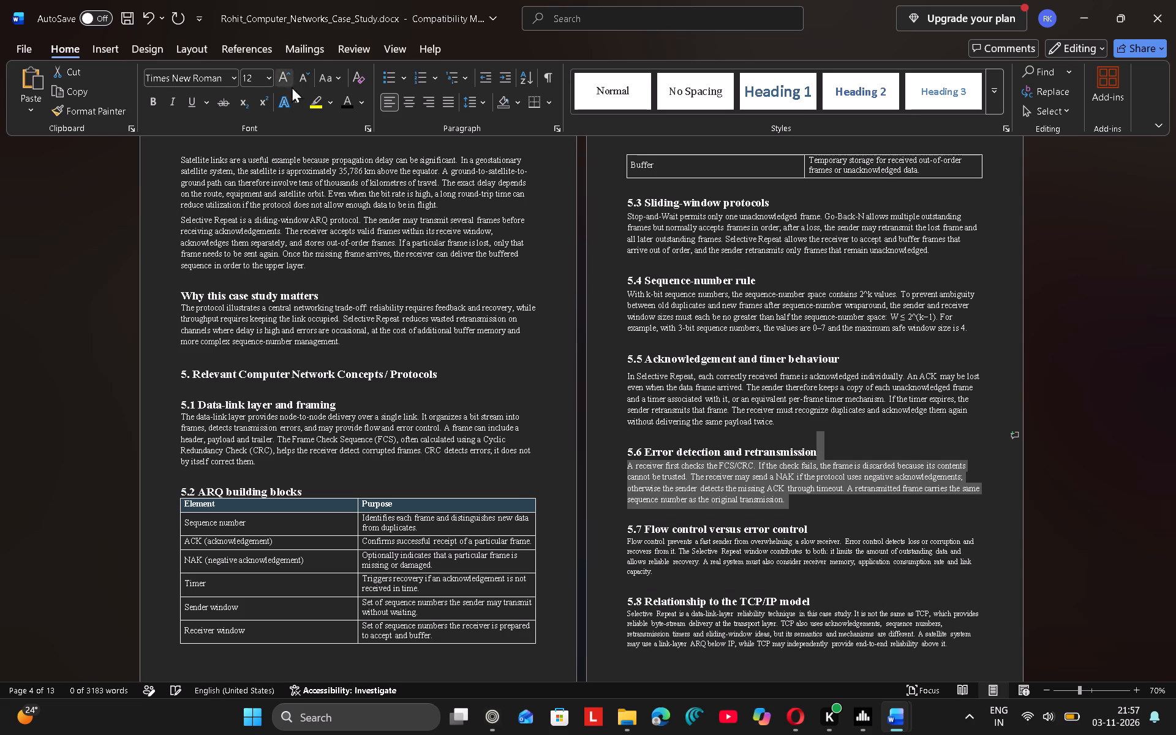
{"action": "left_click_drag", "start_coordinate": [720, 579], "coordinate": [812, 524]}
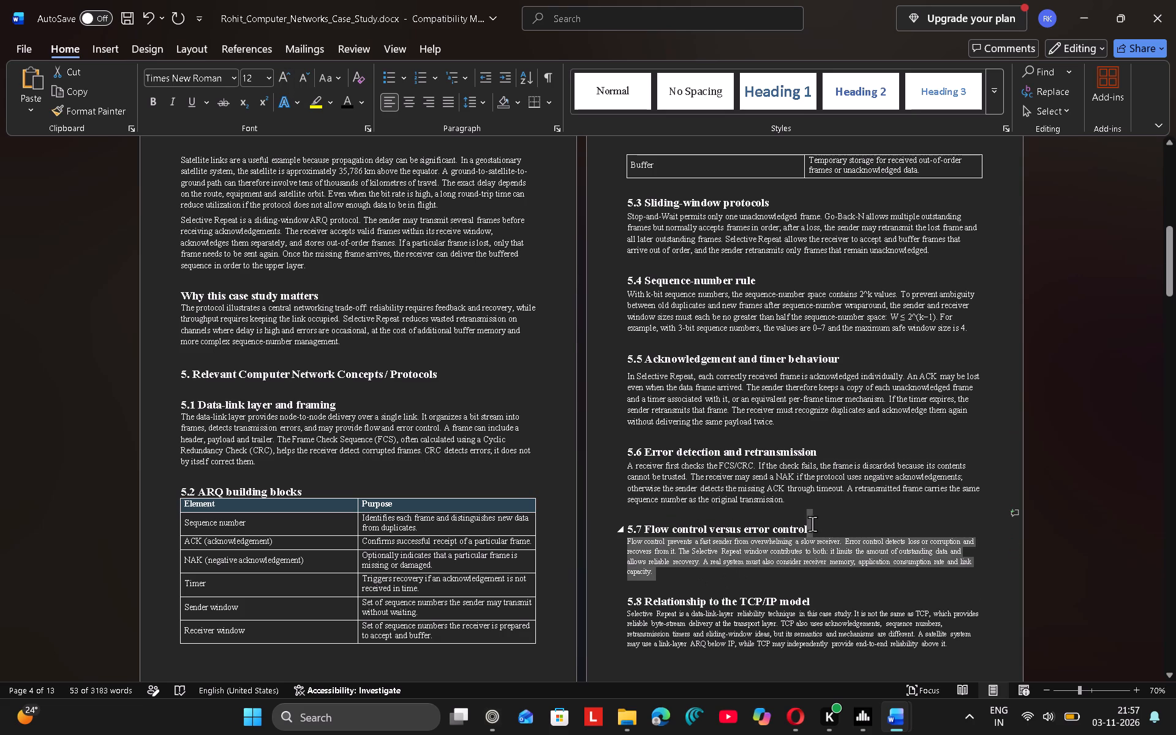
{"action": "left_click_drag", "start_coordinate": [812, 524], "coordinate": [820, 526]}
{"action": "double_click", "coordinate": [277, 77]}
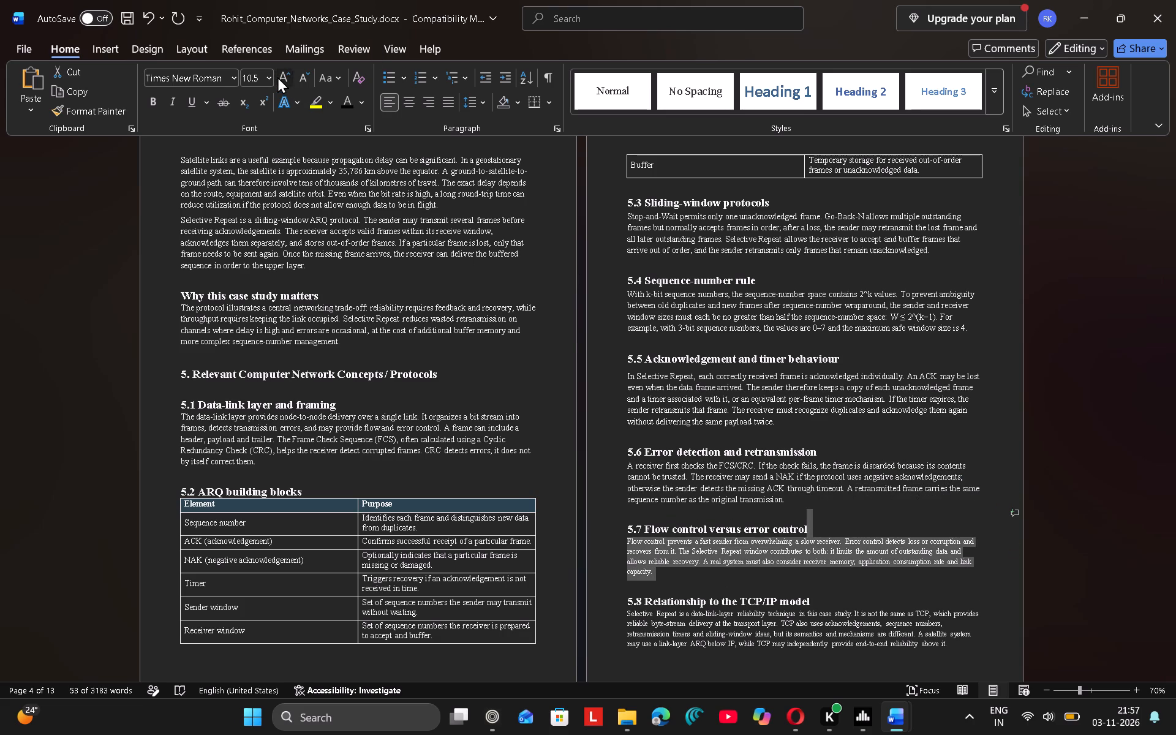
{"action": "scroll", "coordinate": [761, 440], "scroll_direction": "down", "scroll_amount": 1}
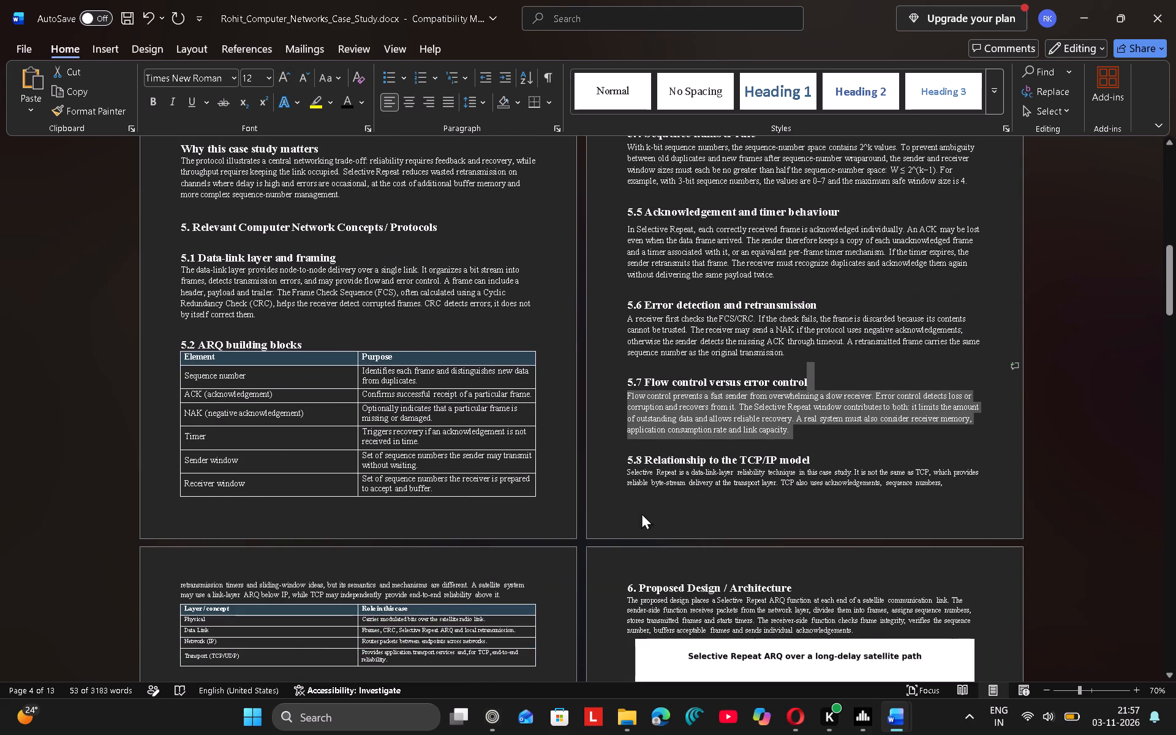
{"action": "left_click", "coordinate": [516, 595]}
{"action": "left_click_drag", "start_coordinate": [516, 595], "coordinate": [625, 472]}
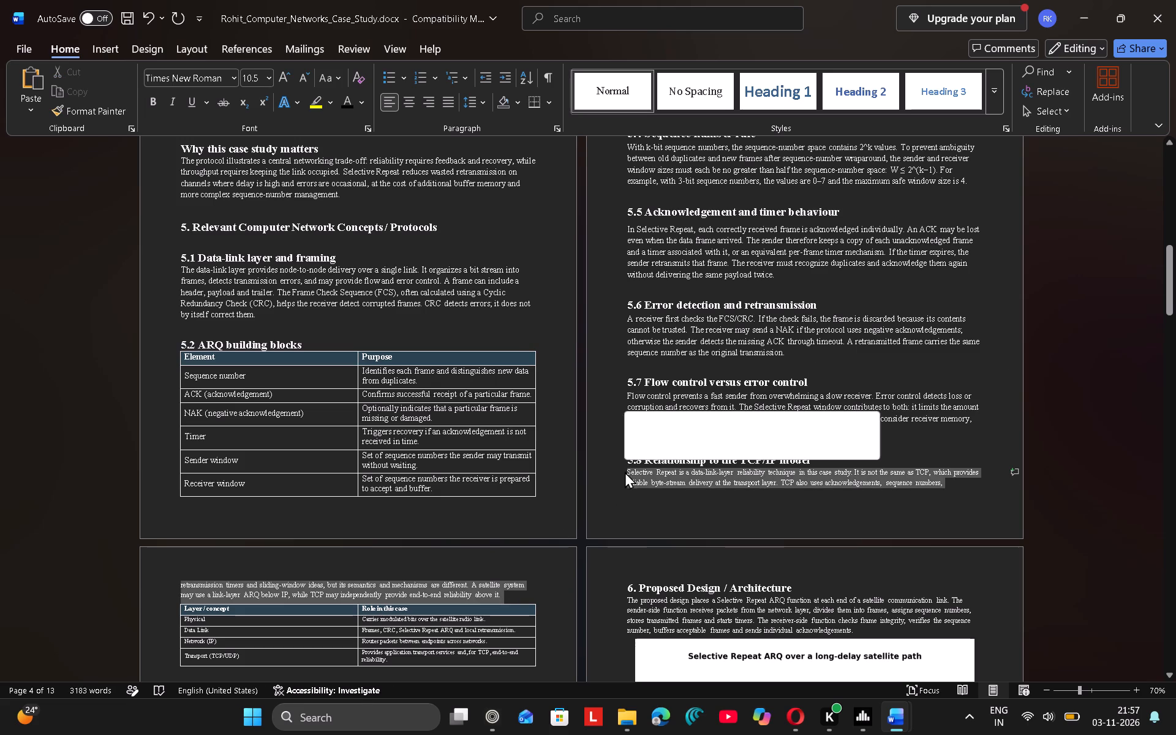
{"action": "double_click", "coordinate": [280, 75]}
Add a blank line above the "Layer / concept" table and set all the table's text to font size 12.
{"action": "scroll", "coordinate": [505, 560], "scroll_direction": "down", "scroll_amount": 1}
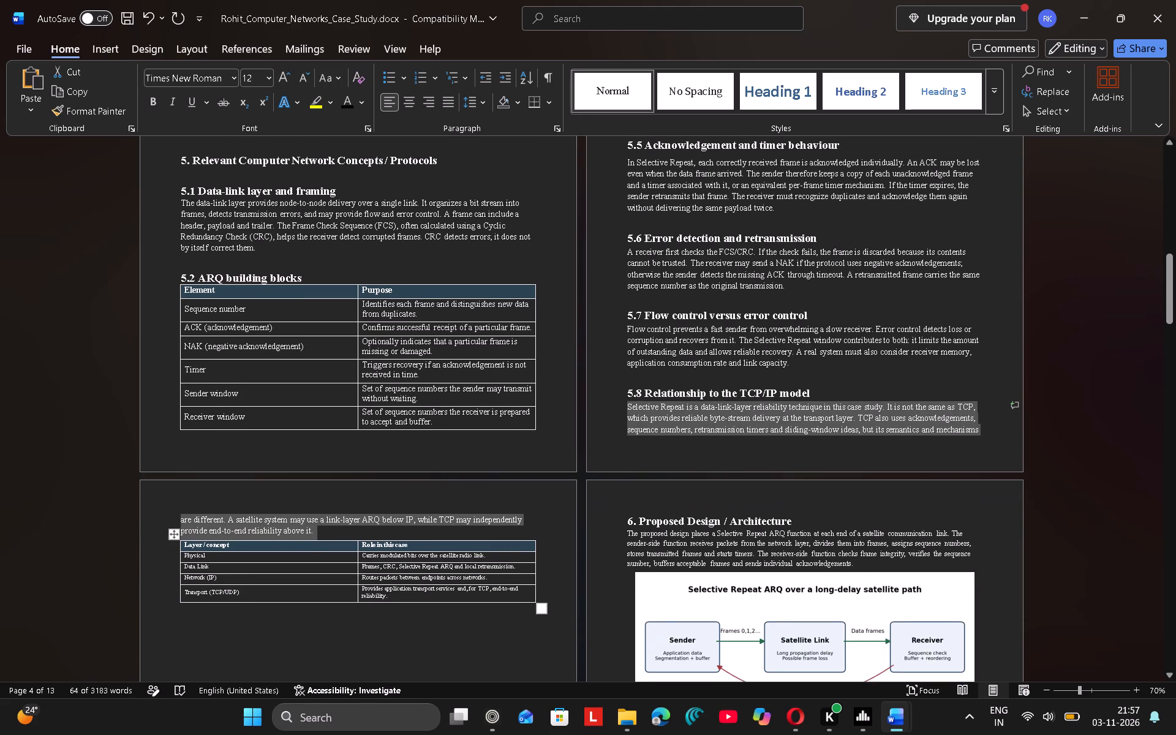
{"action": "scroll", "coordinate": [505, 560], "scroll_direction": "down", "scroll_amount": 1}
{"action": "left_click", "coordinate": [327, 529]}
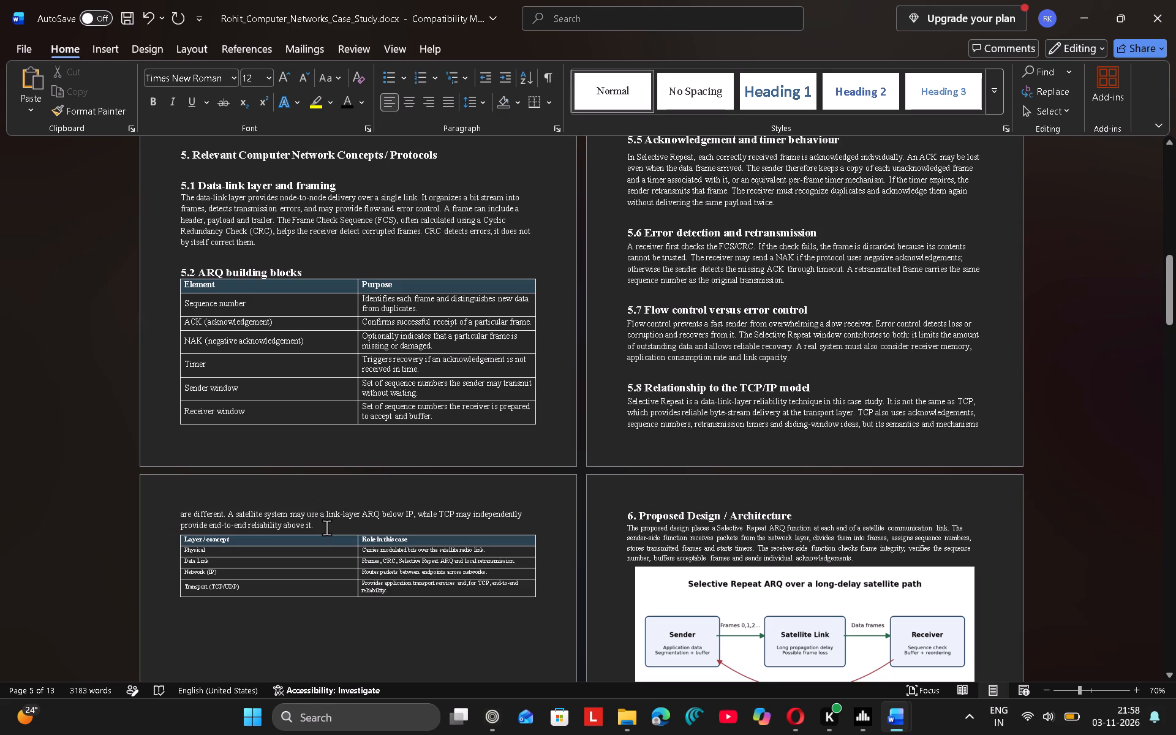
{"action": "key", "text": "Return"}
{"action": "left_click", "coordinate": [173, 545]}
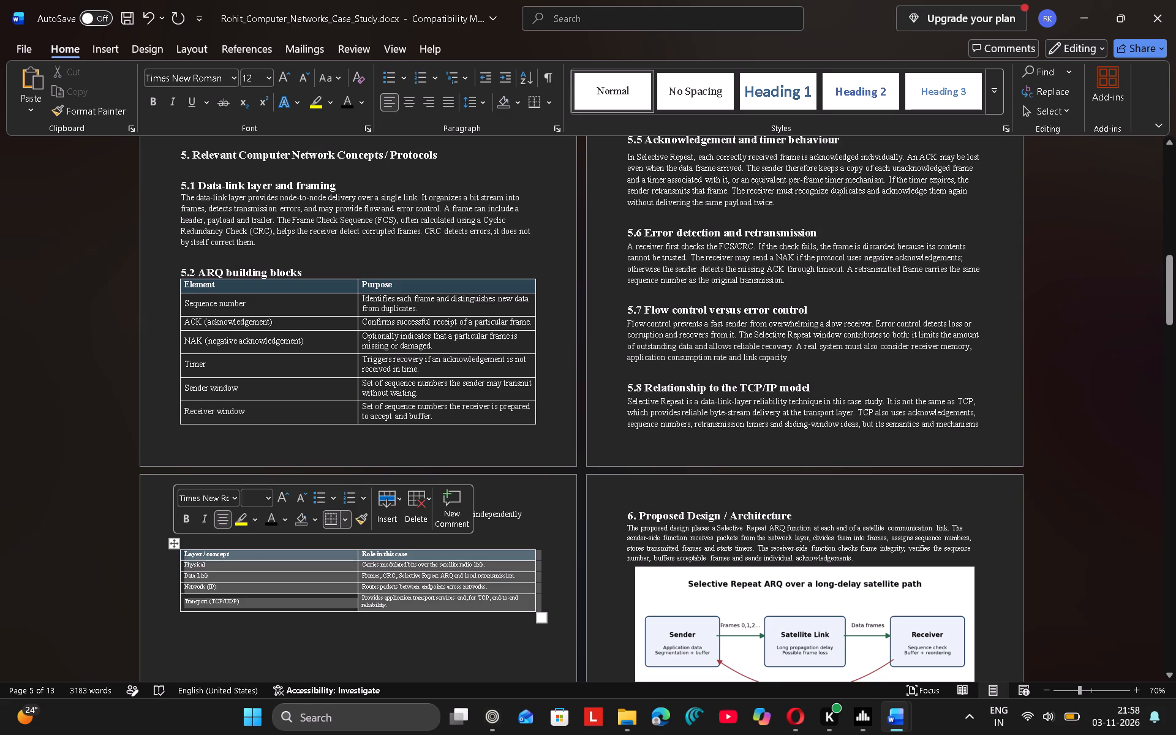
{"action": "left_click", "coordinate": [252, 75]}
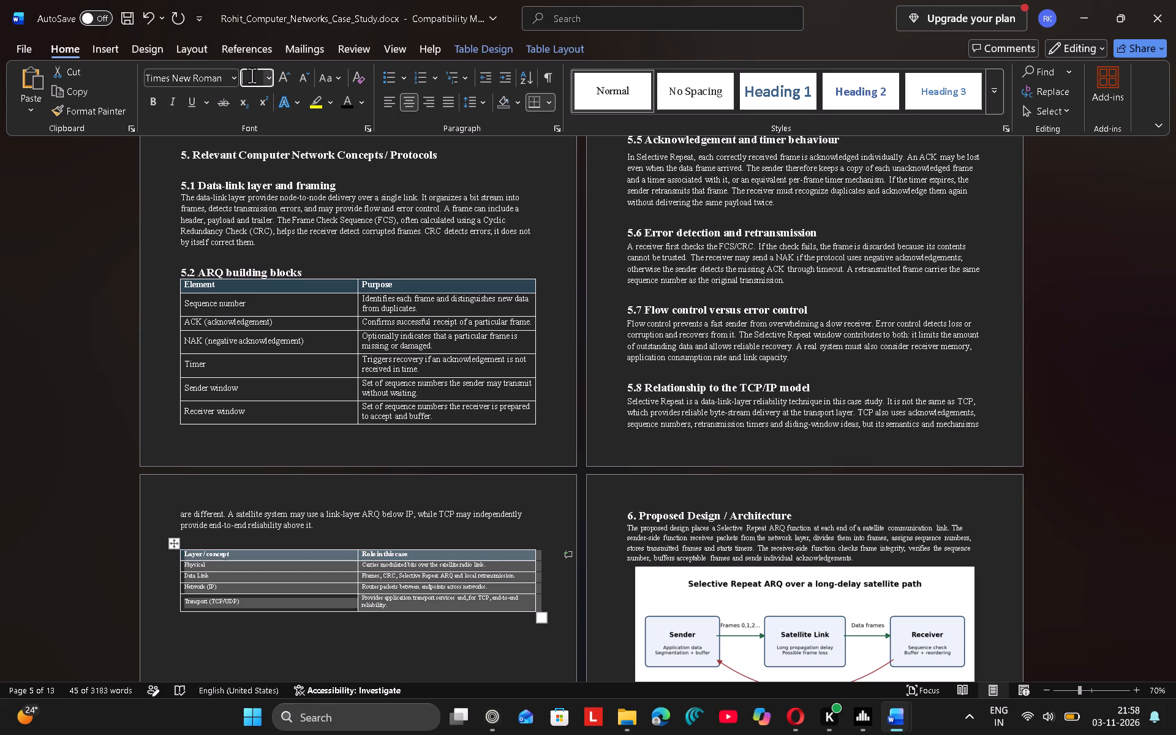
{"action": "type", "text": "12"}
{"action": "key", "text": "Return"}
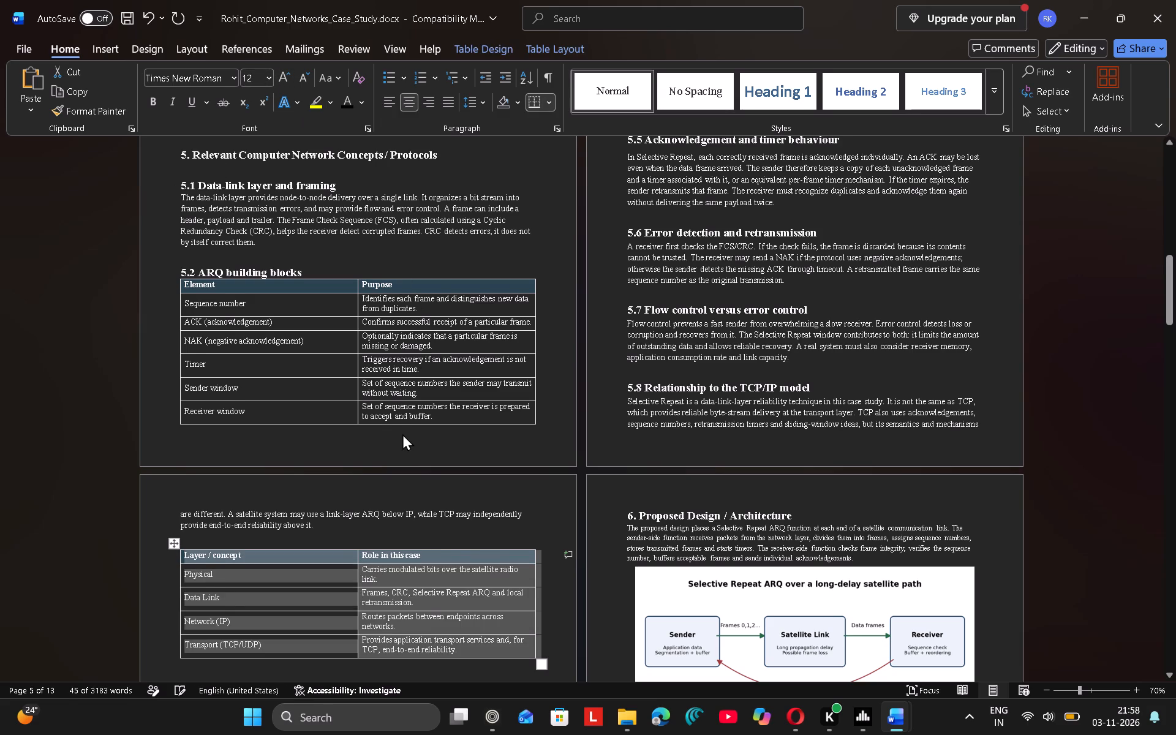
Remove the page break before "6. Proposed Design / Architecture" and put two blank lines between the "Layer / concept" table and that heading.
{"action": "scroll", "coordinate": [402, 434], "scroll_direction": "down", "scroll_amount": 2}
{"action": "left_click", "coordinate": [418, 417]}
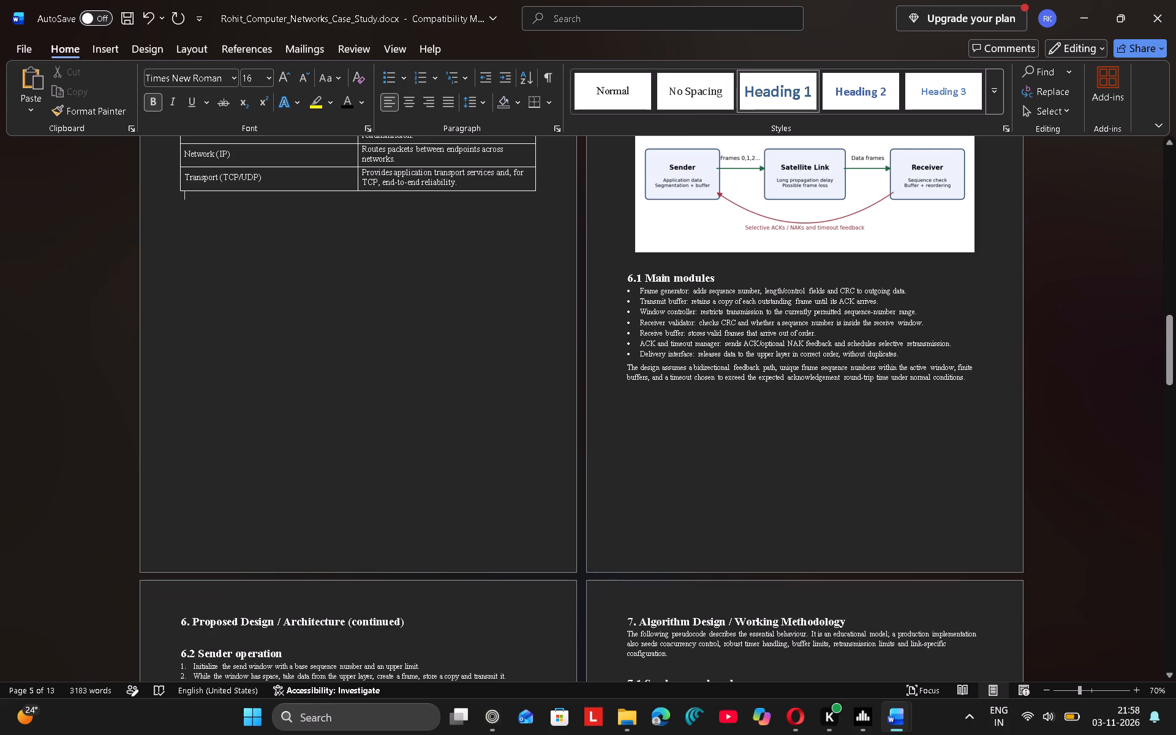
{"action": "scroll", "coordinate": [418, 417], "scroll_direction": "up", "scroll_amount": 1}
{"action": "left_click", "coordinate": [627, 211]}
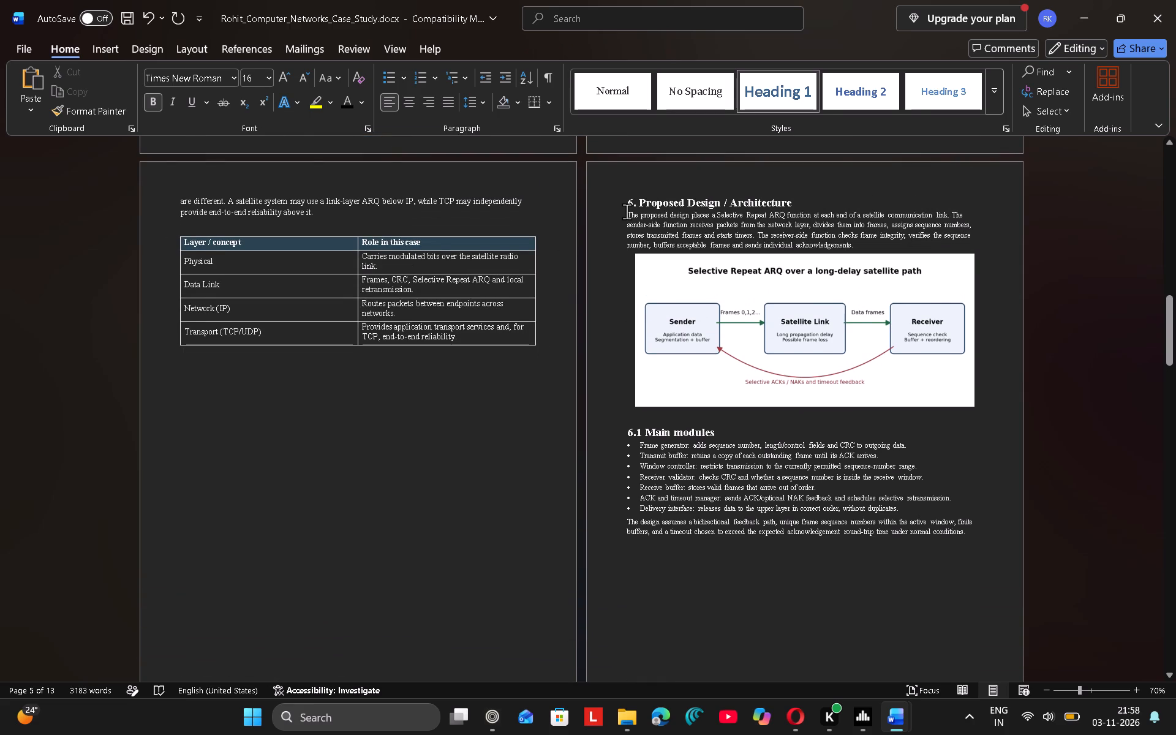
{"action": "left_click", "coordinate": [629, 199]}
{"action": "key", "text": "BackSpace"}
{"action": "key", "text": "BackSpace"}
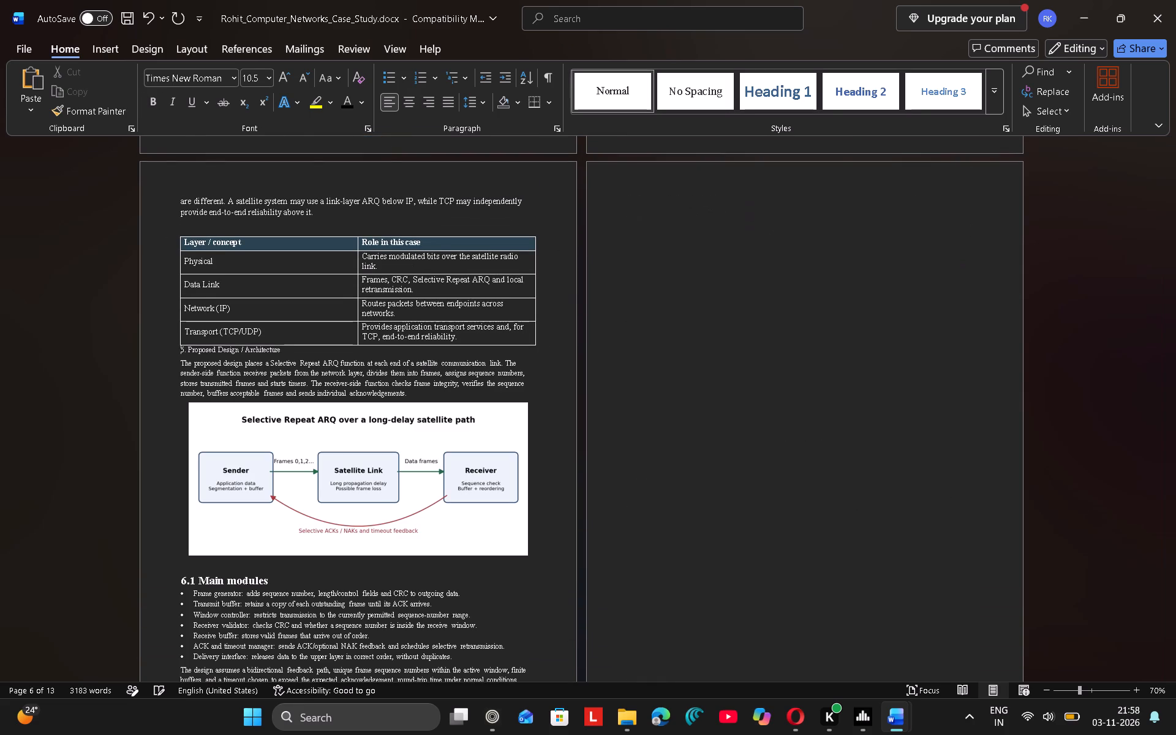
{"action": "key", "text": "Return"}
{"action": "key", "text": "Return"}
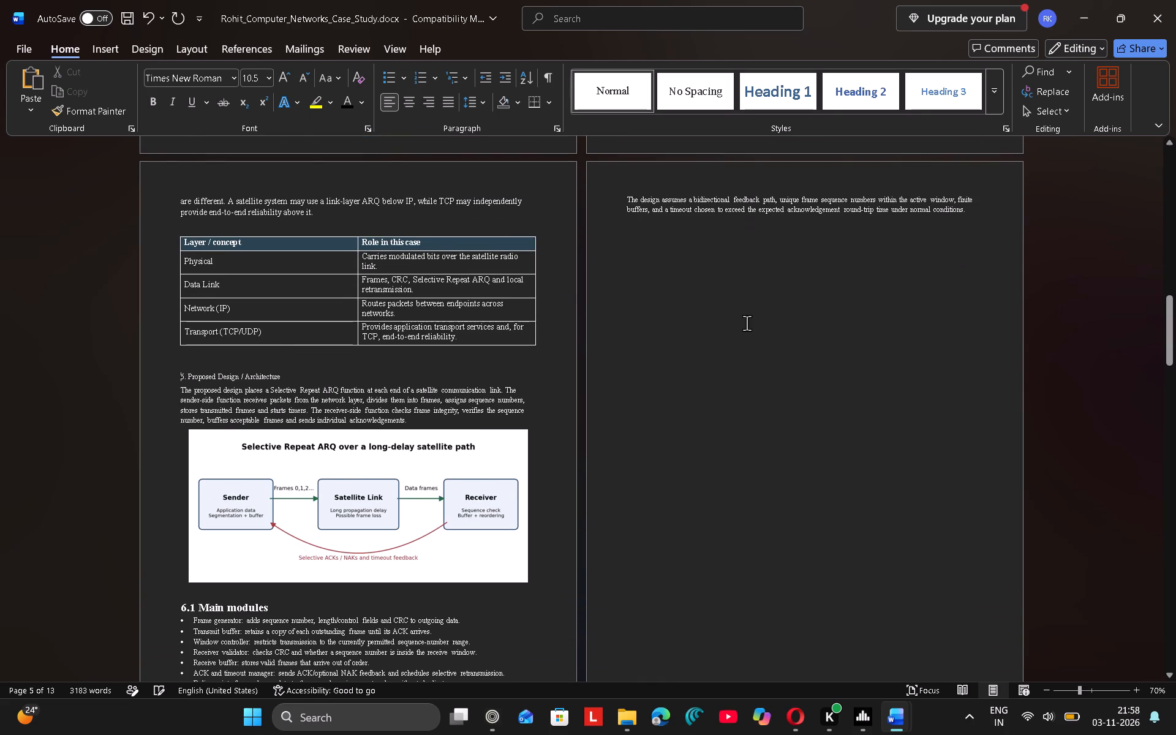
Set the heading "6. Proposed Design / Architecture" to font size 16 and make it bold.
{"action": "left_click_drag", "start_coordinate": [341, 372], "coordinate": [304, 371]}
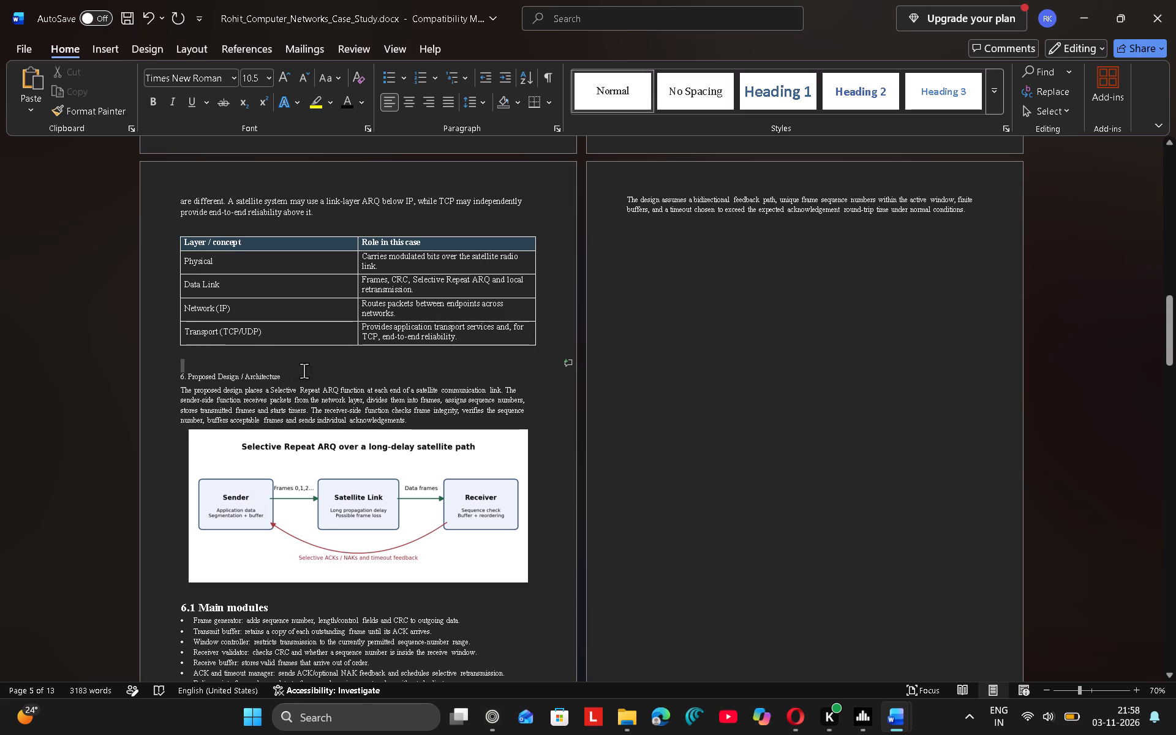
{"action": "left_click_drag", "start_coordinate": [304, 371], "coordinate": [307, 371]}
{"action": "left_click_drag", "start_coordinate": [307, 371], "coordinate": [287, 372]}
{"action": "left_click_drag", "start_coordinate": [287, 372], "coordinate": [291, 379]}
{"action": "left_click", "coordinate": [246, 78]}
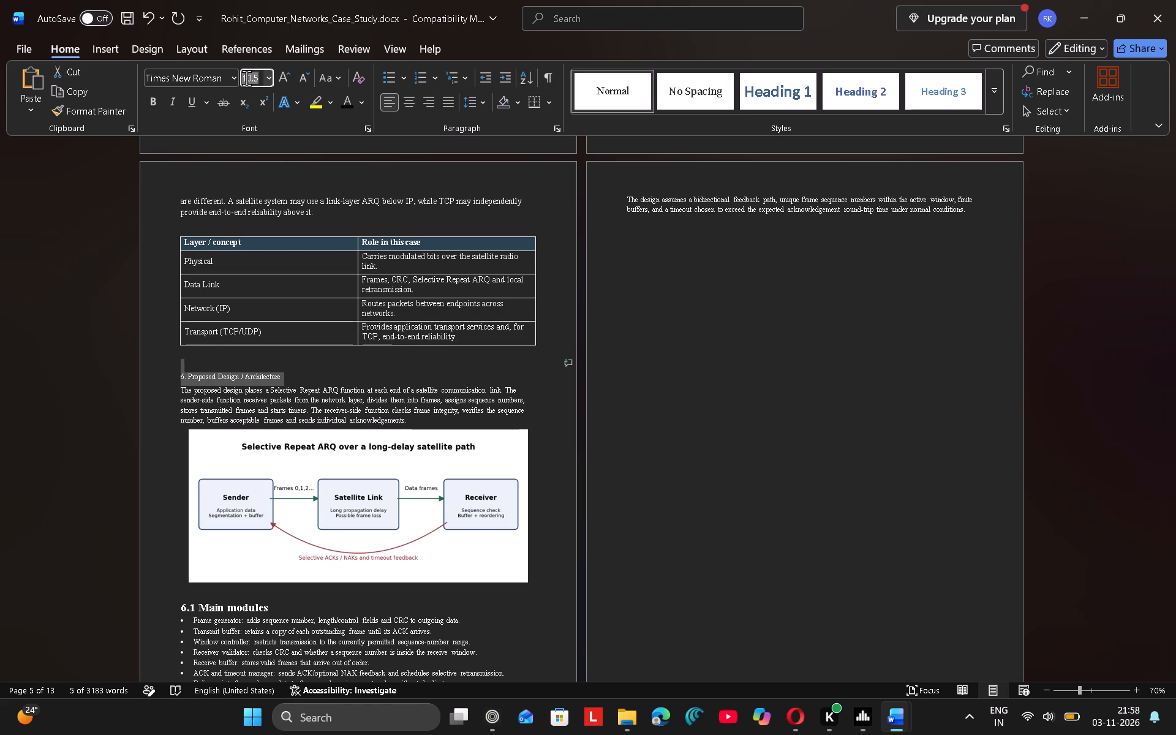
{"action": "type", "text": "16"}
{"action": "key", "text": "Return"}
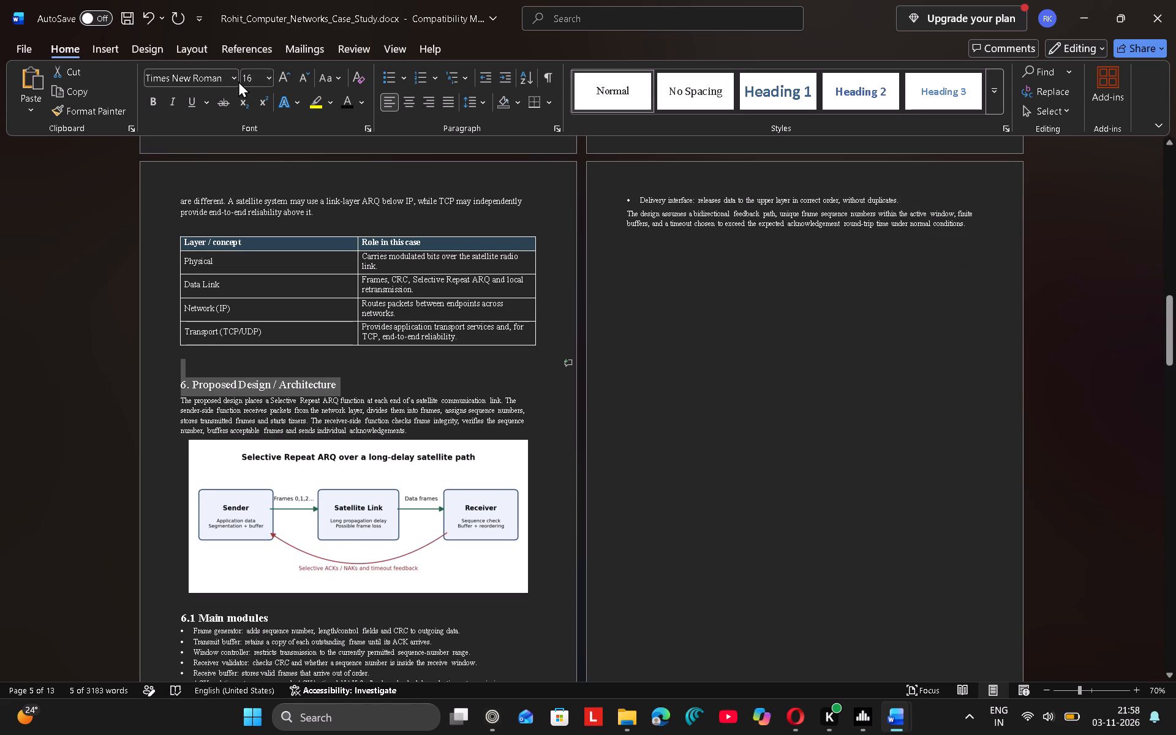
{"action": "key", "text": "ctrl+b"}
Set the paragraph under "6. Proposed Design / Architecture" to font size 12.
{"action": "left_click", "coordinate": [404, 443]}
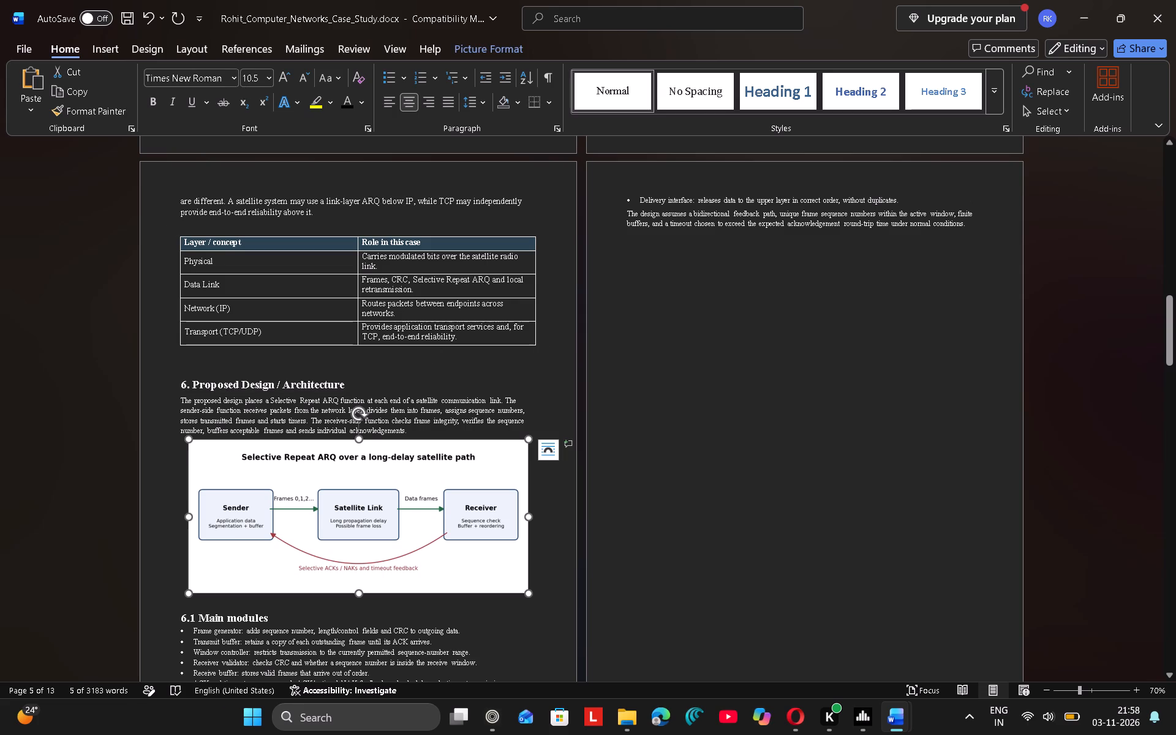
{"action": "left_click", "coordinate": [413, 430]}
{"action": "left_click_drag", "start_coordinate": [413, 430], "coordinate": [176, 402]}
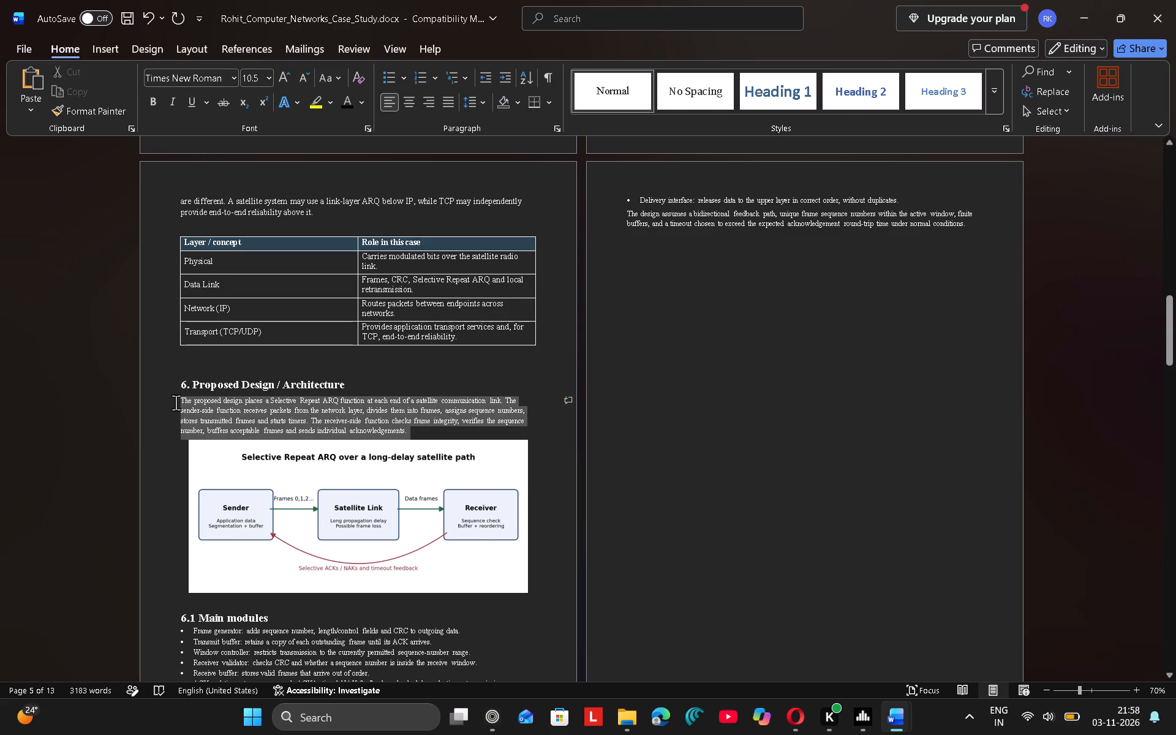
{"action": "left_click_drag", "start_coordinate": [176, 402], "coordinate": [175, 396]}
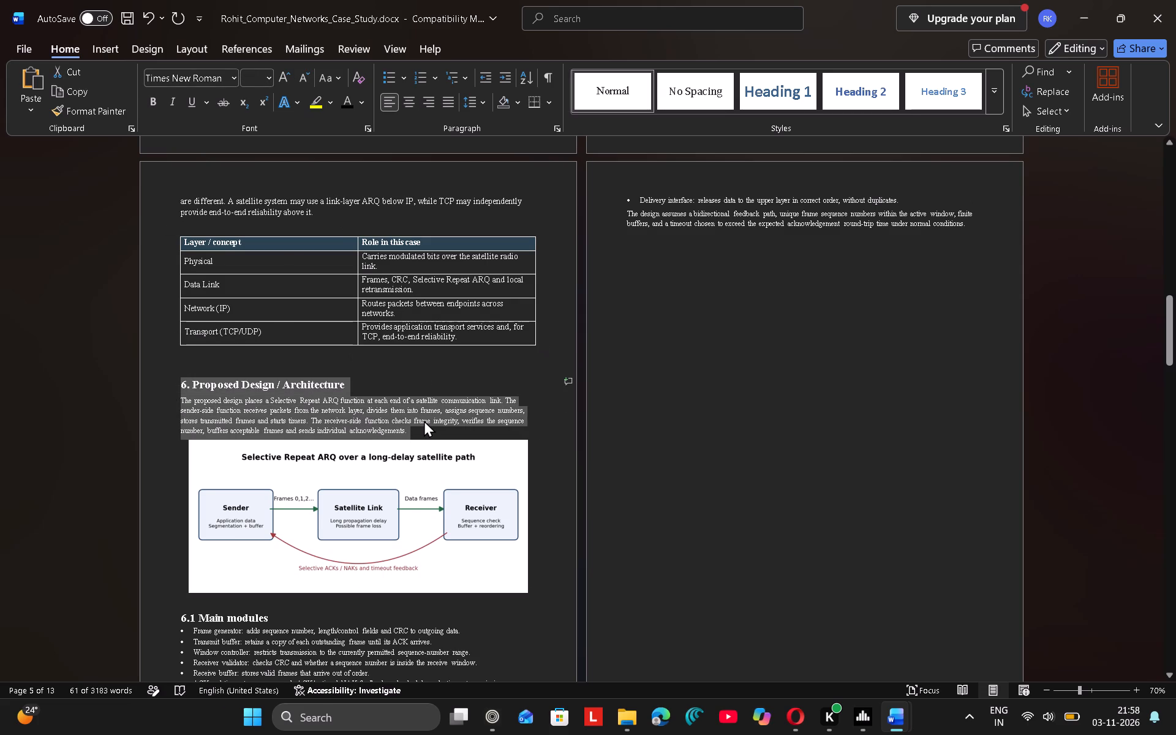
{"action": "key", "text": "shift+Right"}
{"action": "key", "text": "shift+Down"}
{"action": "key", "text": "shift+Left"}
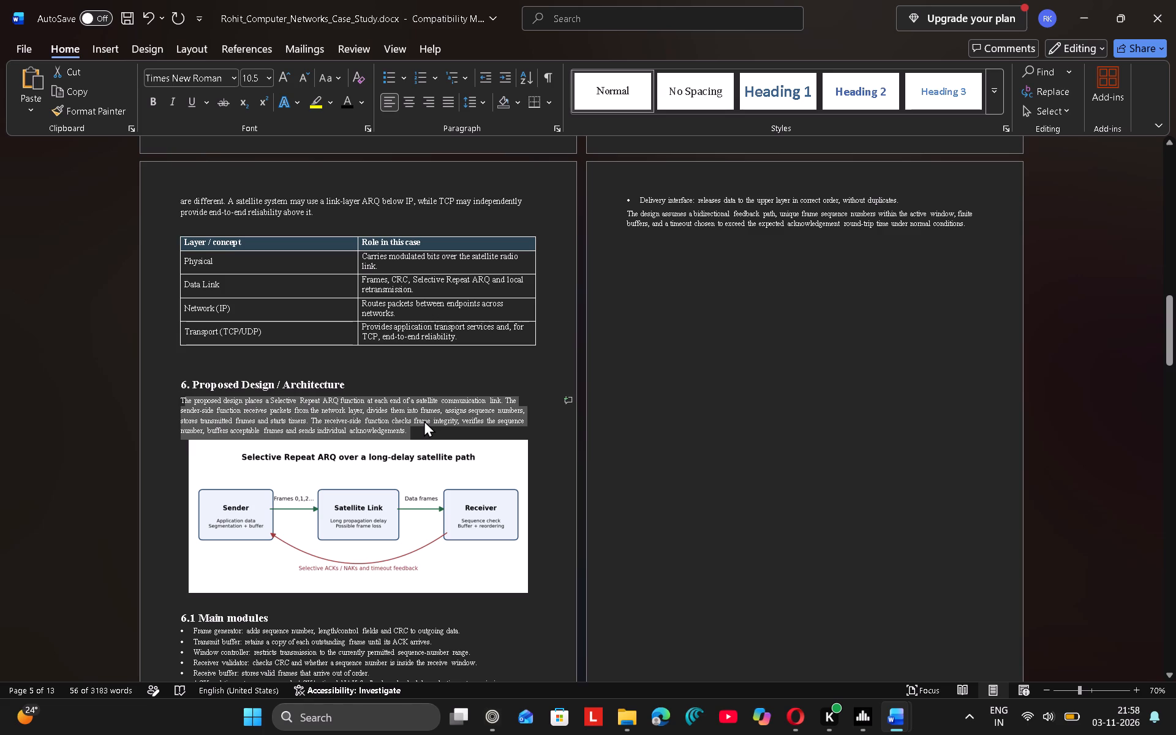
{"action": "key", "text": "shift+Left"}
{"action": "double_click", "coordinate": [281, 83]}
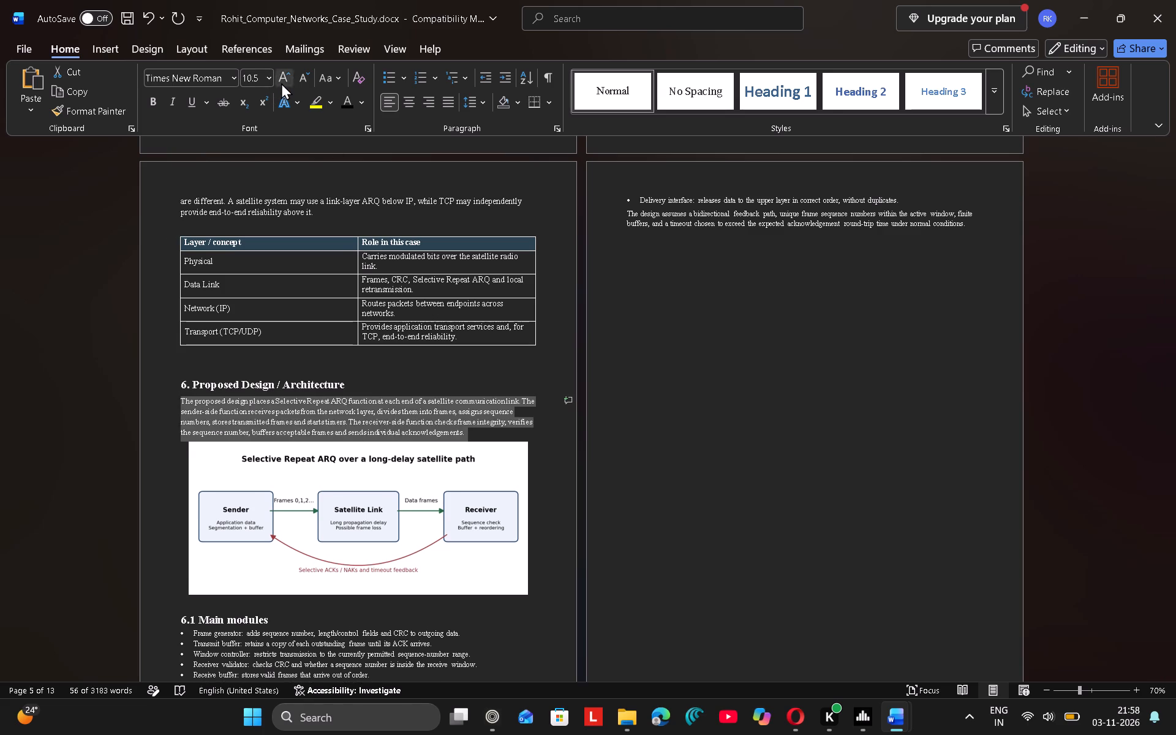
Set the bullet list under "6.1 Main modules" and the closing paragraph about design assumptions to font size 12.
{"action": "scroll", "coordinate": [307, 556], "scroll_direction": "down", "scroll_amount": 1}
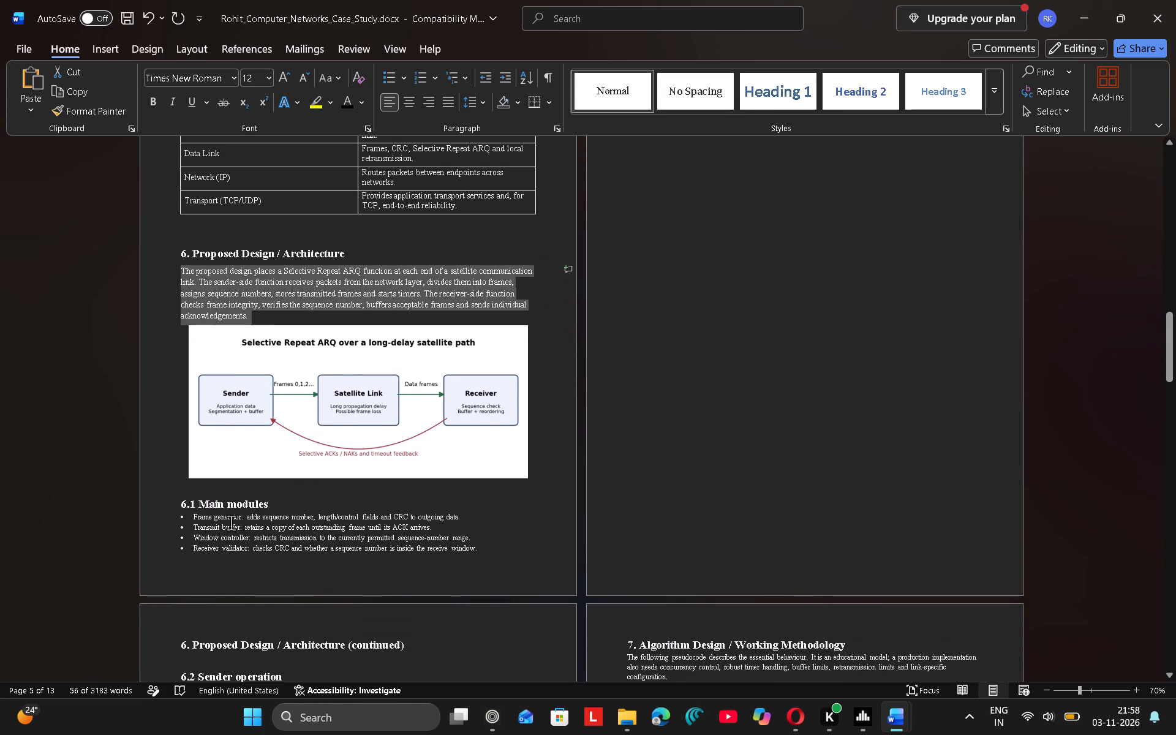
{"action": "left_click", "coordinate": [190, 521]}
{"action": "left_click_drag", "start_coordinate": [190, 521], "coordinate": [865, 176]}
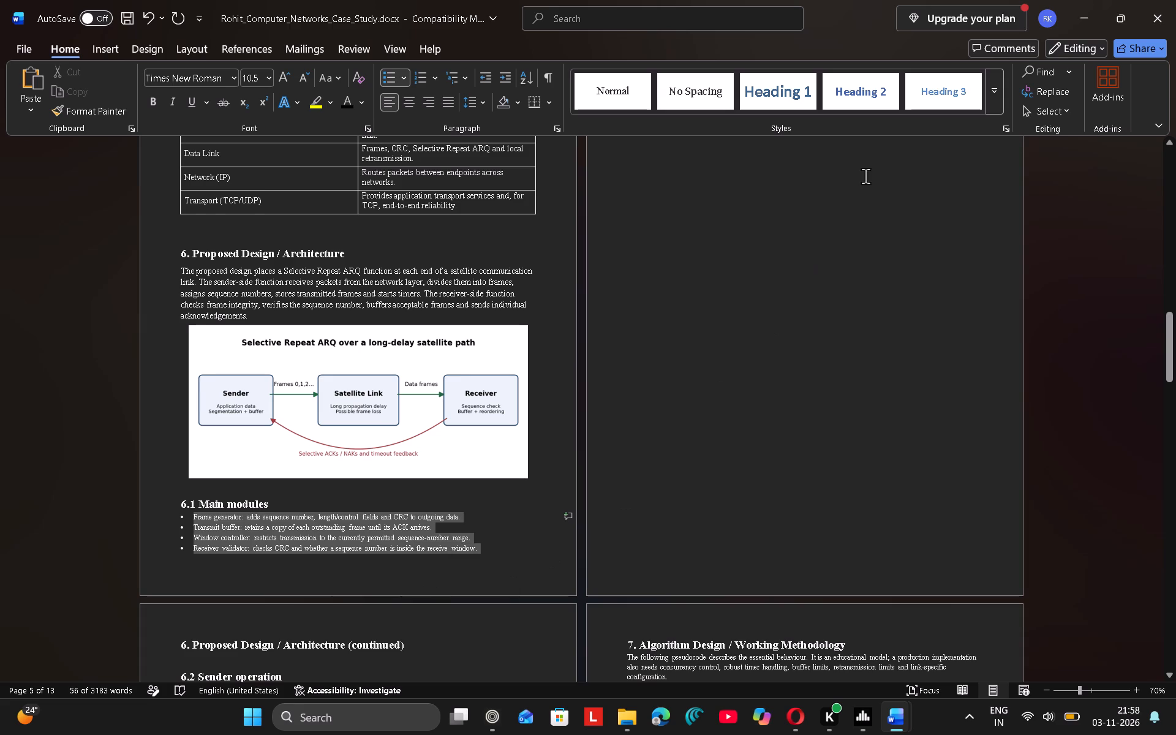
{"action": "left_click_drag", "start_coordinate": [865, 176], "coordinate": [963, 199]}
{"action": "left_click", "coordinate": [255, 75]}
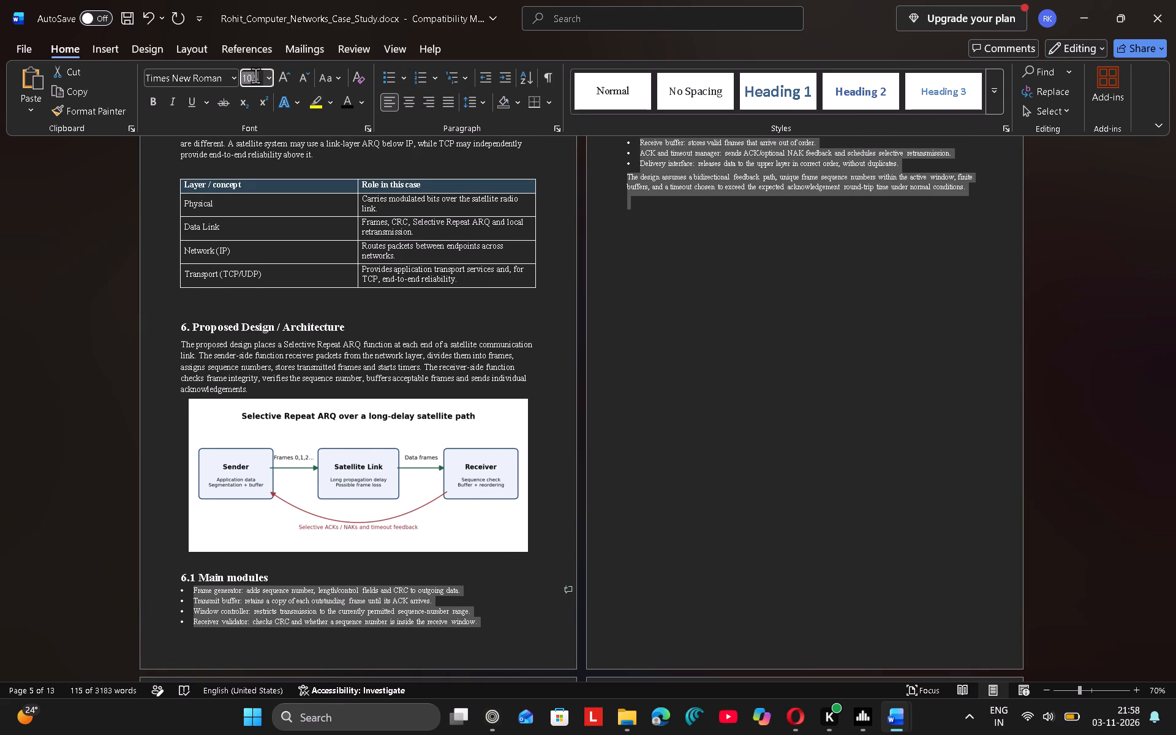
{"action": "type", "text": "12"}
{"action": "key", "text": "Return"}
{"action": "left_click", "coordinate": [617, 269]}
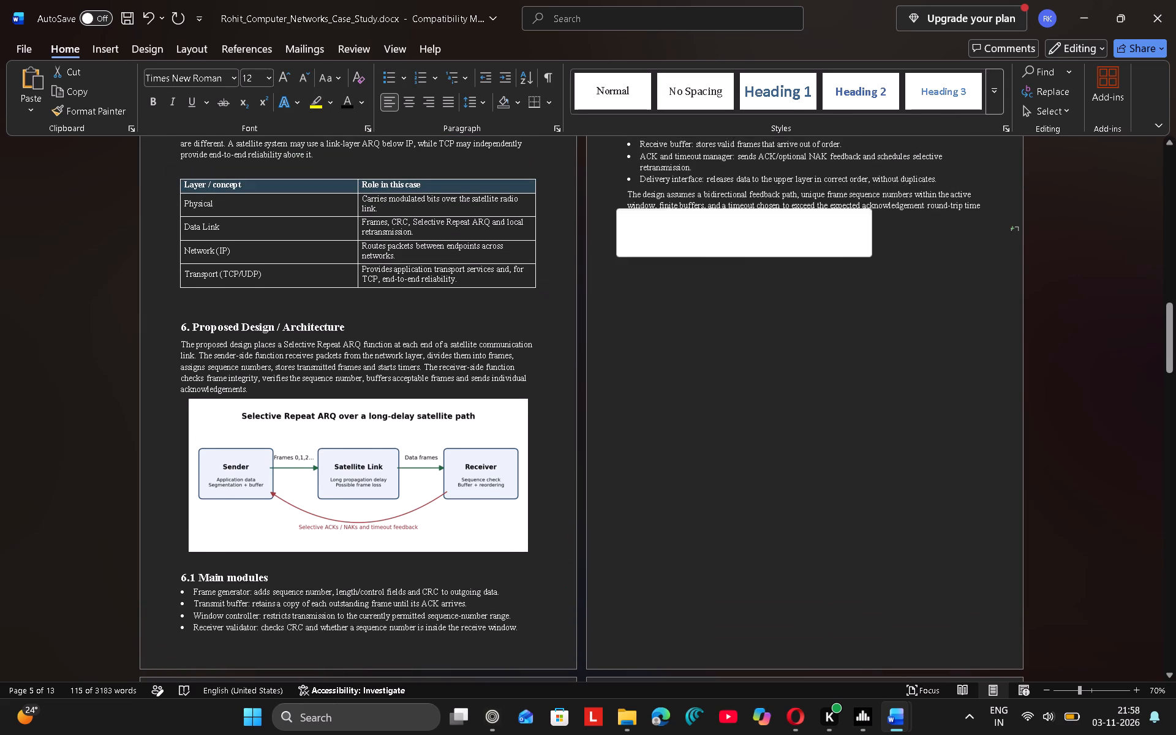
Delete the heading "6. Proposed Design / Architecture (continued)" and the page break before it, leaving one blank line above "6.2 Sender operation".
{"action": "scroll", "coordinate": [617, 269], "scroll_direction": "down", "scroll_amount": 2}
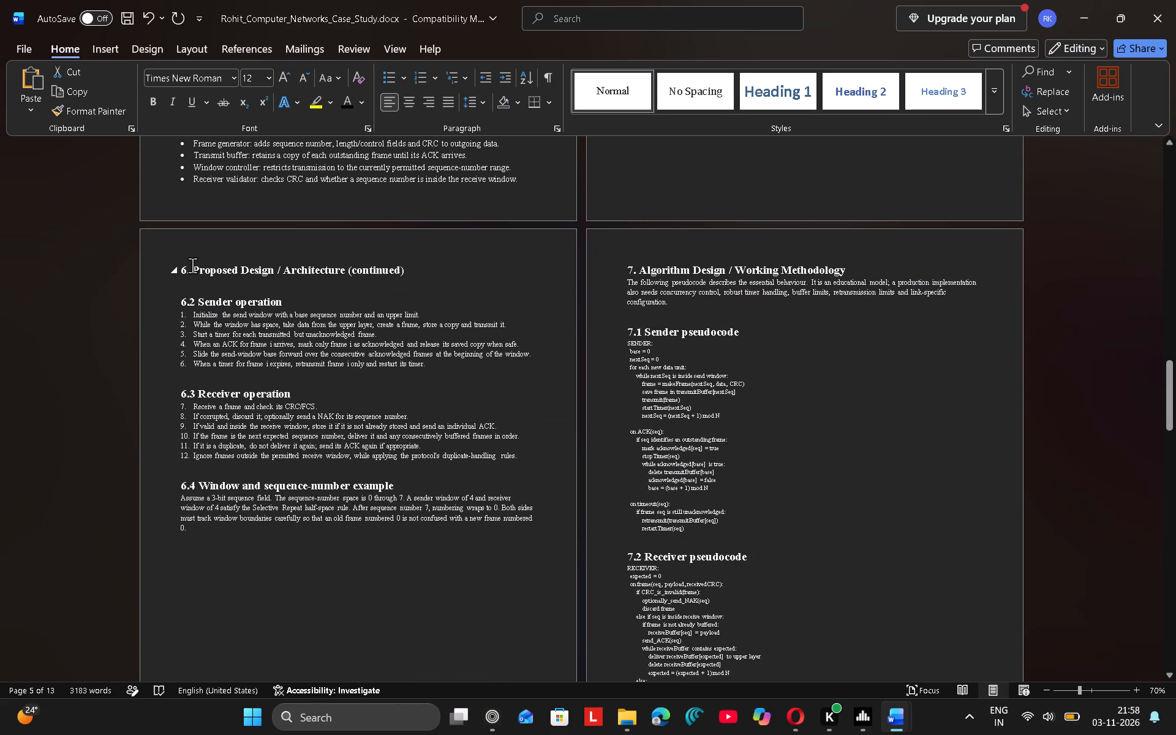
{"action": "left_click_drag", "start_coordinate": [456, 265], "coordinate": [176, 263]}
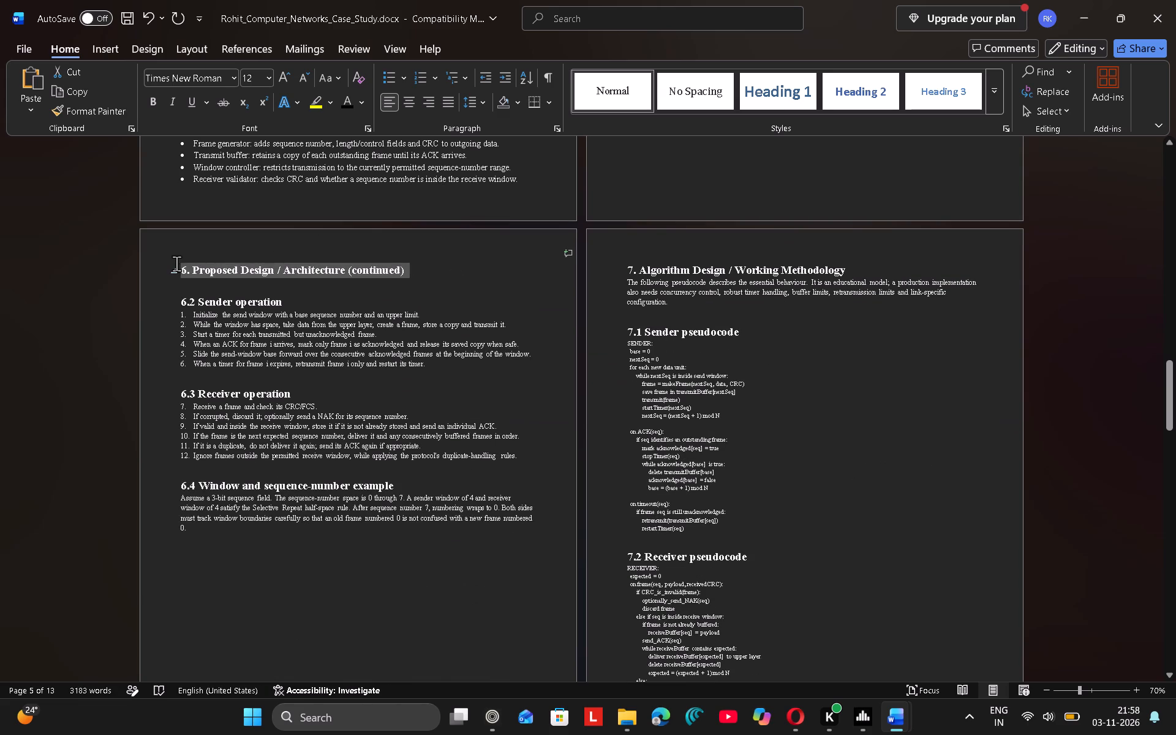
{"action": "key", "text": "BackSpace"}
{"action": "key", "text": "BackSpace"}
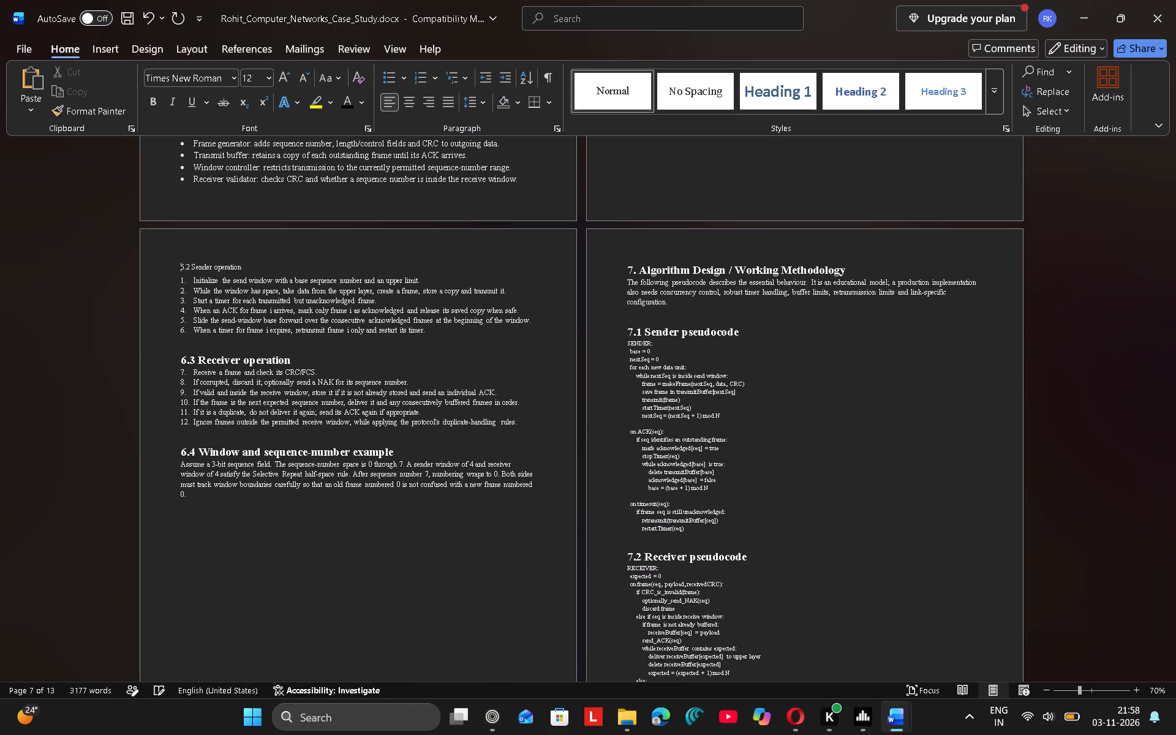
{"action": "key", "text": "BackSpace"}
{"action": "scroll", "coordinate": [709, 260], "scroll_direction": "up", "scroll_amount": 1}
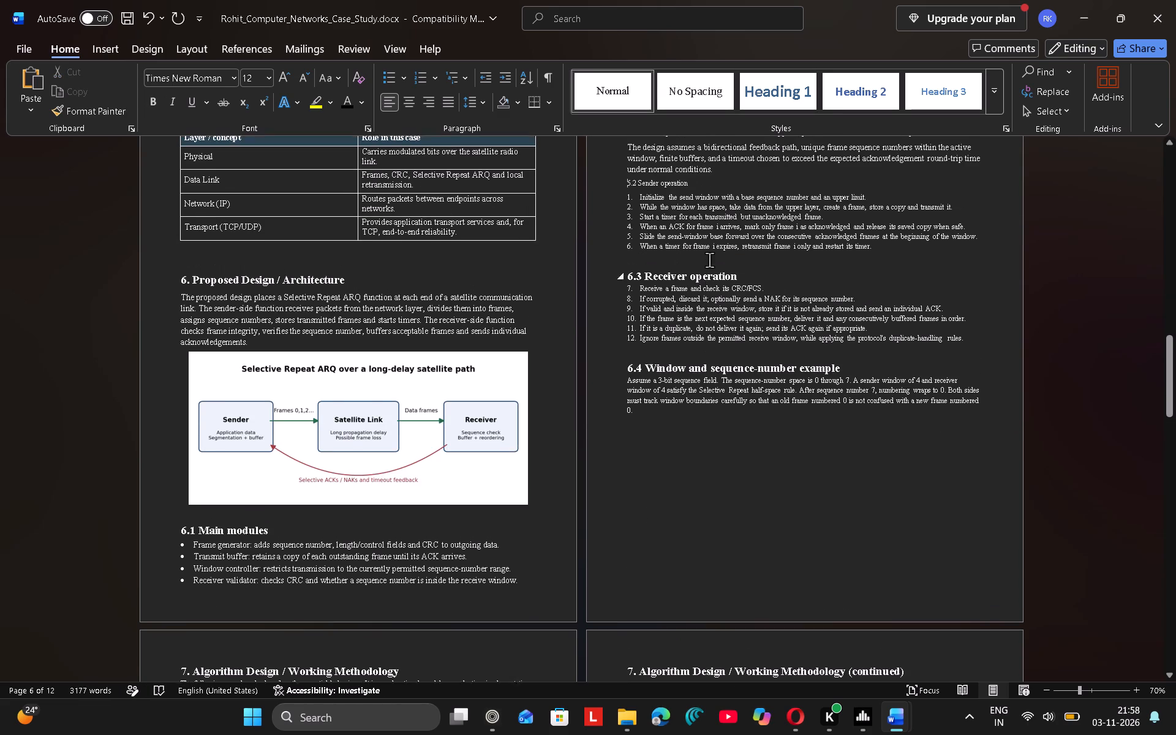
{"action": "scroll", "coordinate": [709, 260], "scroll_direction": "up", "scroll_amount": 1}
{"action": "key", "text": "Return"}
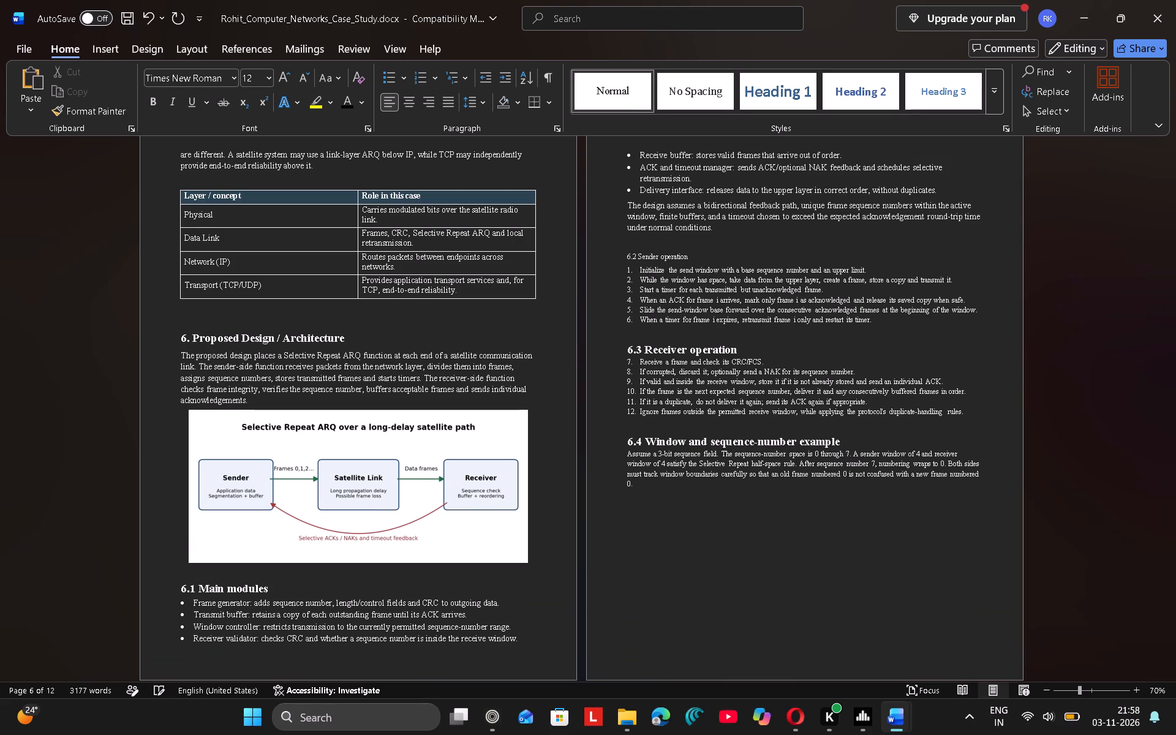
Make the heading "6.2 Sender operation" bold and set it to font size 16.
{"action": "left_click_drag", "start_coordinate": [723, 252], "coordinate": [609, 239]}
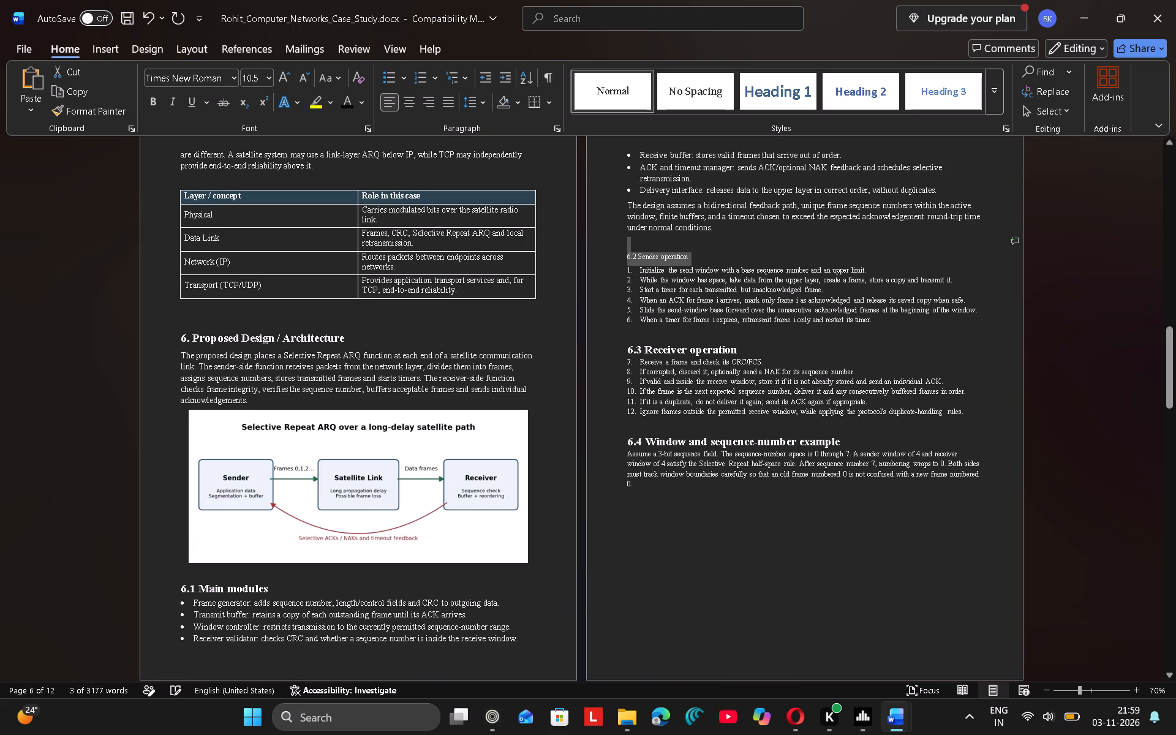
{"action": "key", "text": "ctrl+b"}
{"action": "left_click", "coordinate": [247, 77]}
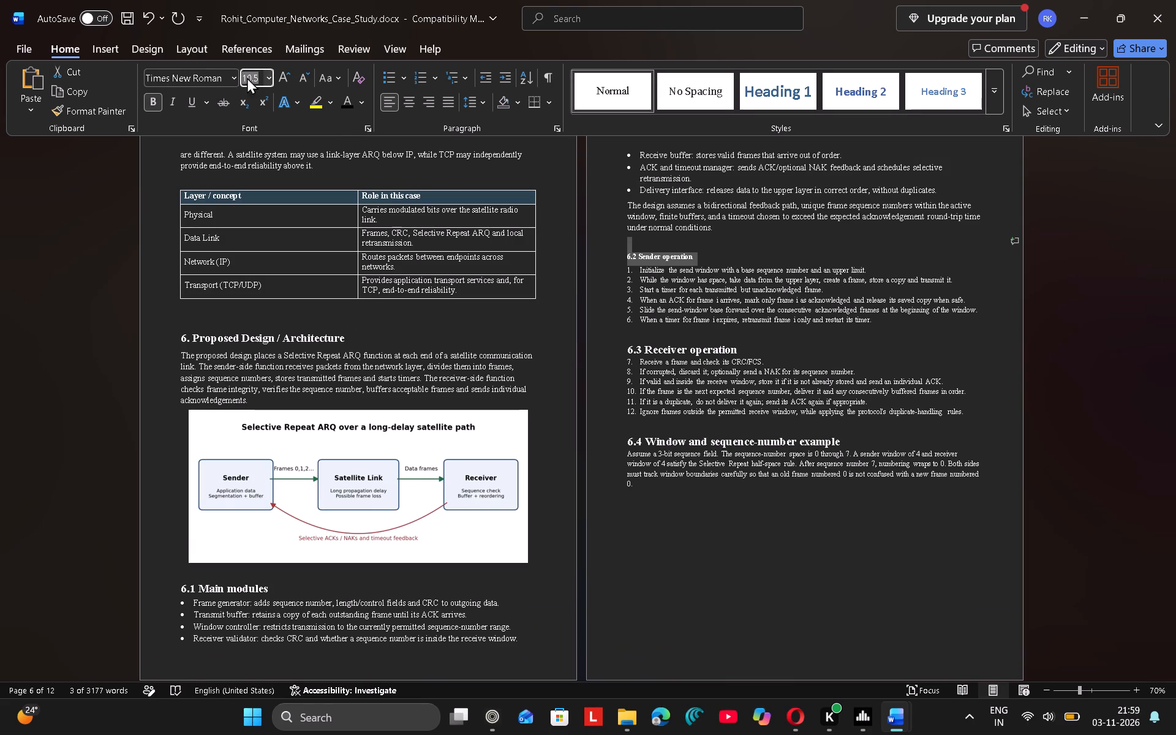
{"action": "type", "text": "16"}
{"action": "key", "text": "Return"}
Set the numbered list under "6.2 Sender operation" to font size 12.
{"action": "left_click", "coordinate": [665, 284]}
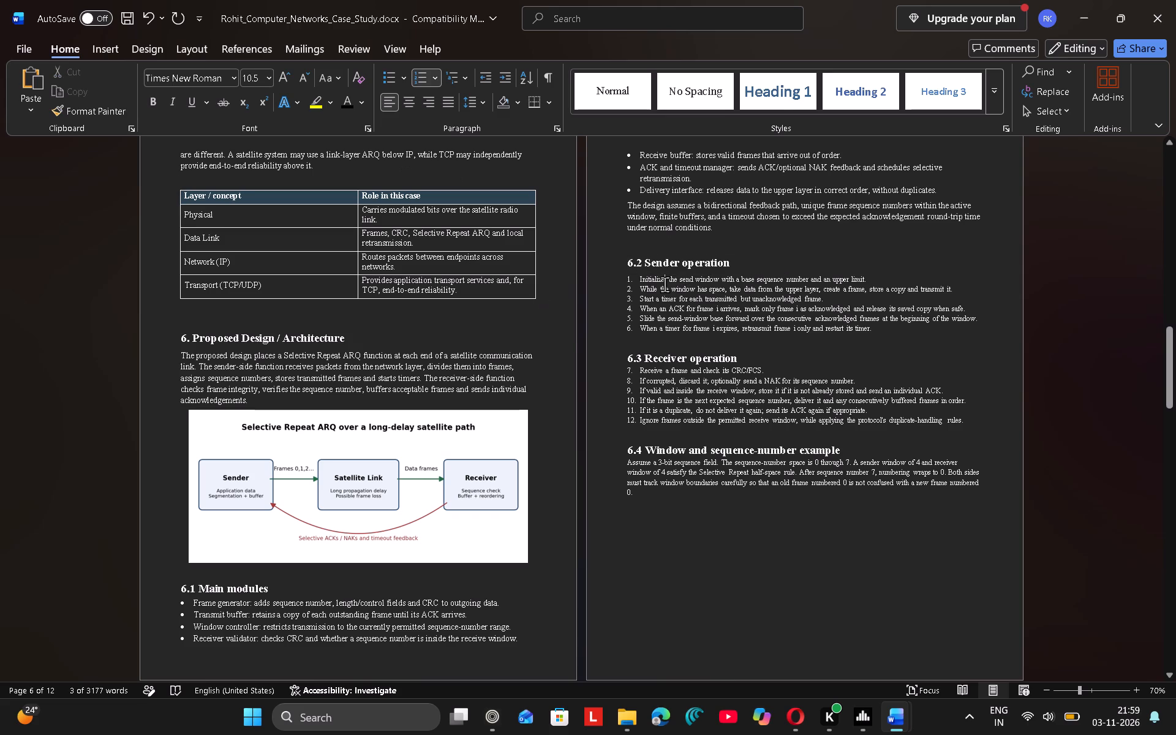
{"action": "left_click_drag", "start_coordinate": [624, 280], "coordinate": [858, 328]}
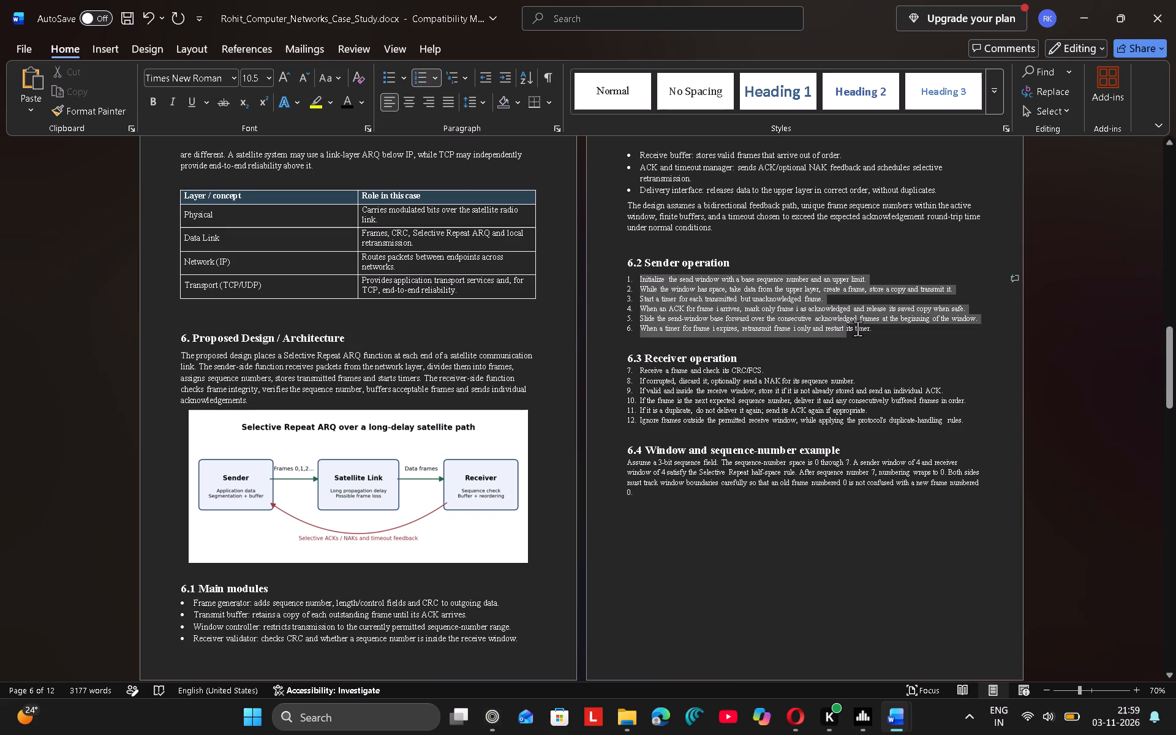
{"action": "left_click_drag", "start_coordinate": [858, 328], "coordinate": [862, 328]}
{"action": "left_click", "coordinate": [258, 79]}
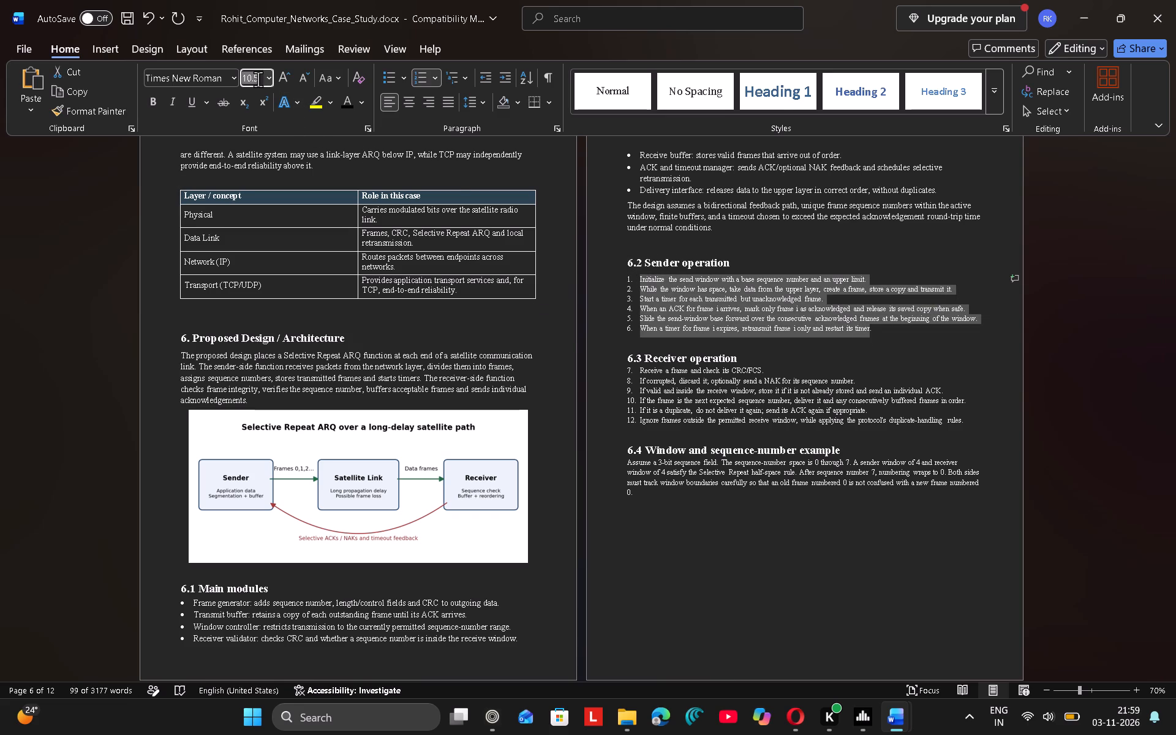
{"action": "type", "text": "12"}
{"action": "key", "text": "Return"}
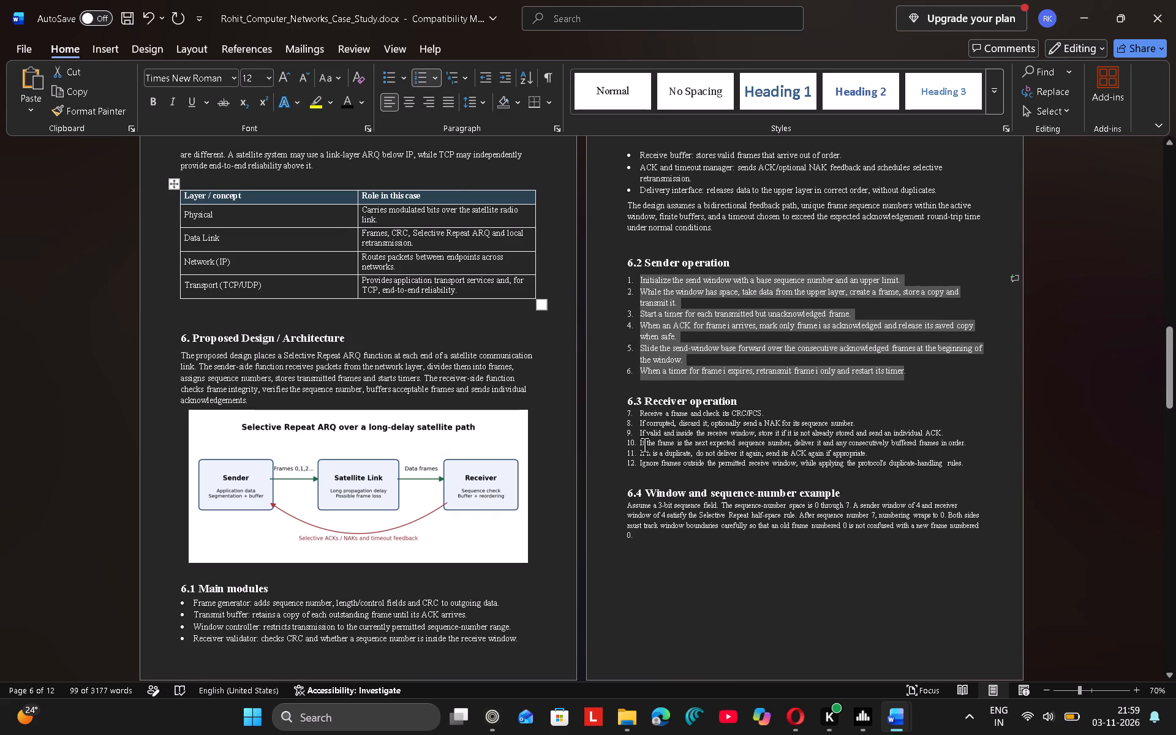
Set the numbered list under "6.3 Receiver operation" to font size 12.
{"action": "left_click", "coordinate": [635, 415]}
{"action": "left_click_drag", "start_coordinate": [635, 415], "coordinate": [875, 465]}
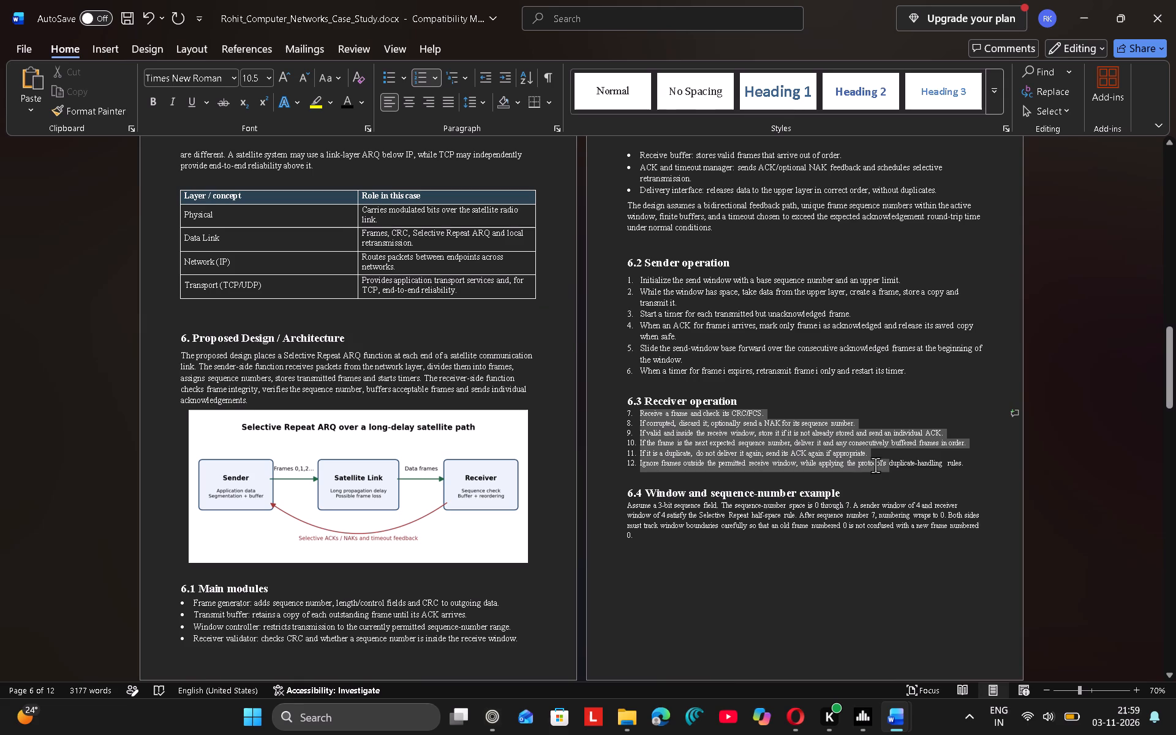
{"action": "left_click_drag", "start_coordinate": [875, 465], "coordinate": [984, 471]}
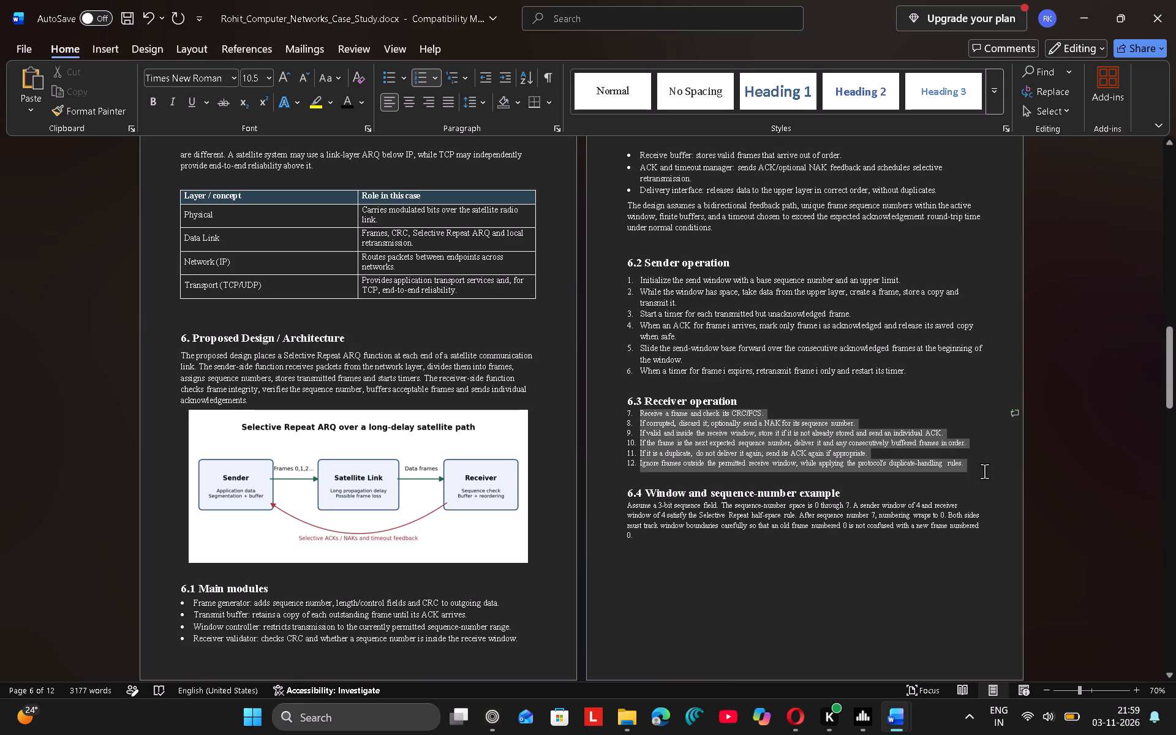
{"action": "left_click", "coordinate": [252, 73]}
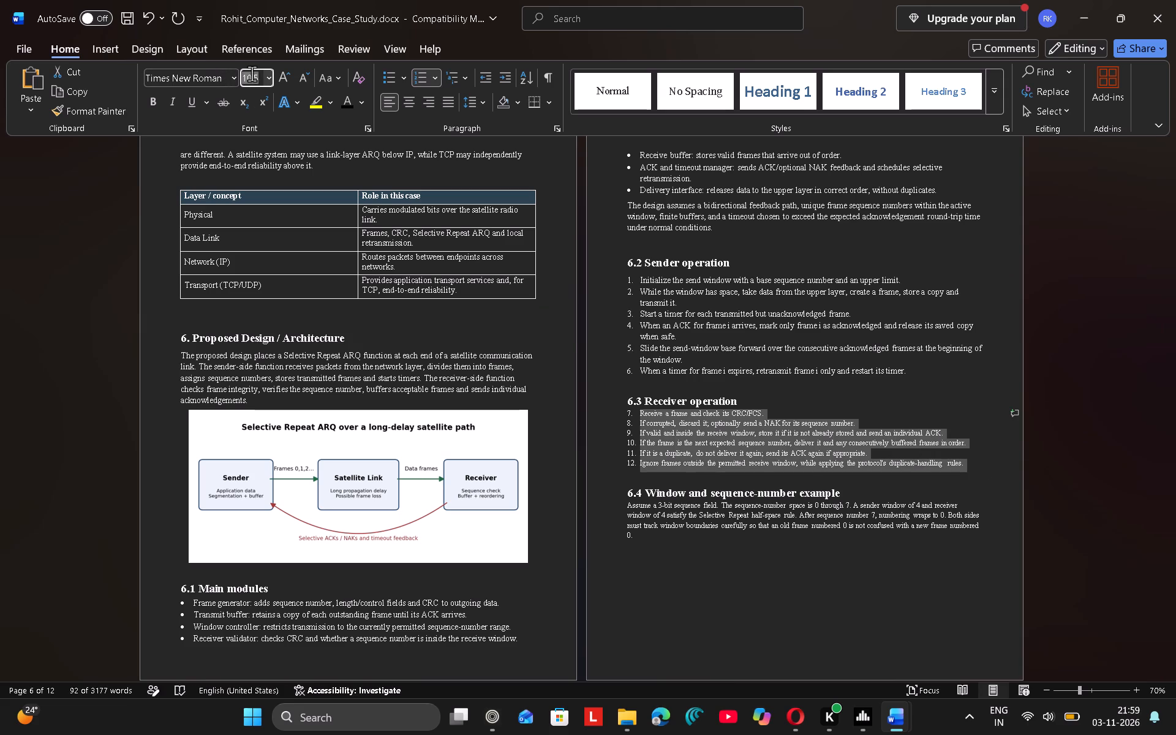
{"action": "type", "text": "12"}
{"action": "key", "text": "Return"}
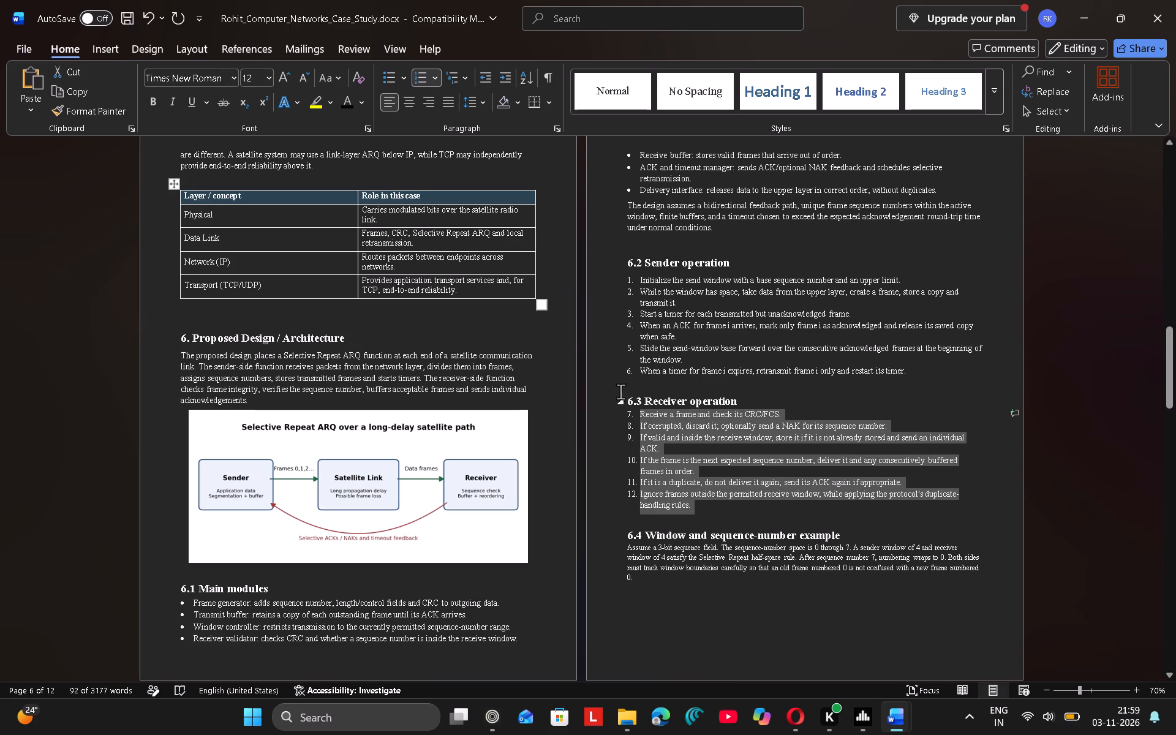
Renumber the first item under "6.3 Receiver operation", "Receive a frame and check its CRC/FCS", as 1.
{"action": "left_click", "coordinate": [634, 412]}
{"action": "left_click", "coordinate": [633, 412]}
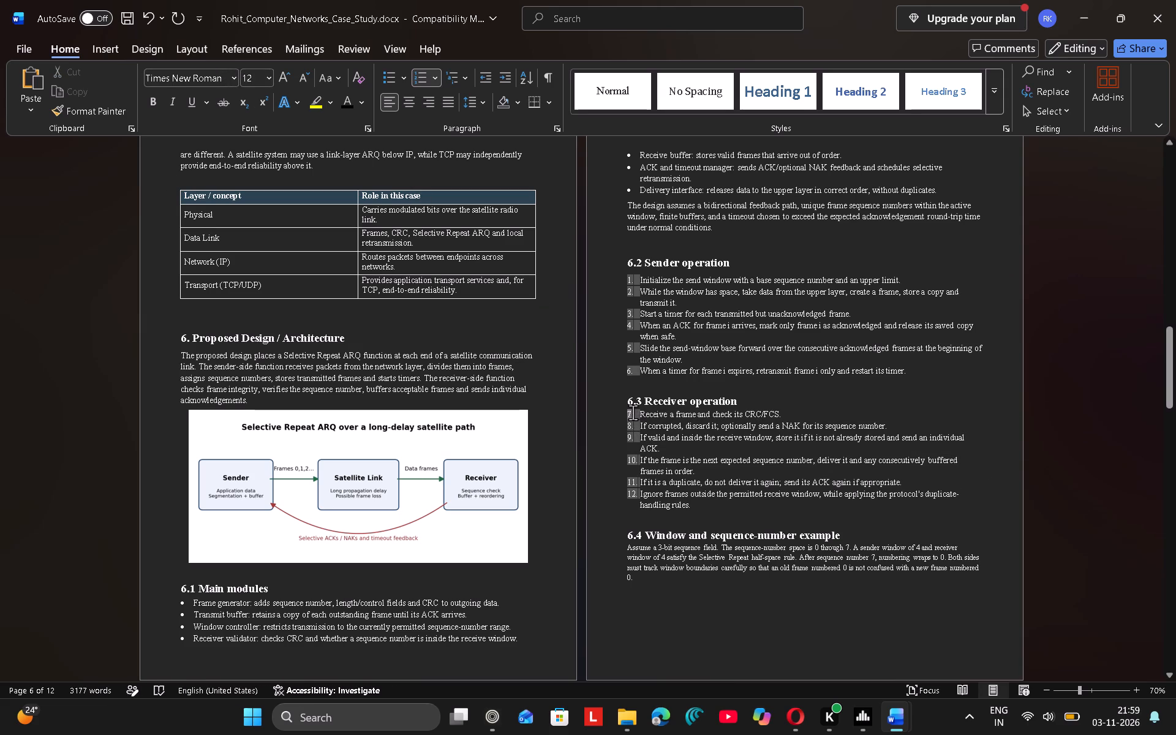
{"action": "key", "text": "BackSpace"}
{"action": "type", "text": "1."}
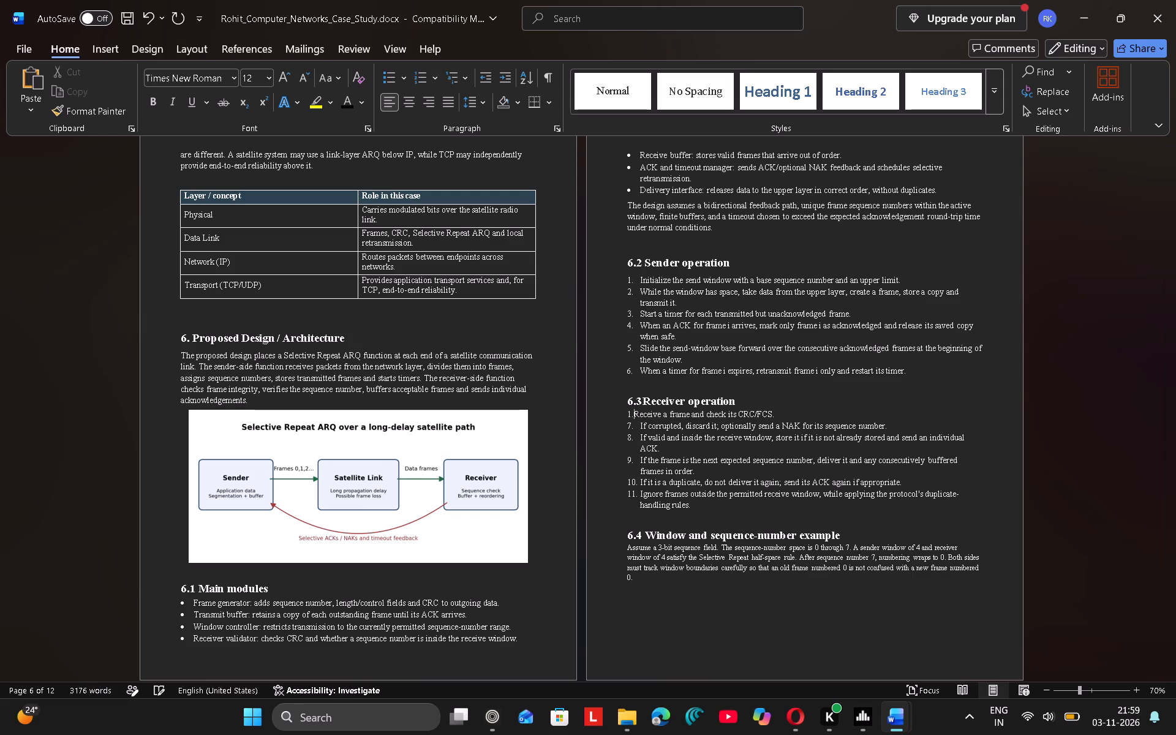
{"action": "key", "text": "space"}
Renumber the second item under "6.3 Receiver operation", "If corrupted, discard it", as 2, continuing the new list.
{"action": "left_click", "coordinate": [636, 426]}
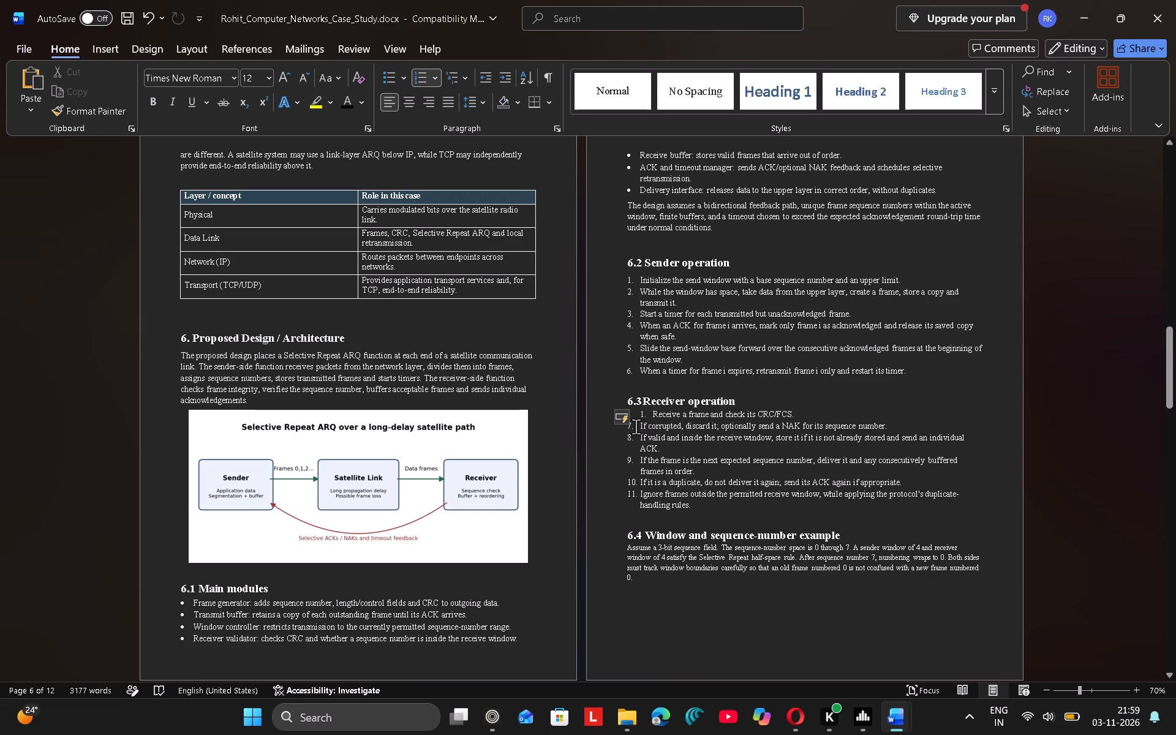
{"action": "key", "text": "space"}
{"action": "key", "text": "BackSpace"}
{"action": "key", "text": "BackSpace"}
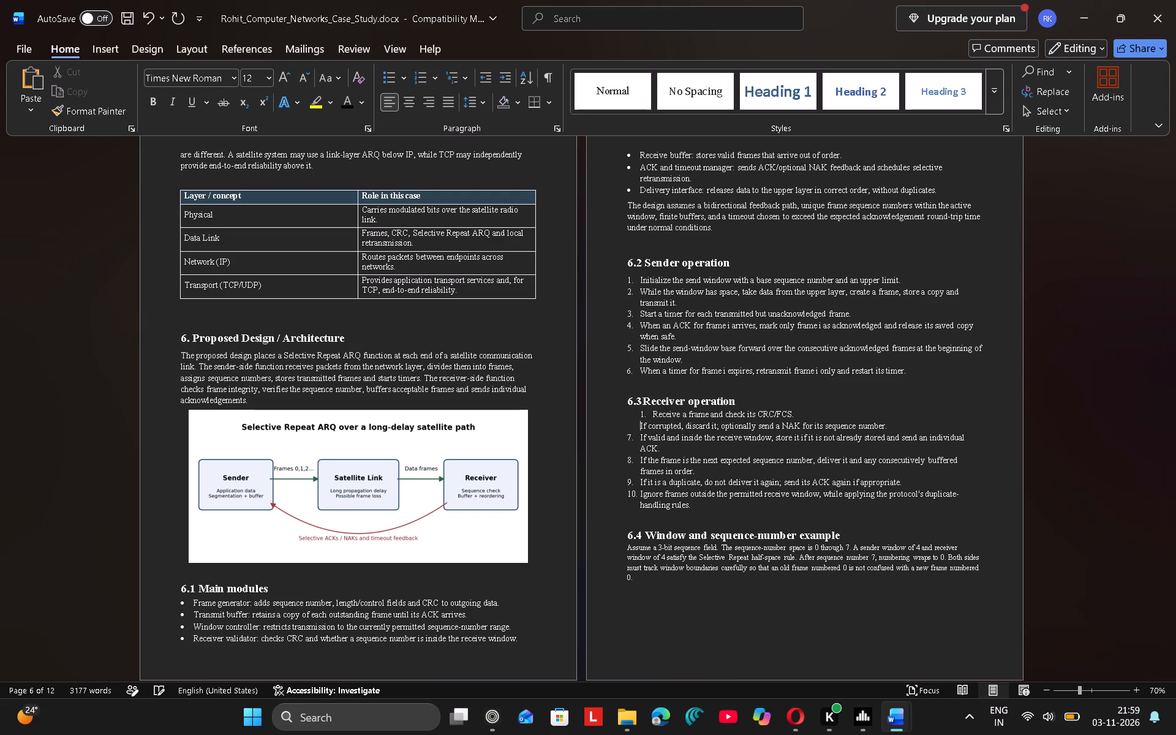
{"action": "key", "text": "Tab"}
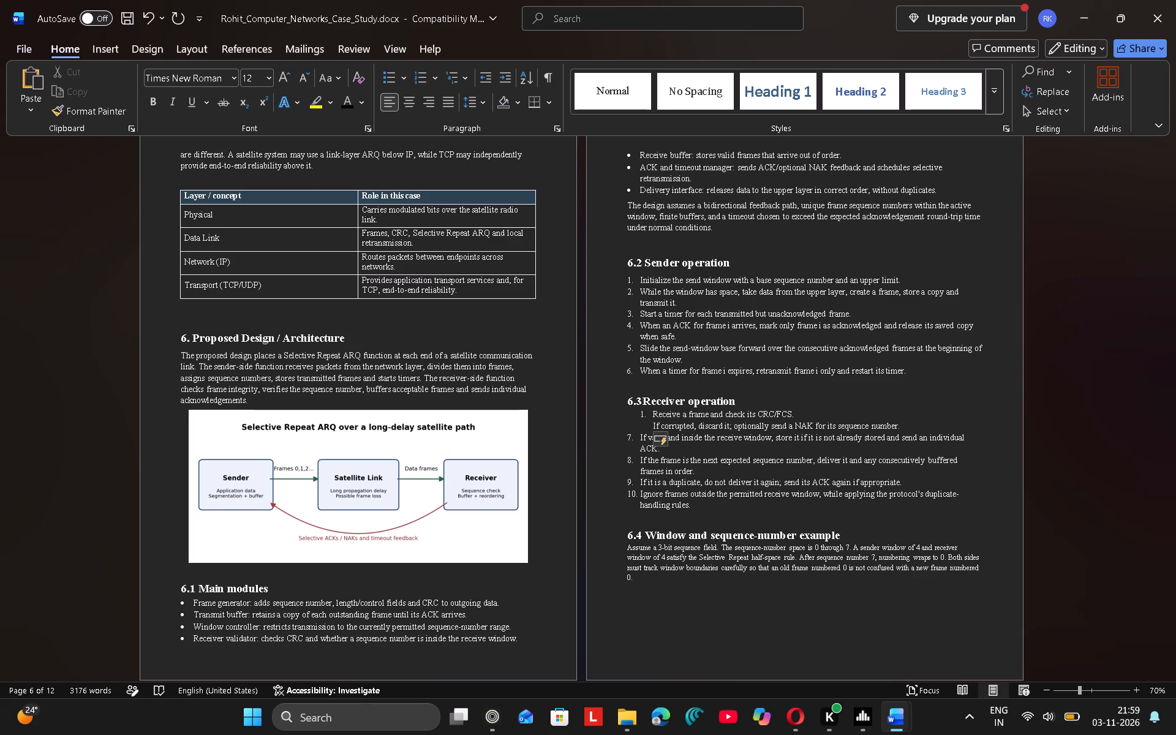
{"action": "key", "text": "BackSpace"}
{"action": "key", "text": "BackSpace"}
{"action": "key", "text": "BackSpace"}
{"action": "key", "text": "Return"}
Continue the new numbering under "6.3 Receiver operation" so "If valid and inside the receive window" and "If the frame is the next expected" become items 3 and 4.
{"action": "left_click", "coordinate": [901, 427]}
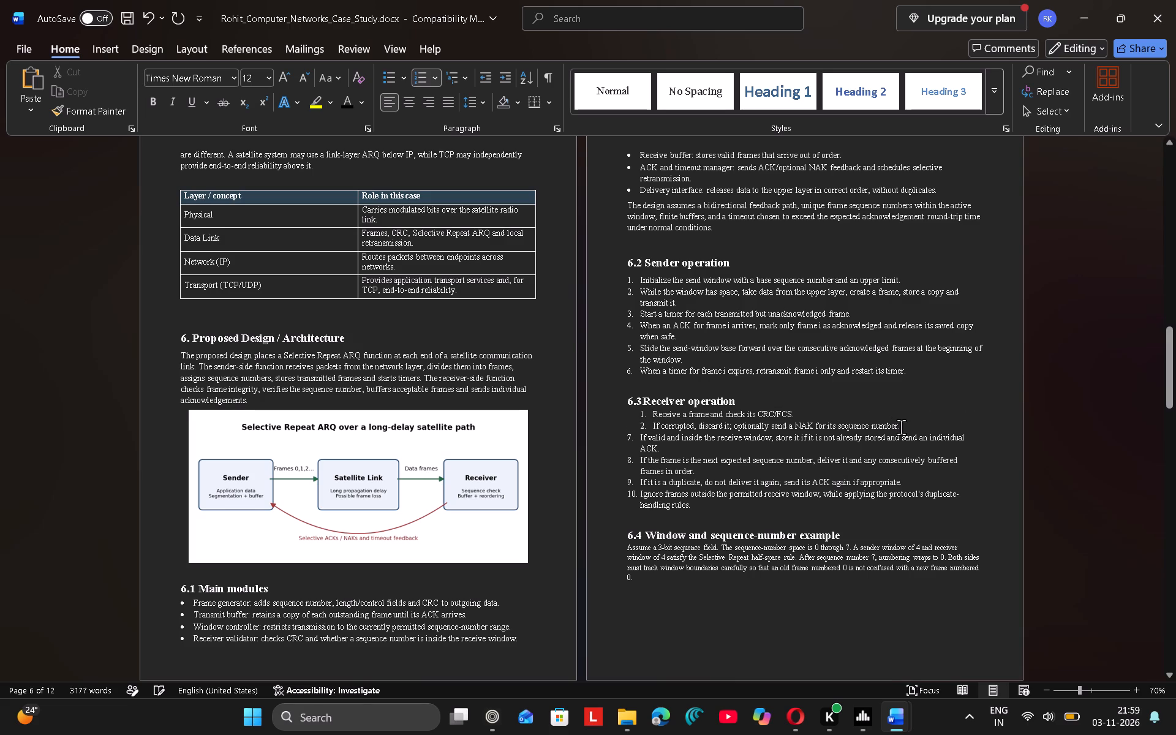
{"action": "key", "text": "Delete"}
{"action": "key", "text": "Return"}
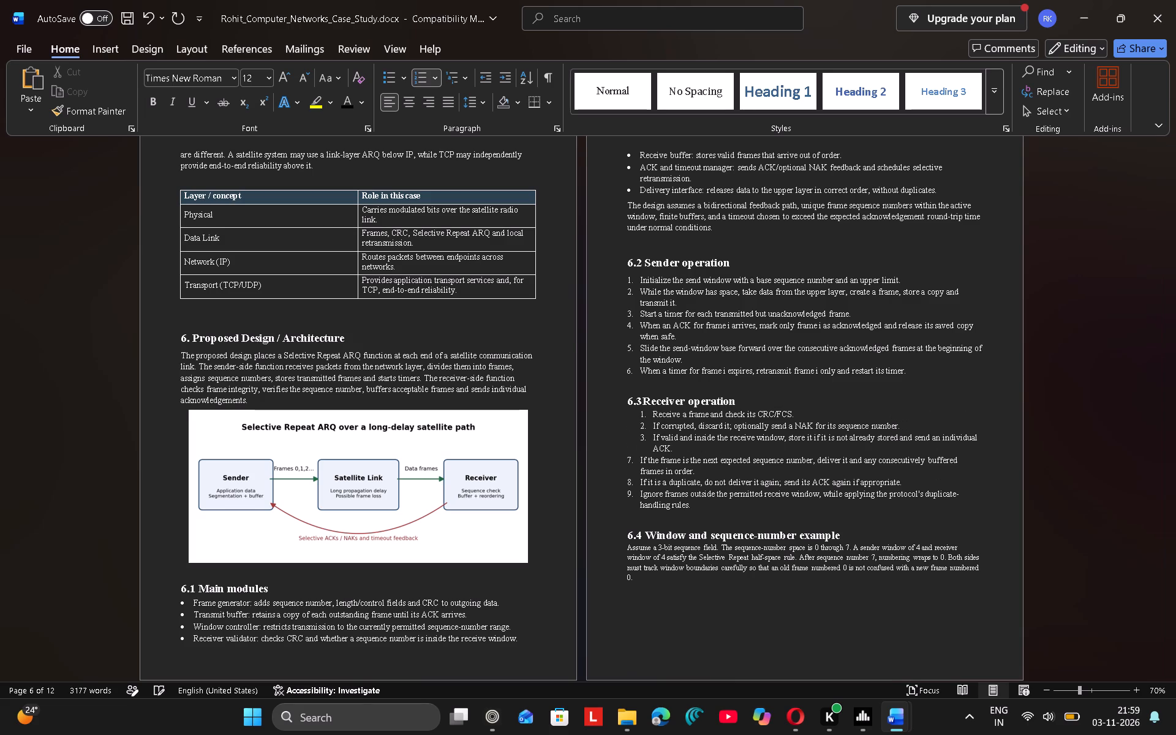
{"action": "key", "text": "Down"}
{"action": "key", "text": "Right"}
{"action": "key", "text": "Right"}
{"action": "key", "text": "Right"}
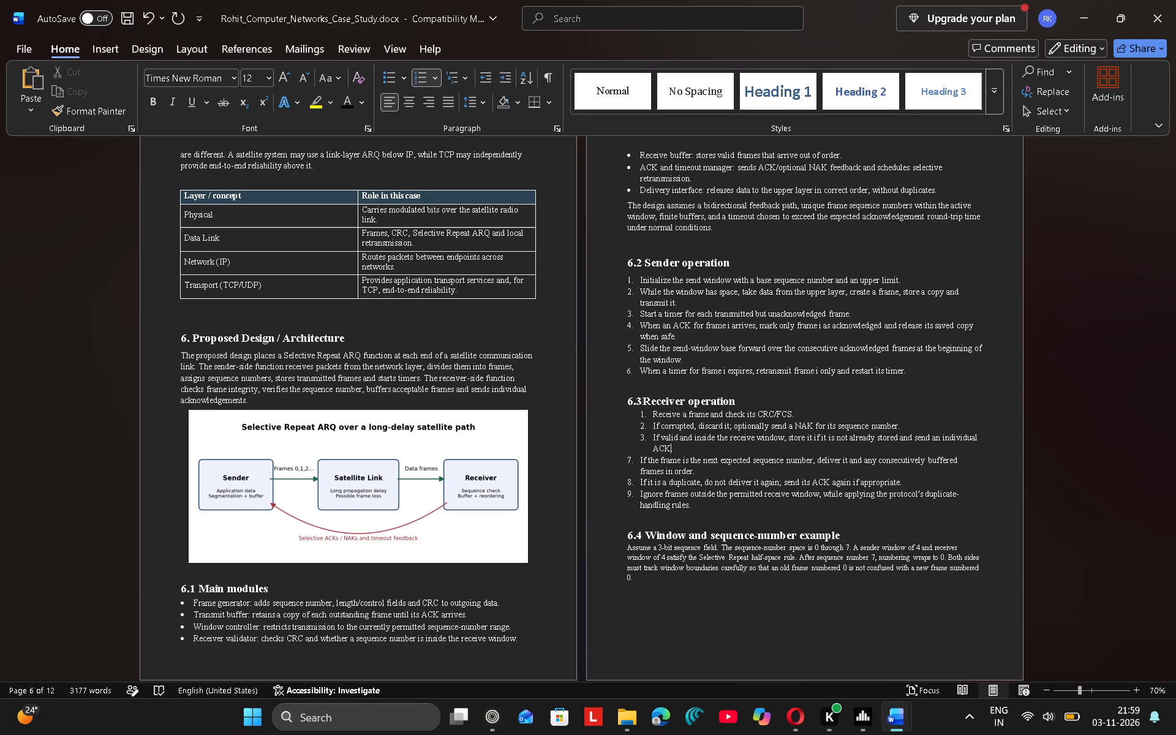
{"action": "key", "text": "Delete"}
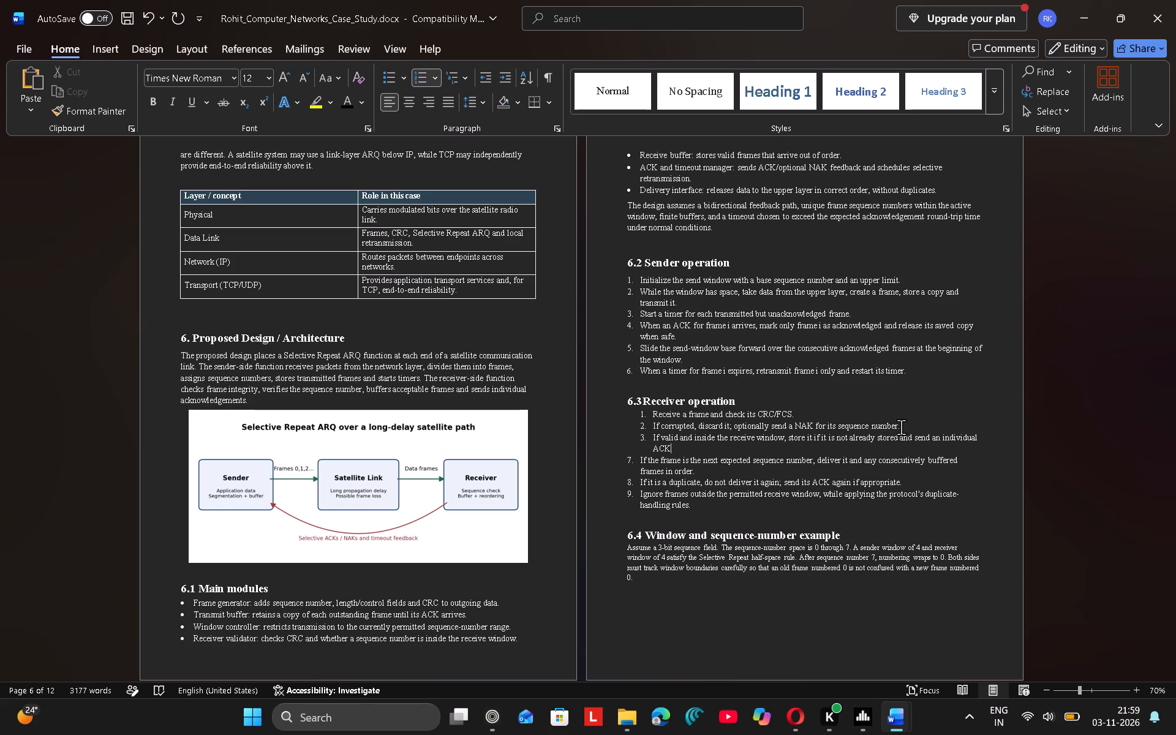
{"action": "key", "text": "Delete"}
{"action": "key", "text": "Return"}
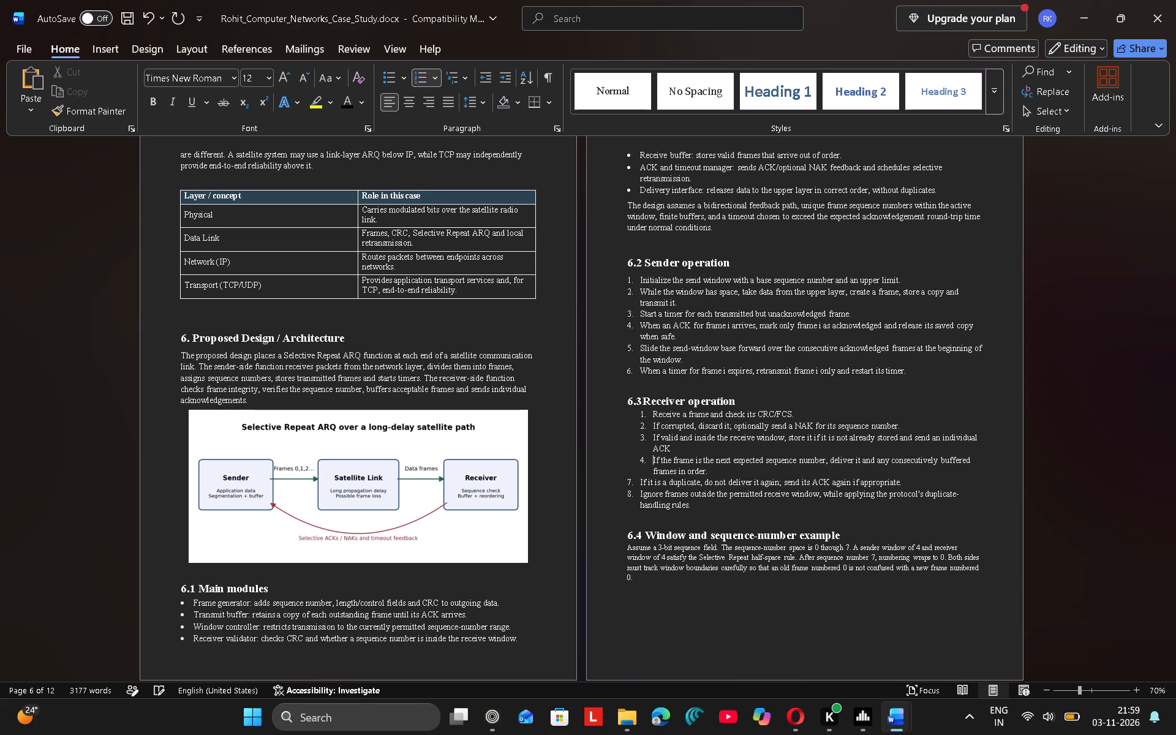
Bring the last two items under "6.3 Receiver operation", on duplicates and frames outside the window, into the new list as 5 and 6.
{"action": "left_click", "coordinate": [805, 467]}
{"action": "key", "text": "Delete"}
{"action": "key", "text": "Delete"}
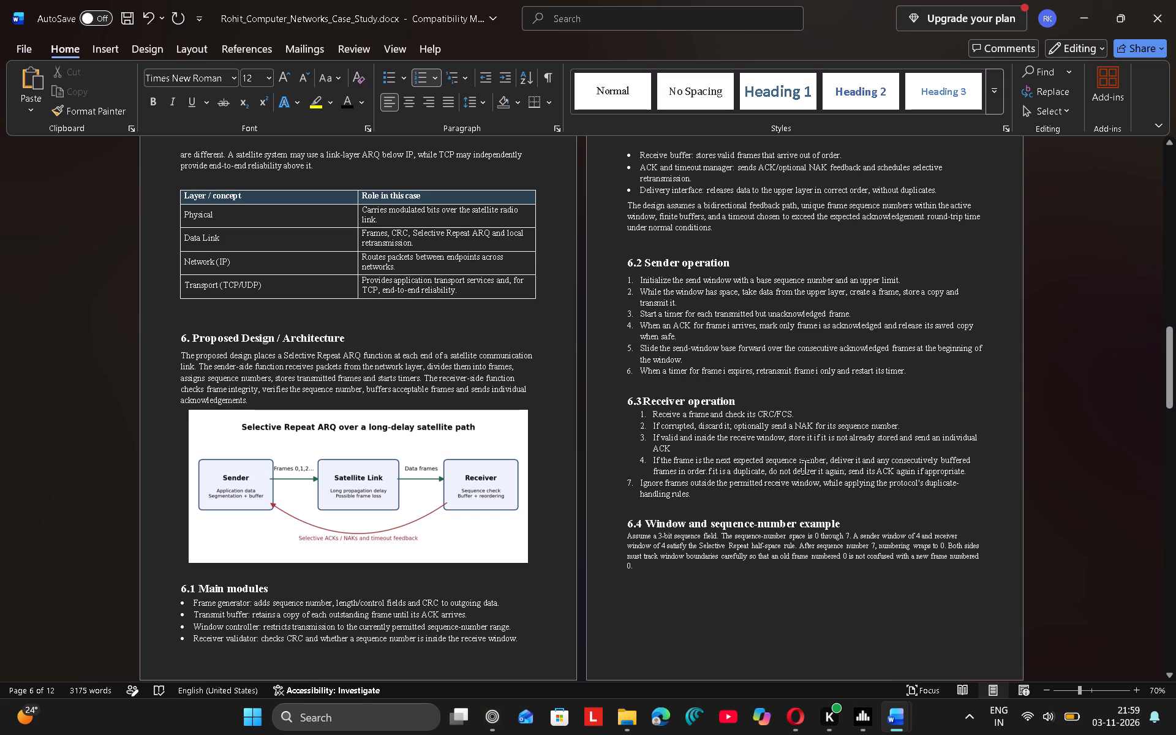
{"action": "key", "text": "ctrl+z"}
{"action": "key", "text": "Return"}
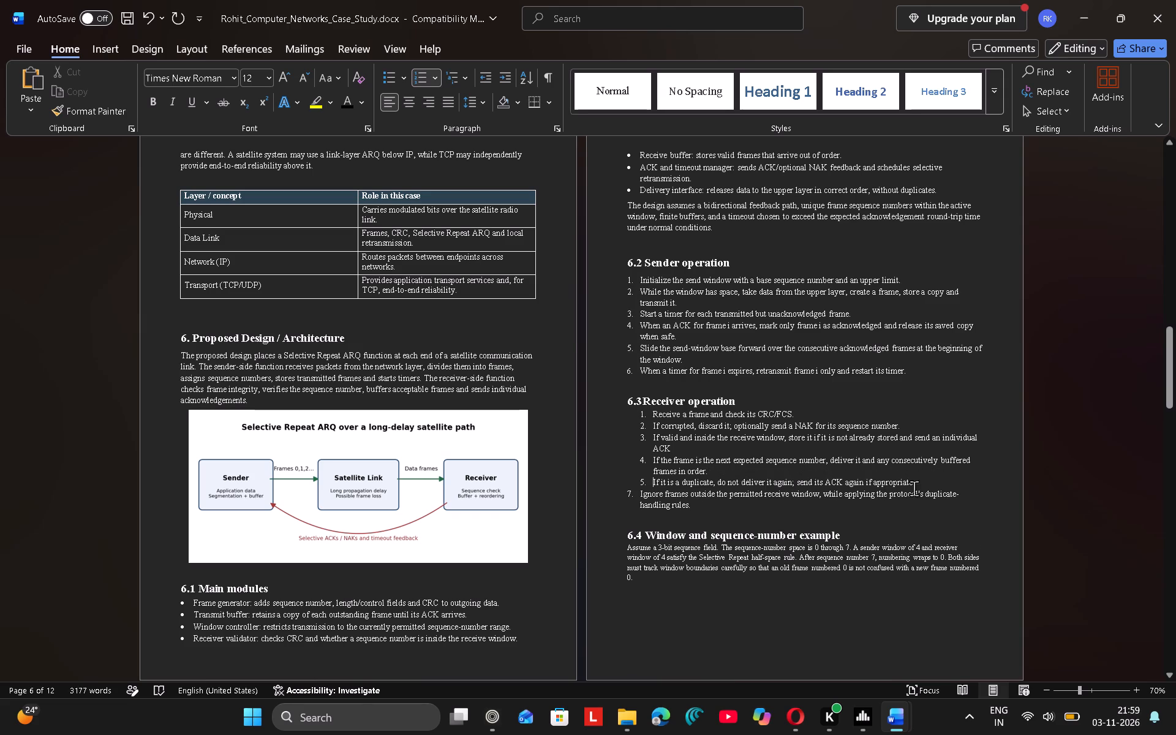
{"action": "left_click", "coordinate": [919, 485]}
{"action": "key", "text": "Delete"}
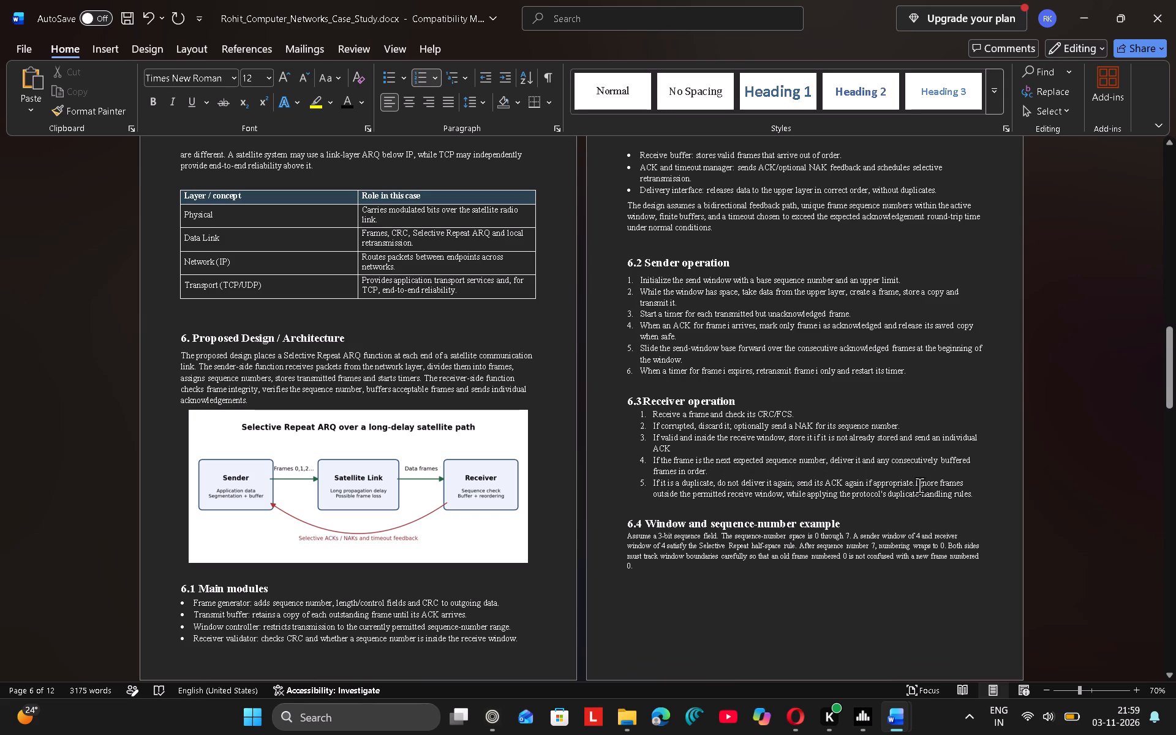
{"action": "key", "text": "Return"}
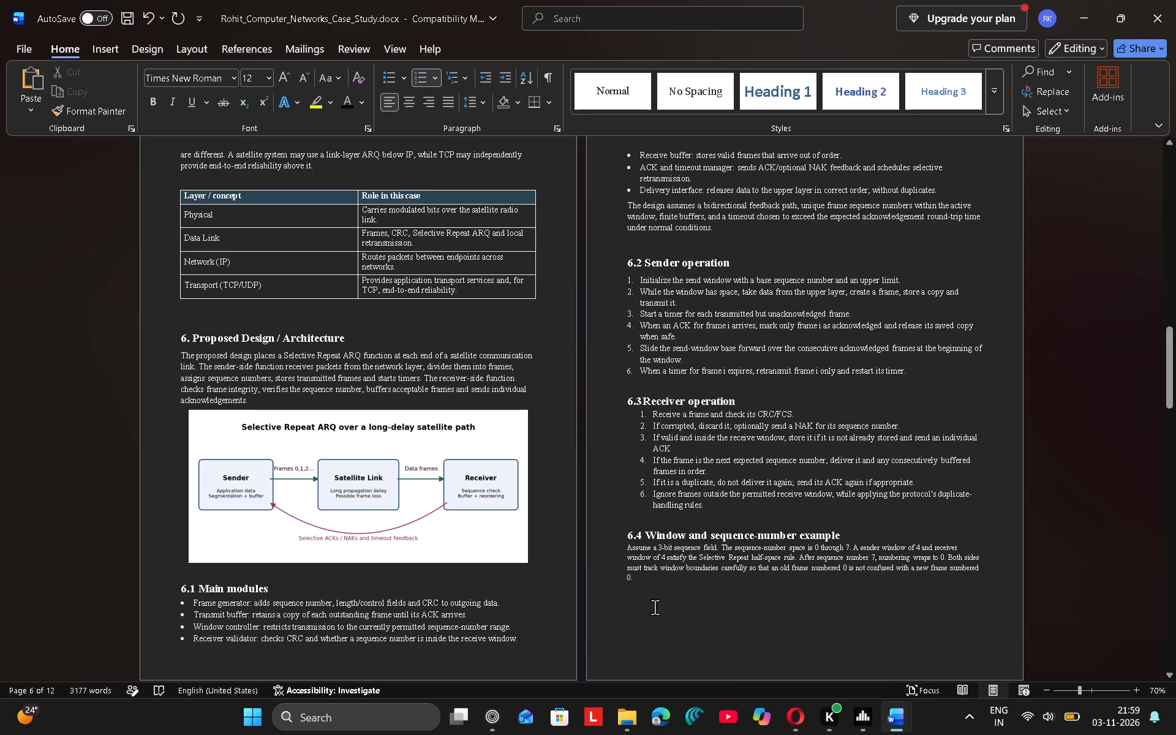
Set the paragraph under "6.4 Window and sequence-number example" to font size 12.
{"action": "left_click_drag", "start_coordinate": [653, 592], "coordinate": [622, 549]}
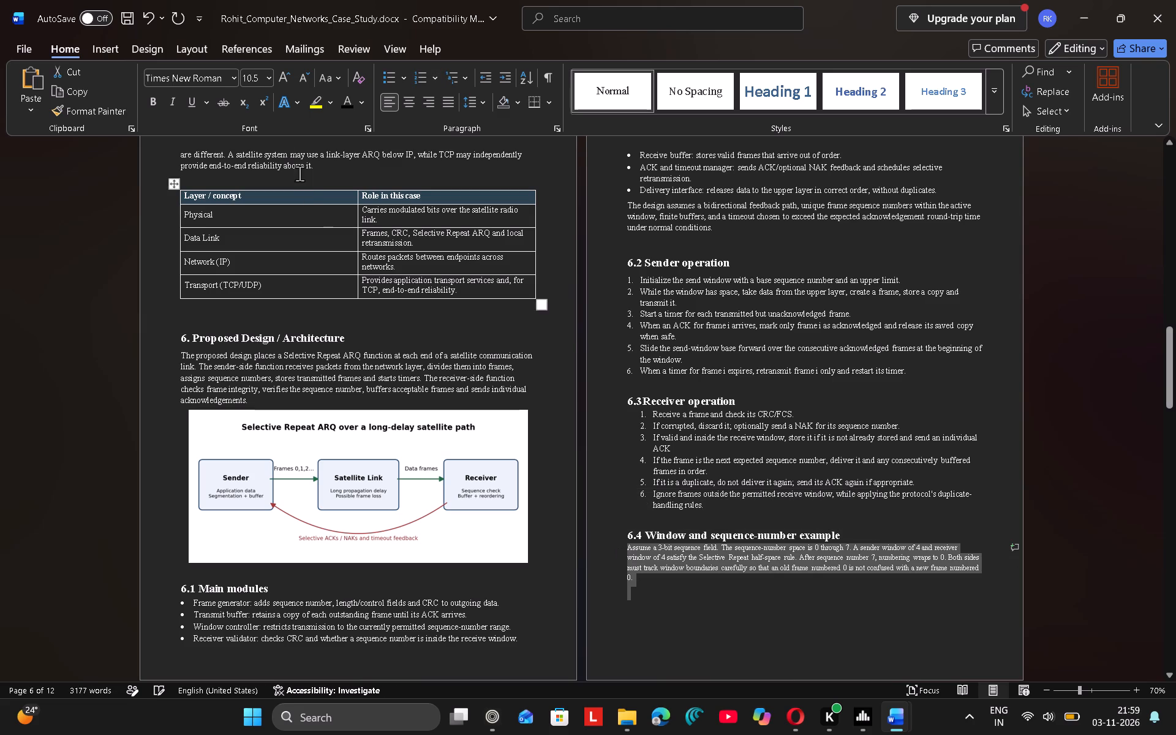
{"action": "left_click", "coordinate": [254, 72]}
{"action": "type", "text": "12"}
{"action": "key", "text": "Return"}
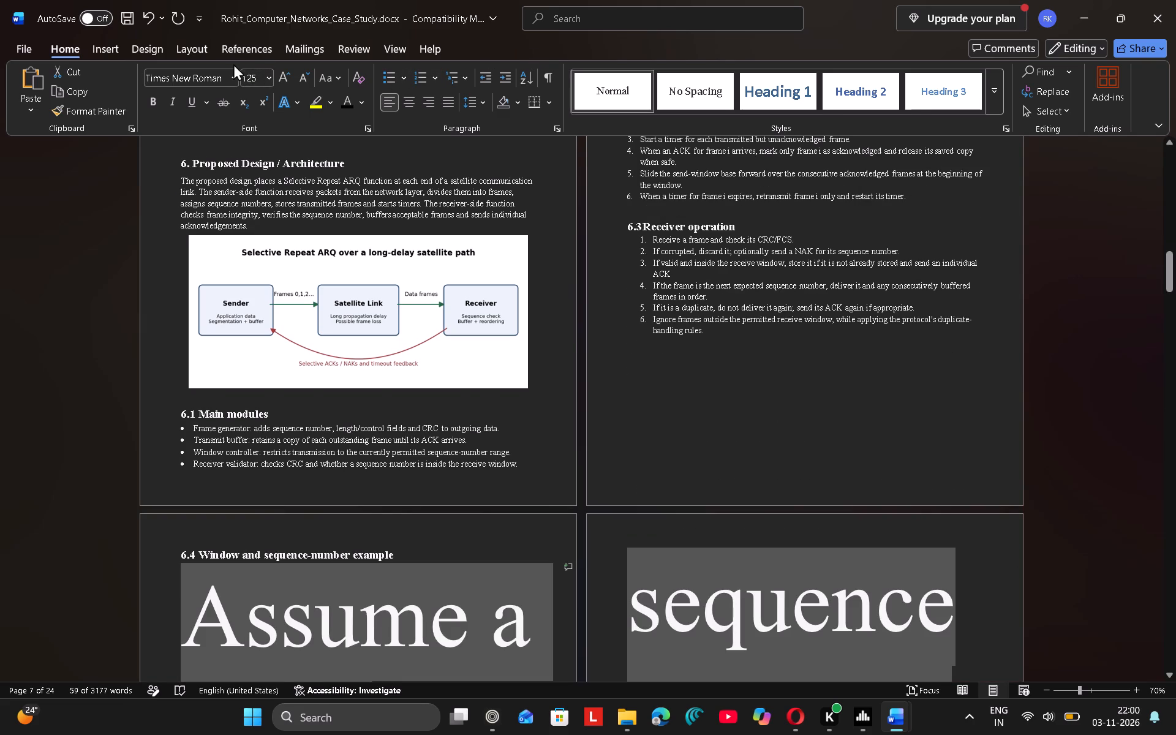
{"action": "left_click", "coordinate": [254, 78]}
{"action": "type", "text": "12"}
{"action": "key", "text": "Return"}
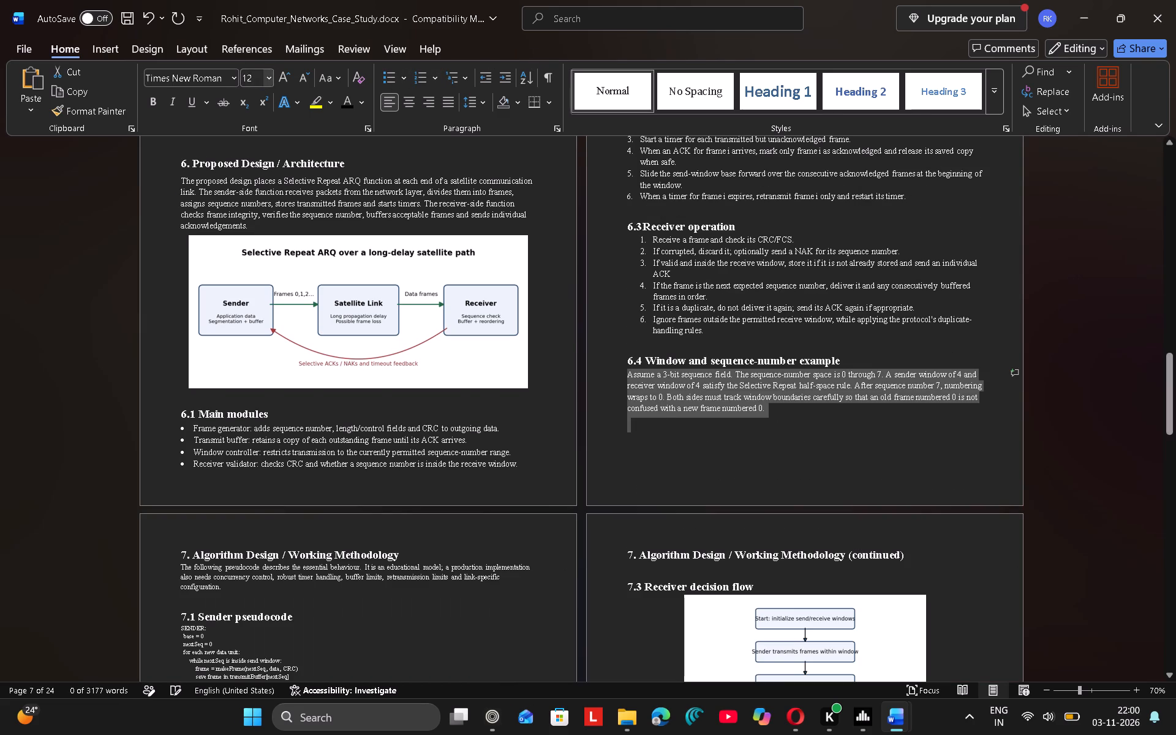
{"action": "left_click", "coordinate": [658, 401]}
Set the introductory paragraph under "7. Algorithm Design / Working Methodology" to font size 12.
{"action": "scroll", "coordinate": [658, 401], "scroll_direction": "down", "scroll_amount": 1}
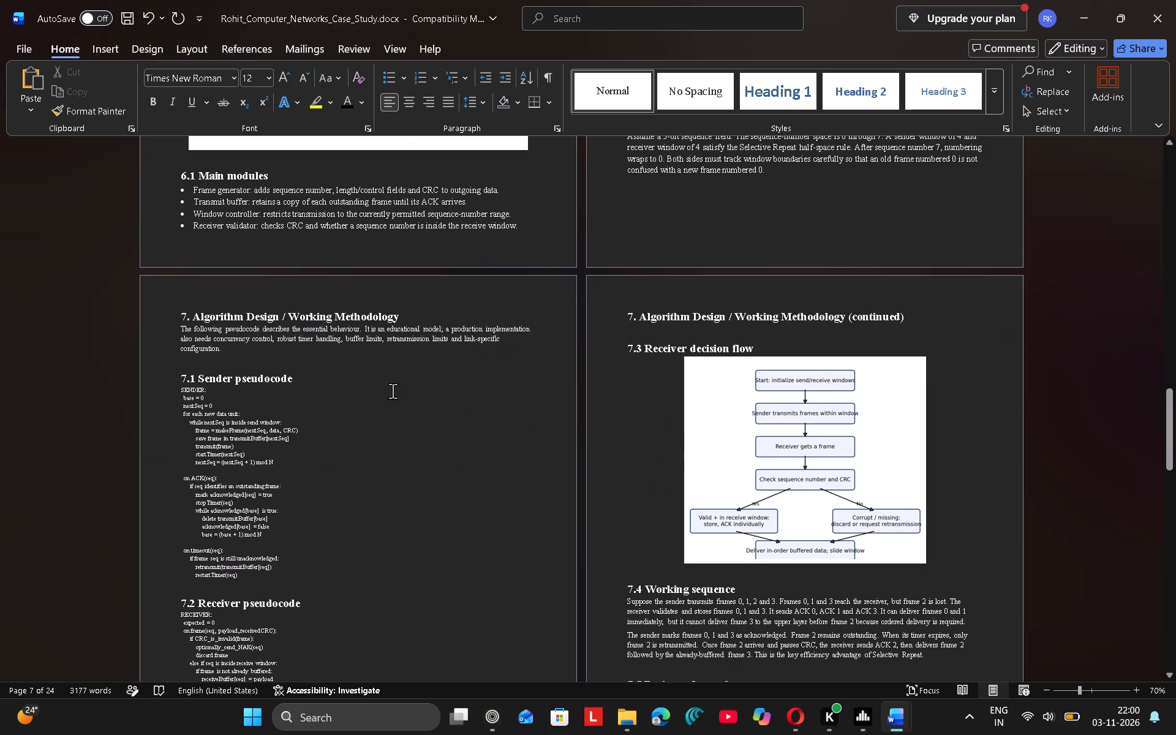
{"action": "left_click", "coordinate": [182, 323]}
{"action": "left_click_drag", "start_coordinate": [182, 323], "coordinate": [279, 343]}
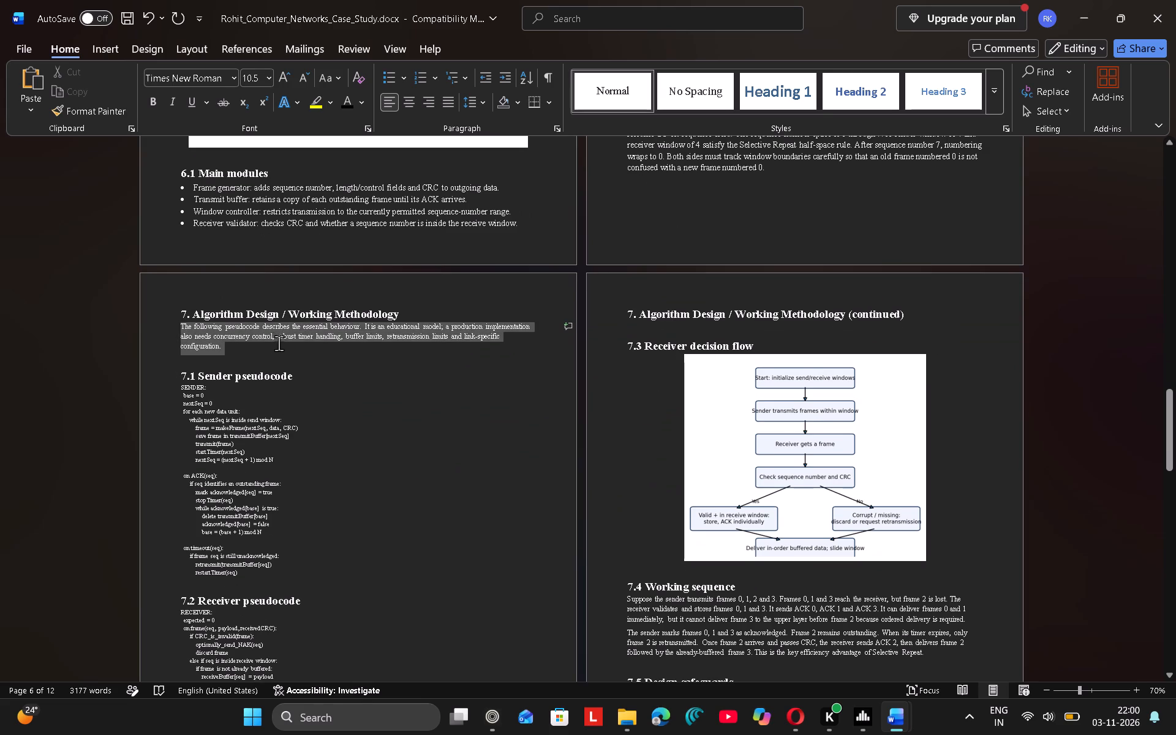
{"action": "left_click_drag", "start_coordinate": [279, 343], "coordinate": [279, 347]}
{"action": "left_click", "coordinate": [257, 76]}
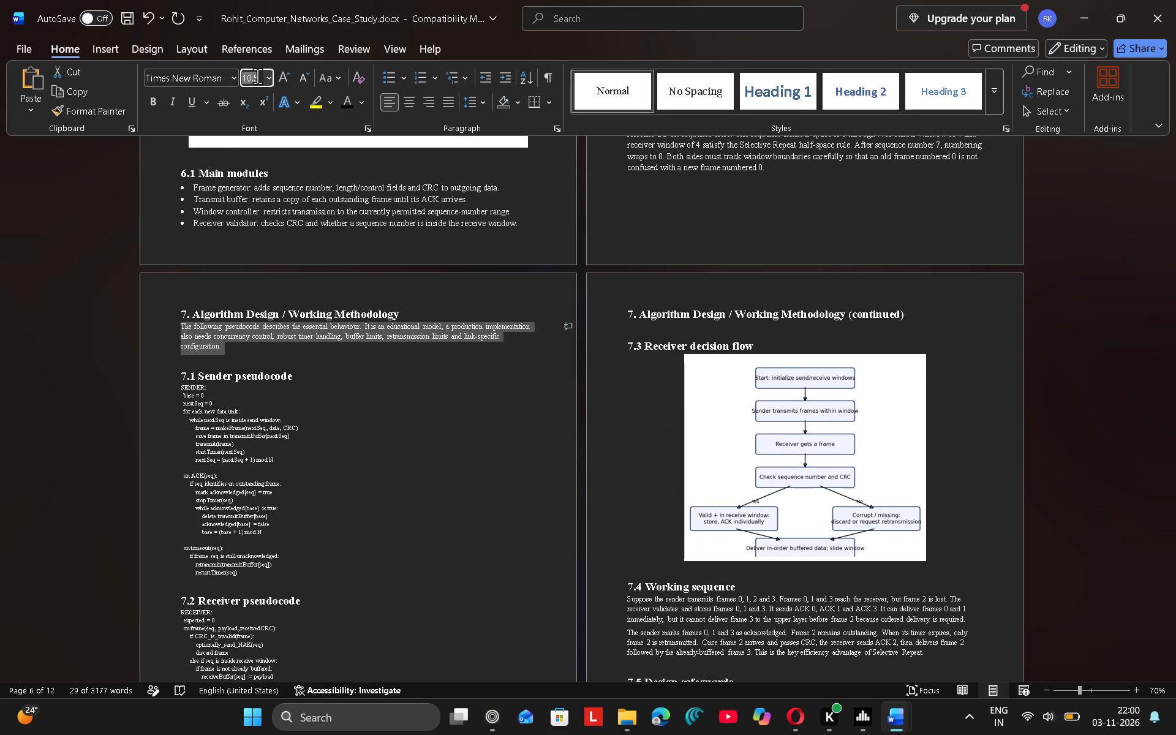
{"action": "type", "text": "12"}
{"action": "key", "text": "Return"}
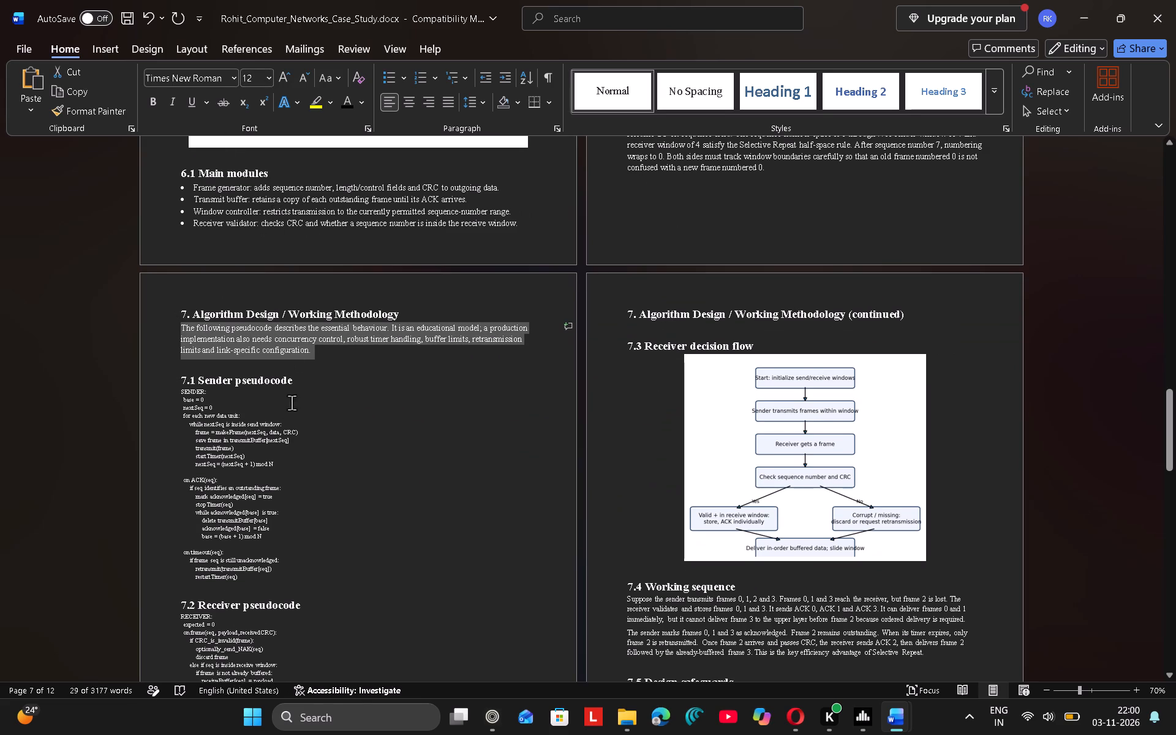
Set the whole code block under "7.1 Sender pseudocode" to font size 12.
{"action": "left_click", "coordinate": [268, 592]}
{"action": "left_click_drag", "start_coordinate": [268, 592], "coordinate": [205, 505]}
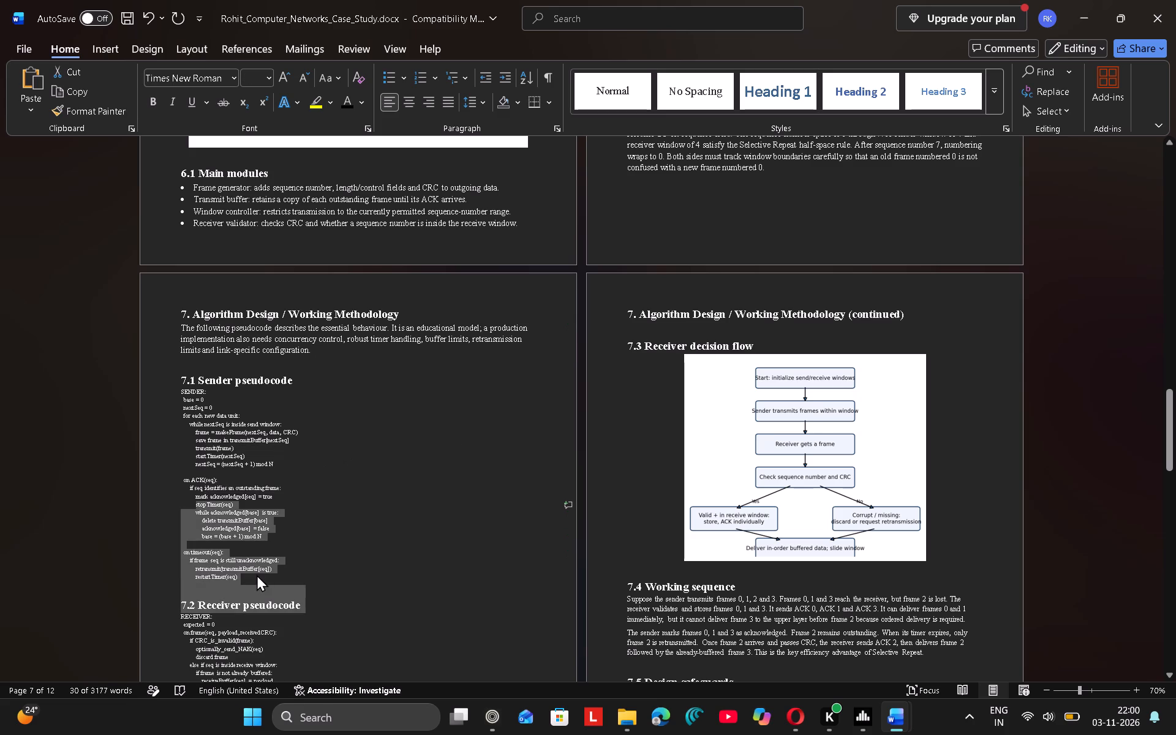
{"action": "left_click", "coordinate": [257, 575]}
{"action": "left_click_drag", "start_coordinate": [257, 575], "coordinate": [171, 389]}
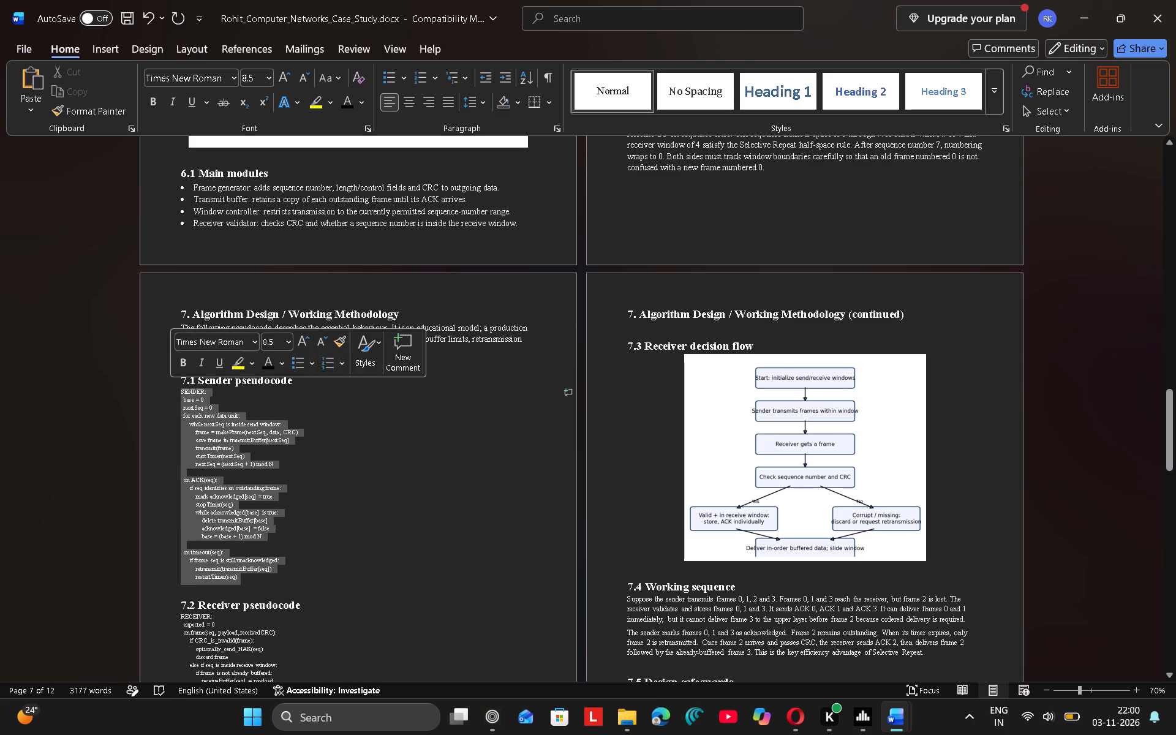
{"action": "left_click", "coordinate": [251, 72]}
{"action": "type", "text": "12"}
{"action": "key", "text": "Return"}
{"action": "left_click", "coordinate": [427, 448]}
Set the code block under "7.2 Receiver pseudocode" and its closing note about N to font size 12.
{"action": "scroll", "coordinate": [427, 448], "scroll_direction": "down", "scroll_amount": 1}
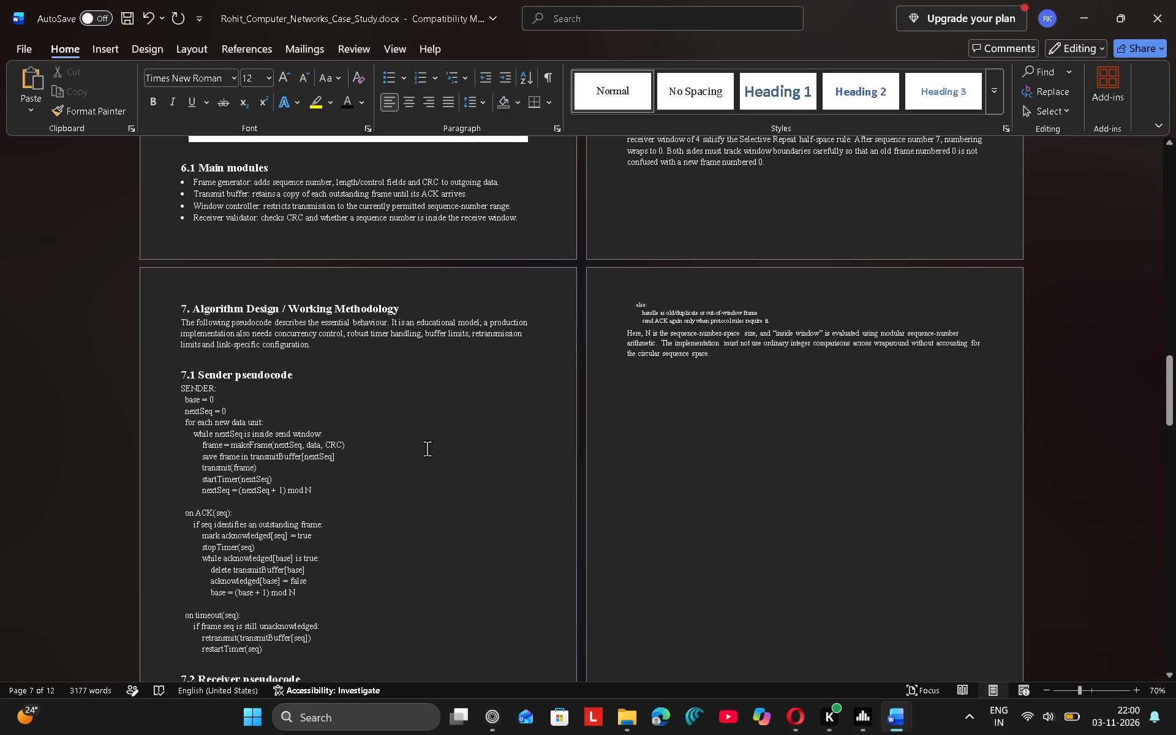
{"action": "scroll", "coordinate": [427, 448], "scroll_direction": "down", "scroll_amount": 1}
{"action": "left_click_drag", "start_coordinate": [172, 376], "coordinate": [782, 110]}
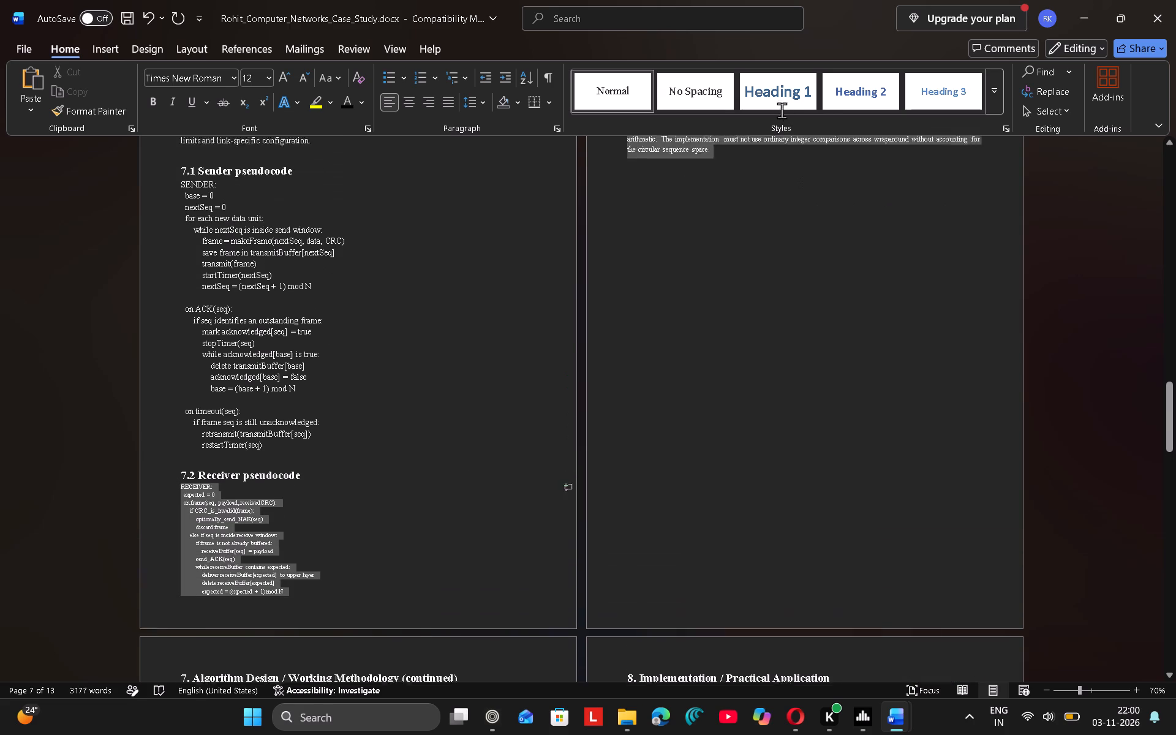
{"action": "left_click_drag", "start_coordinate": [782, 110], "coordinate": [780, 533]}
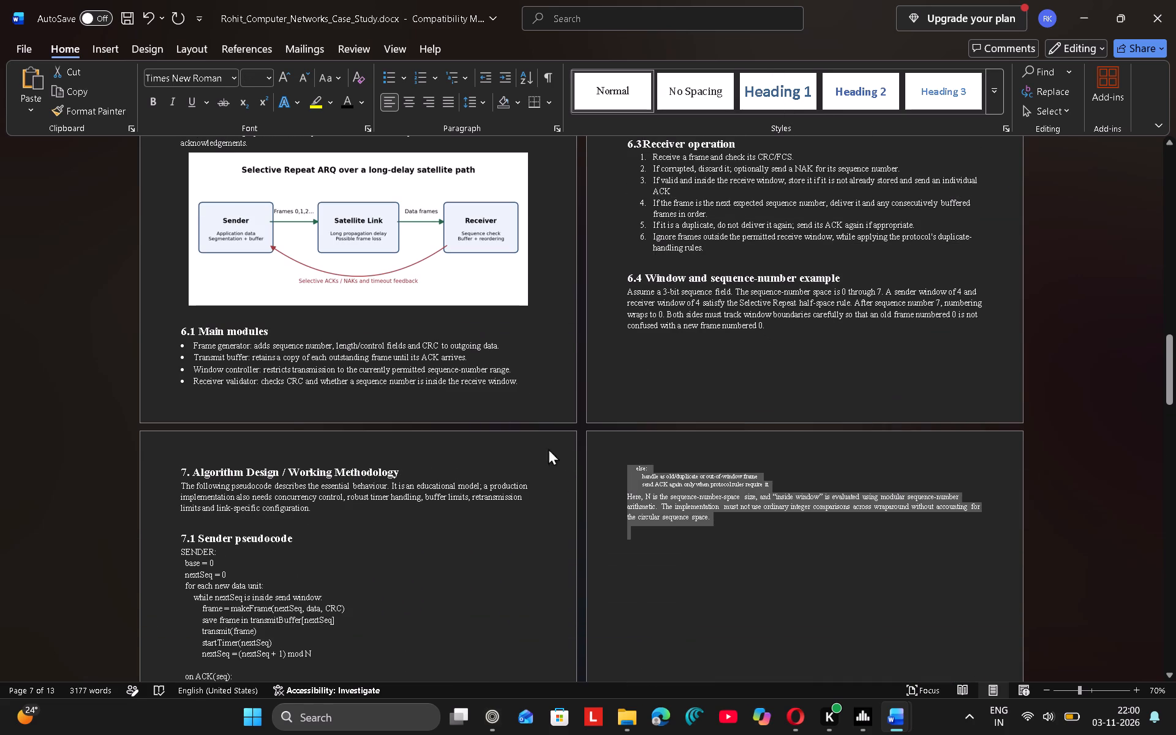
{"action": "left_click", "coordinate": [257, 80]}
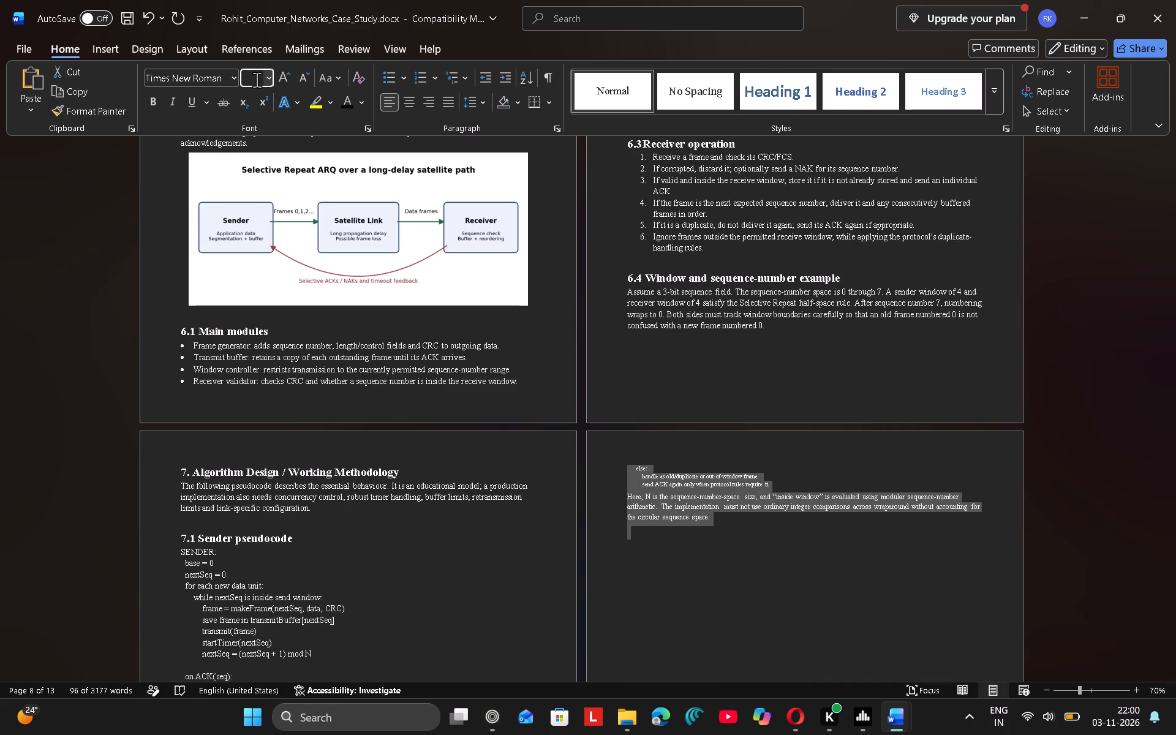
{"action": "type", "text": "12"}
{"action": "key", "text": "Return"}
Delete the repeated heading "7. Algorithm Design / Working Methodology (continued)" above section 7.3.
{"action": "scroll", "coordinate": [568, 499], "scroll_direction": "down", "scroll_amount": 1}
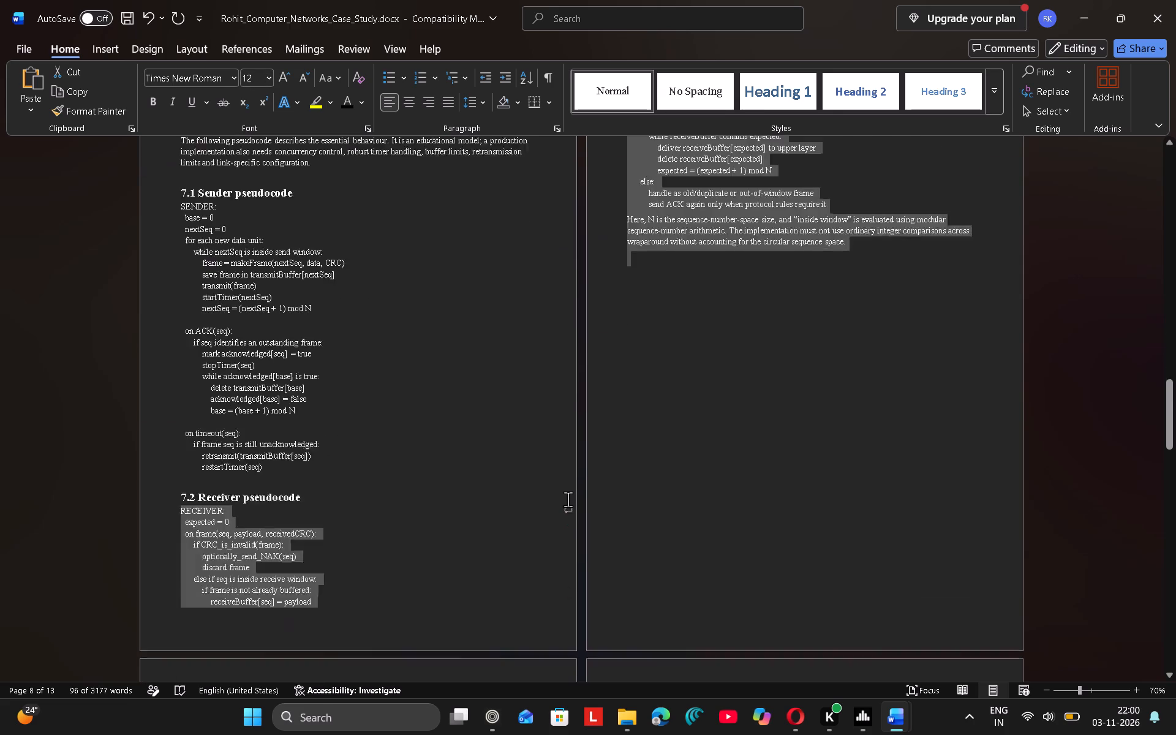
{"action": "scroll", "coordinate": [568, 499], "scroll_direction": "down", "scroll_amount": 1}
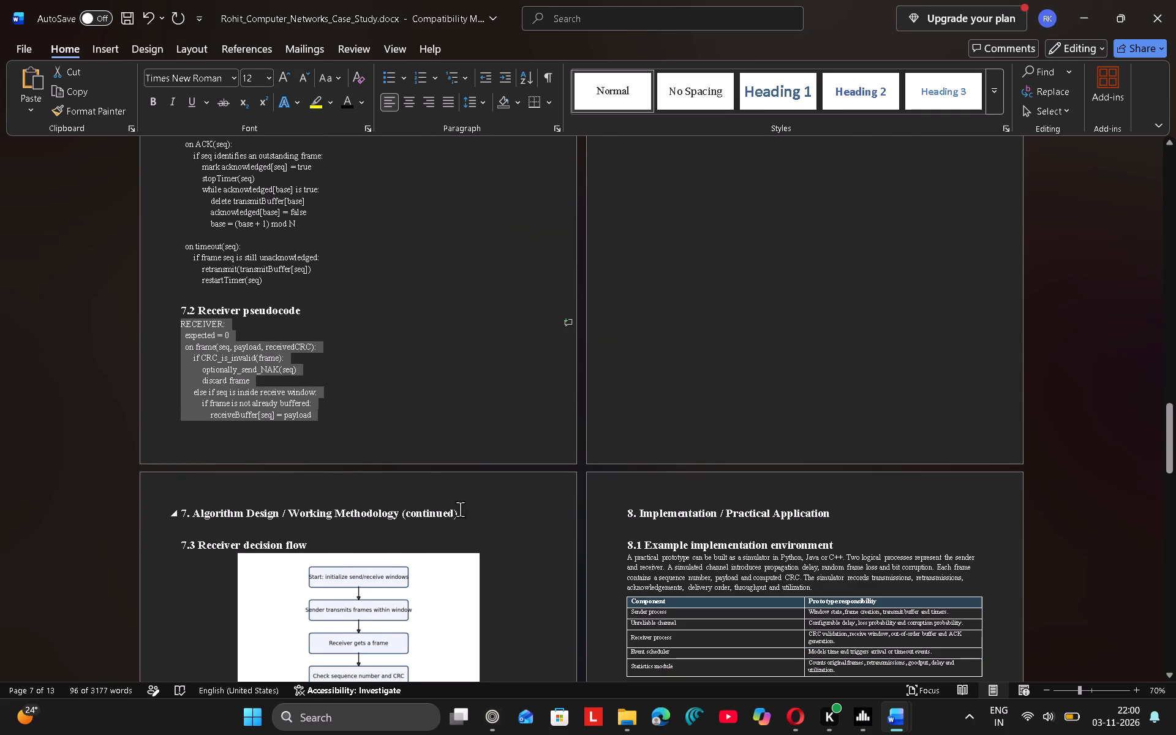
{"action": "left_click", "coordinate": [482, 513]}
{"action": "left_click_drag", "start_coordinate": [482, 513], "coordinate": [190, 480]}
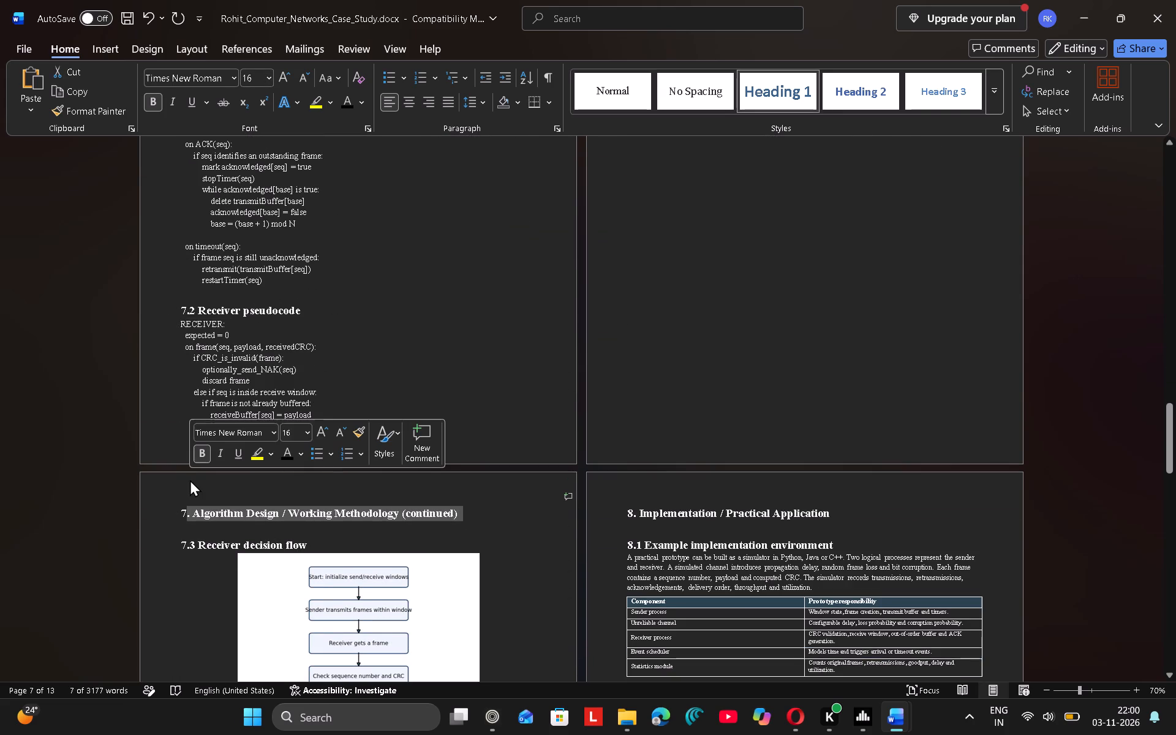
{"action": "key", "text": "BackSpace"}
{"action": "key", "text": "BackSpace"}
{"action": "key", "text": "BackSpace"}
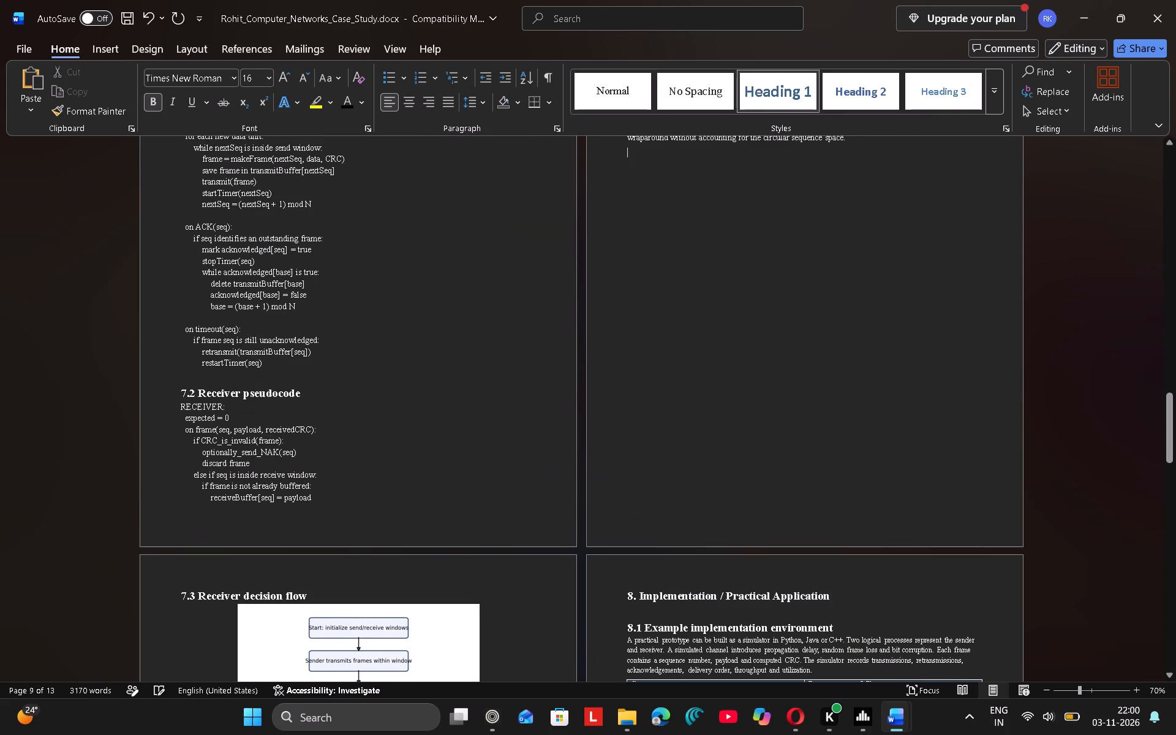
Pull "7.3 Receiver decision flow" up beneath the section 7.2 text by removing the page gap, leaving one blank line before it.
{"action": "key", "text": "Delete"}
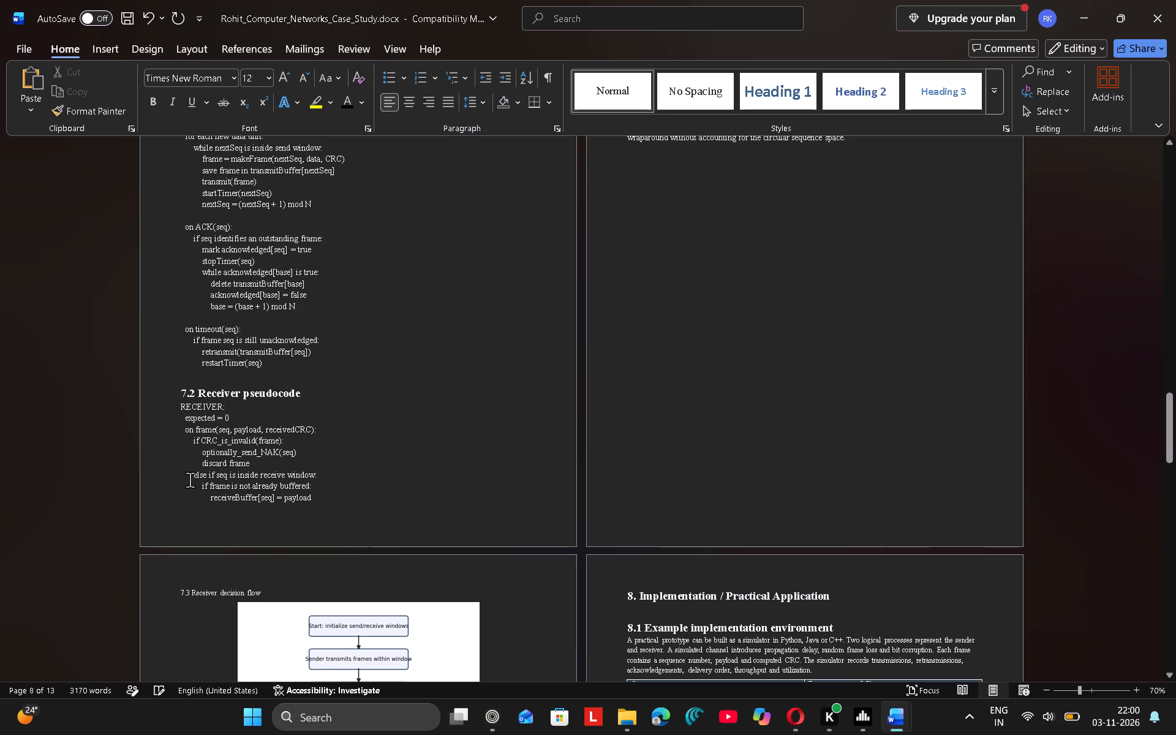
{"action": "key", "text": "BackSpace"}
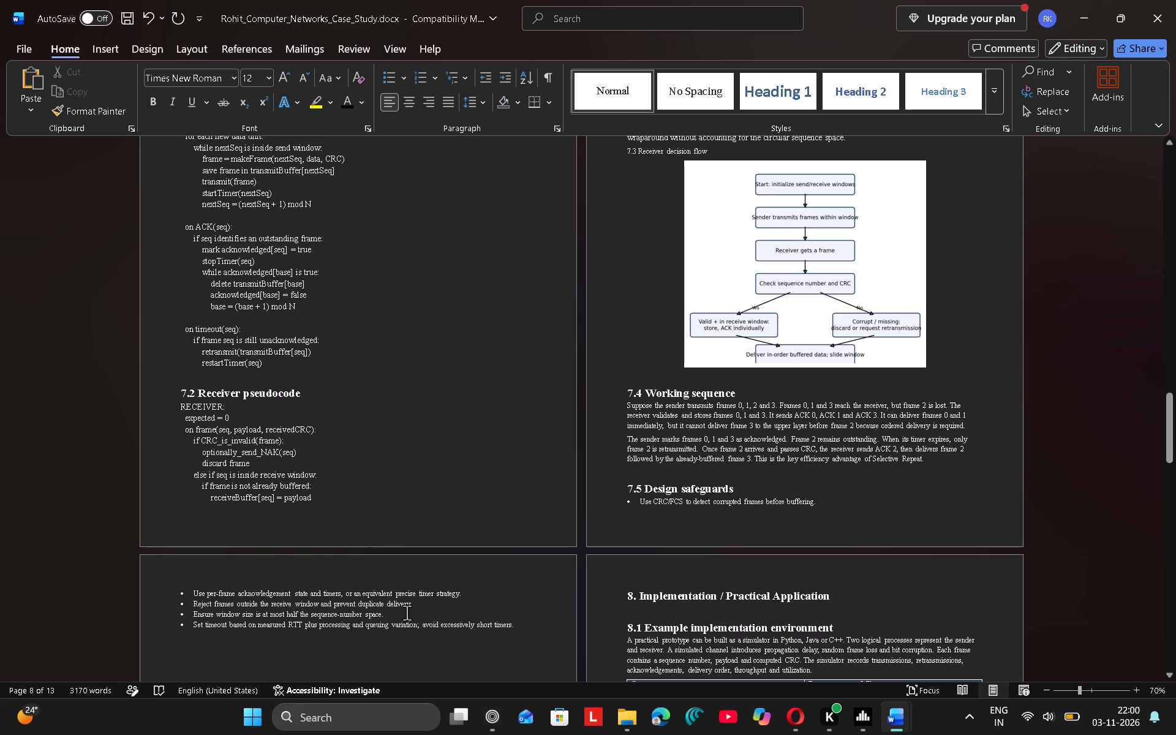
{"action": "scroll", "coordinate": [720, 438], "scroll_direction": "up", "scroll_amount": 1}
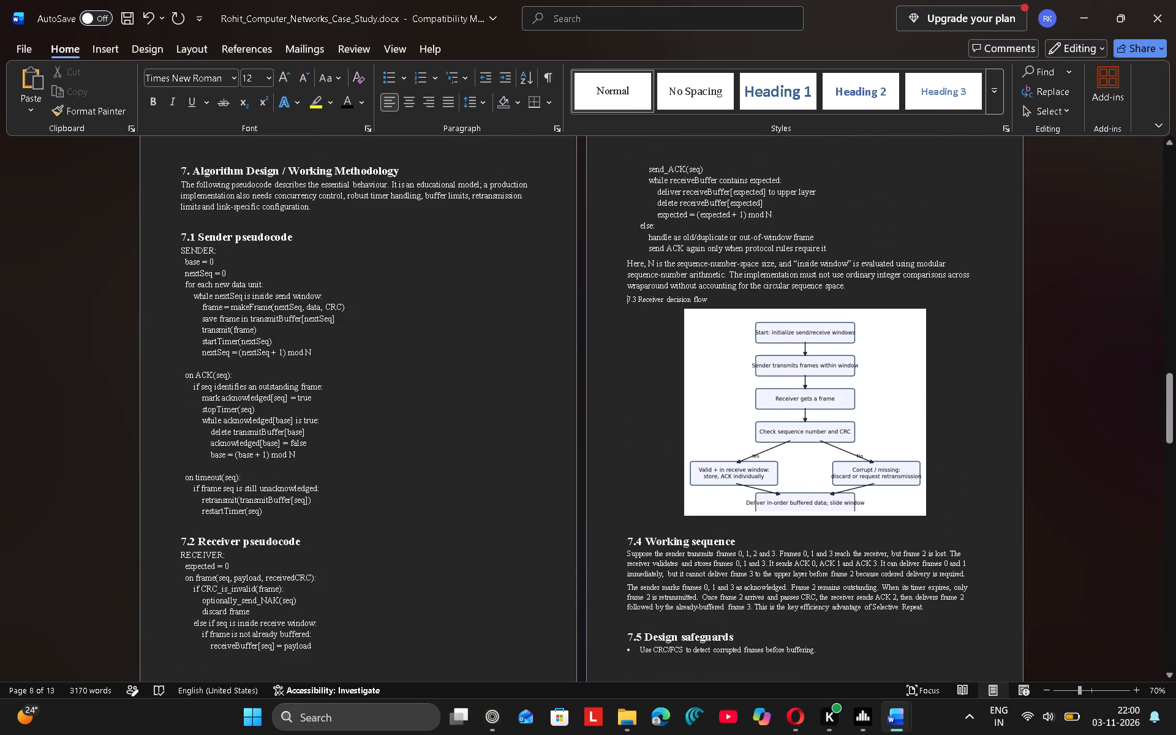
{"action": "key", "text": "Return"}
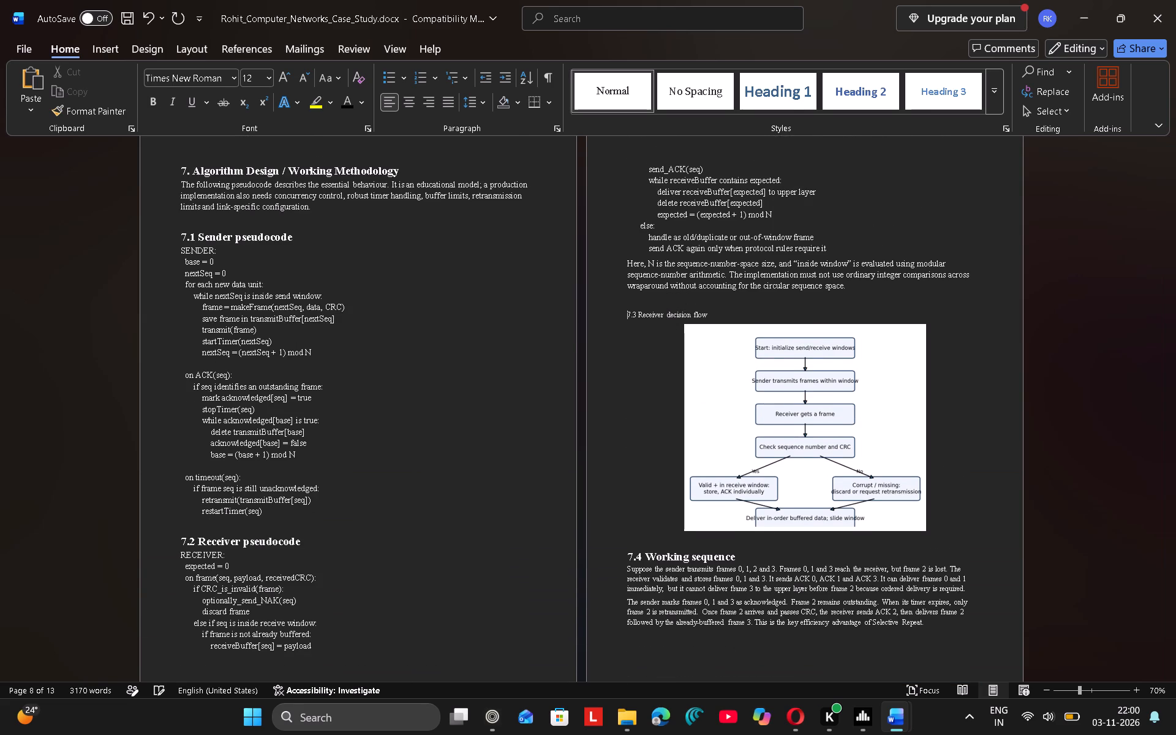
Set the heading "7.3 Receiver decision flow" to font size 16.
{"action": "left_click_drag", "start_coordinate": [726, 307], "coordinate": [739, 317]}
{"action": "left_click", "coordinate": [257, 81]}
{"action": "type", "text": "16"}
{"action": "key", "text": "Return"}
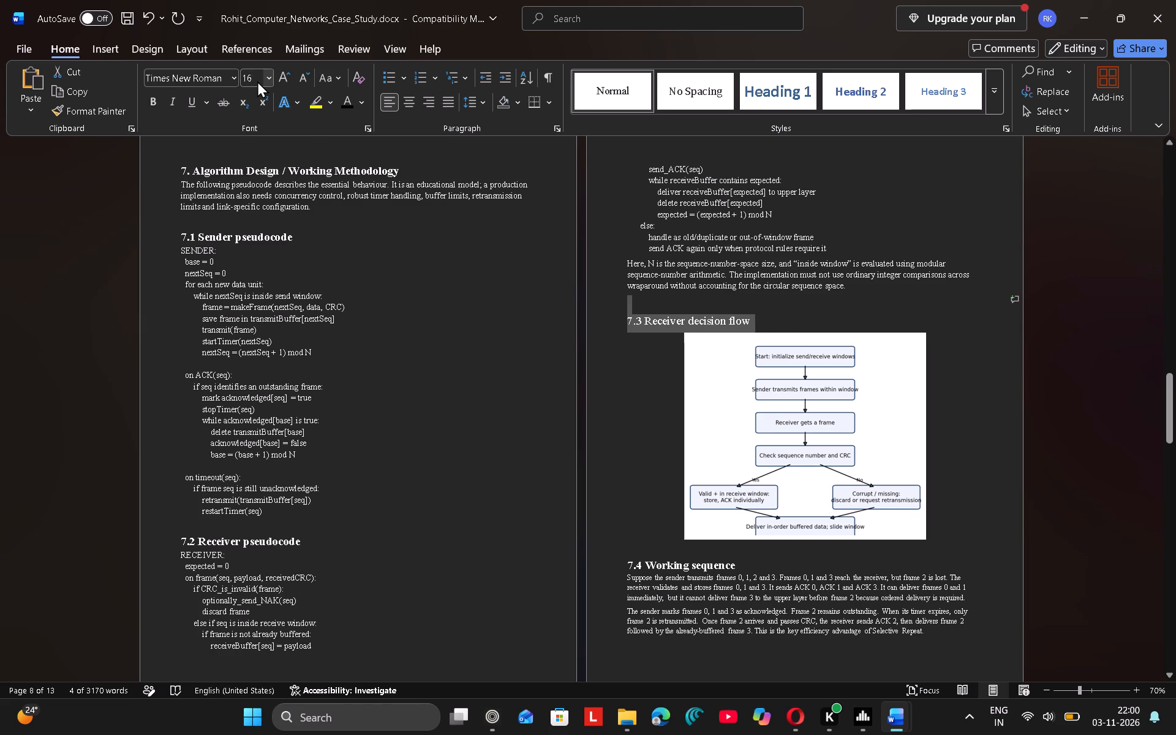
Make the heading "7.3 Receiver decision flow" bold.
{"action": "key", "text": "ctrl+b"}
Stretch the flowchart image under "7.3 Receiver decision flow" downward so it is taller at the same width.
{"action": "left_click", "coordinate": [832, 434]}
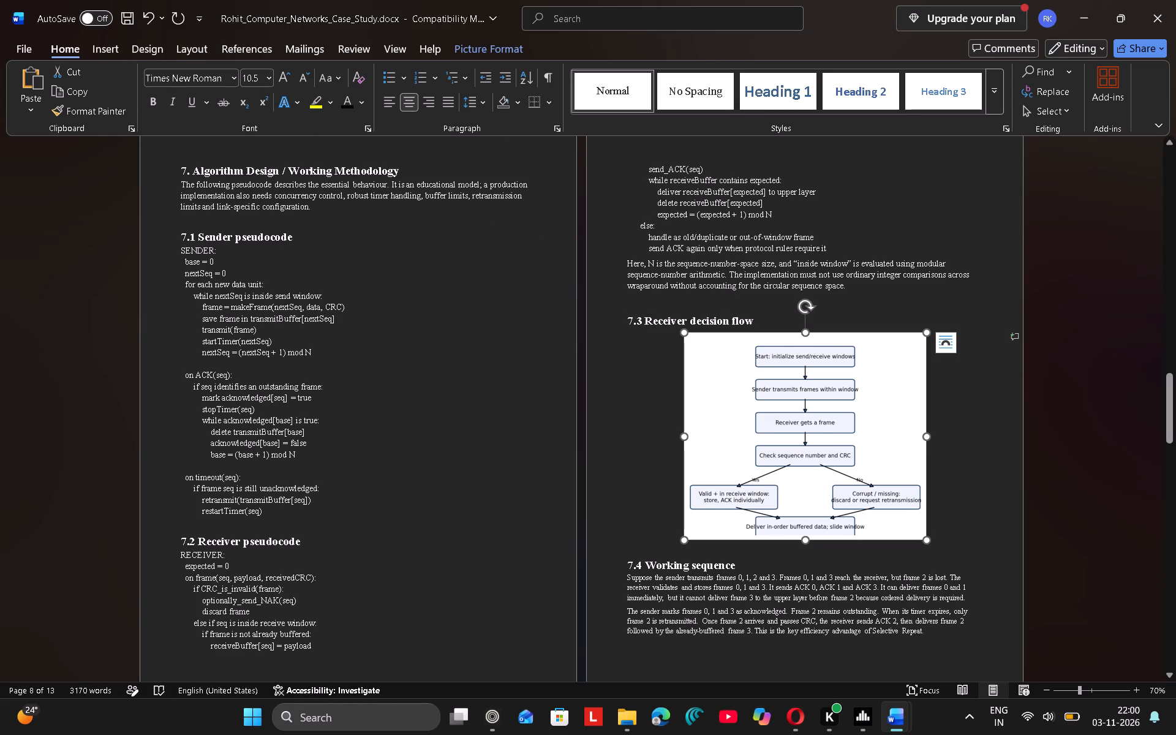
{"action": "left_click_drag", "start_coordinate": [805, 540], "coordinate": [813, 585]}
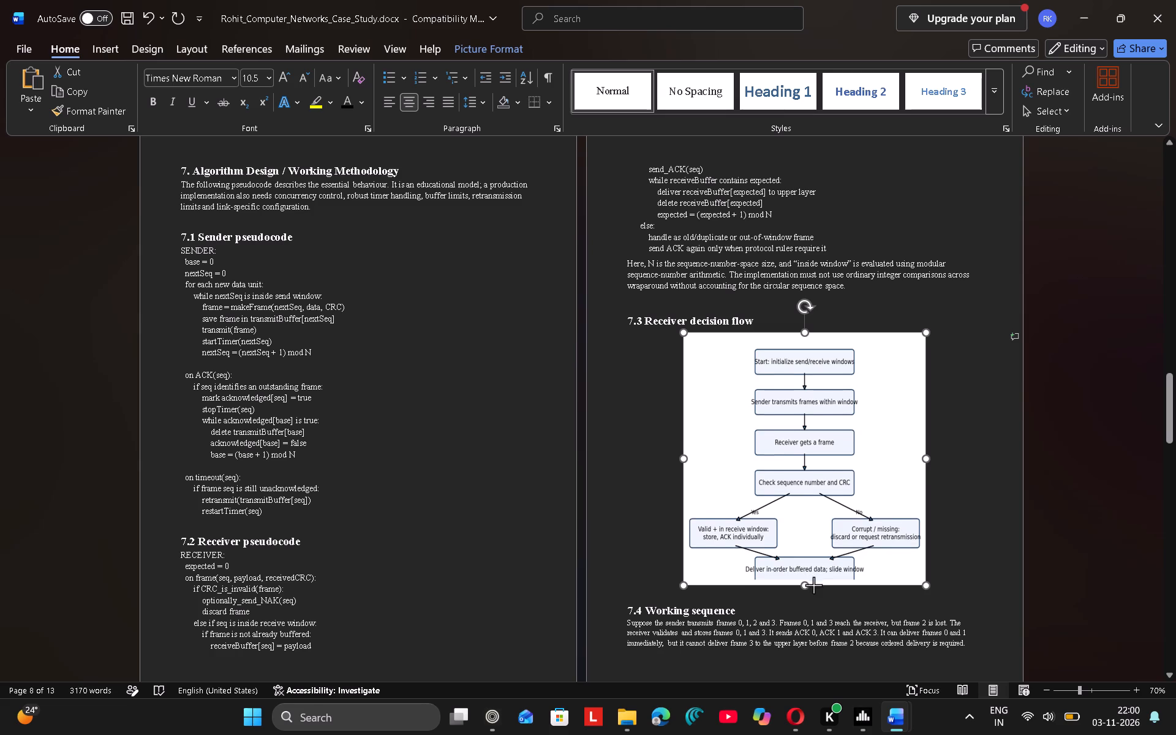
{"action": "left_click_drag", "start_coordinate": [813, 585], "coordinate": [811, 592]}
{"action": "left_click", "coordinate": [865, 676]}
Set both paragraphs under "7.4 Working sequence" to font size 12.
{"action": "left_click_drag", "start_coordinate": [974, 658], "coordinate": [930, 655]}
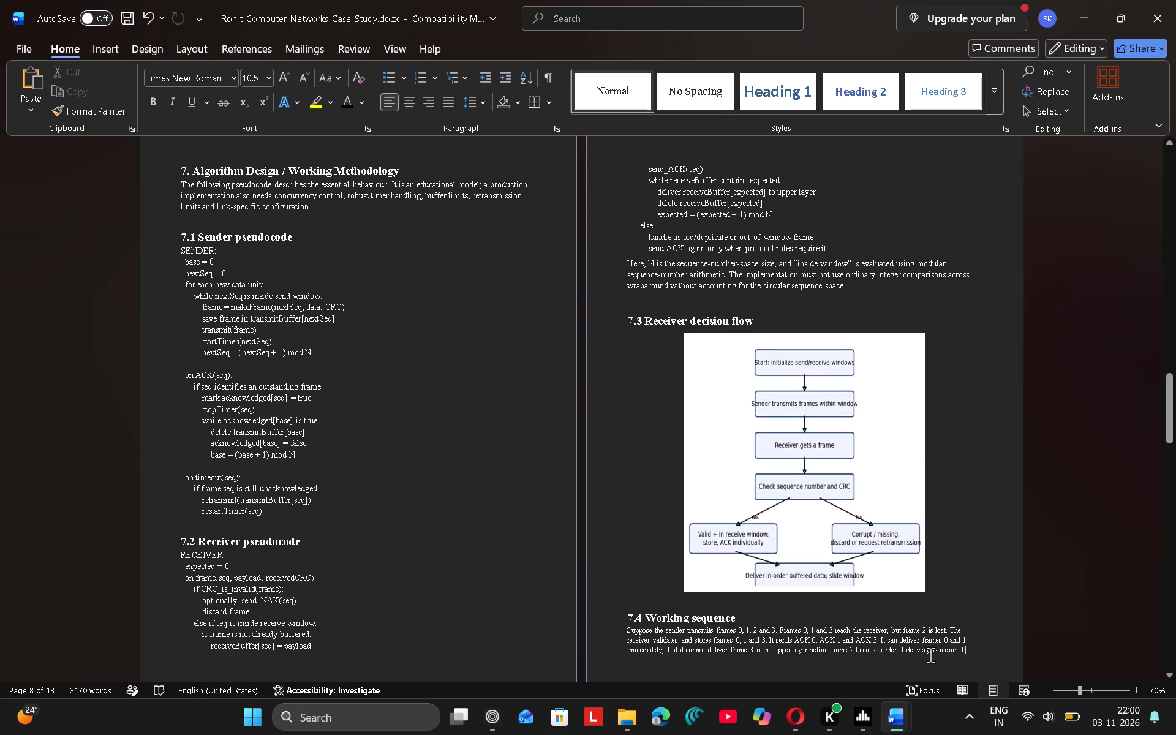
{"action": "left_click_drag", "start_coordinate": [930, 655], "coordinate": [628, 634]}
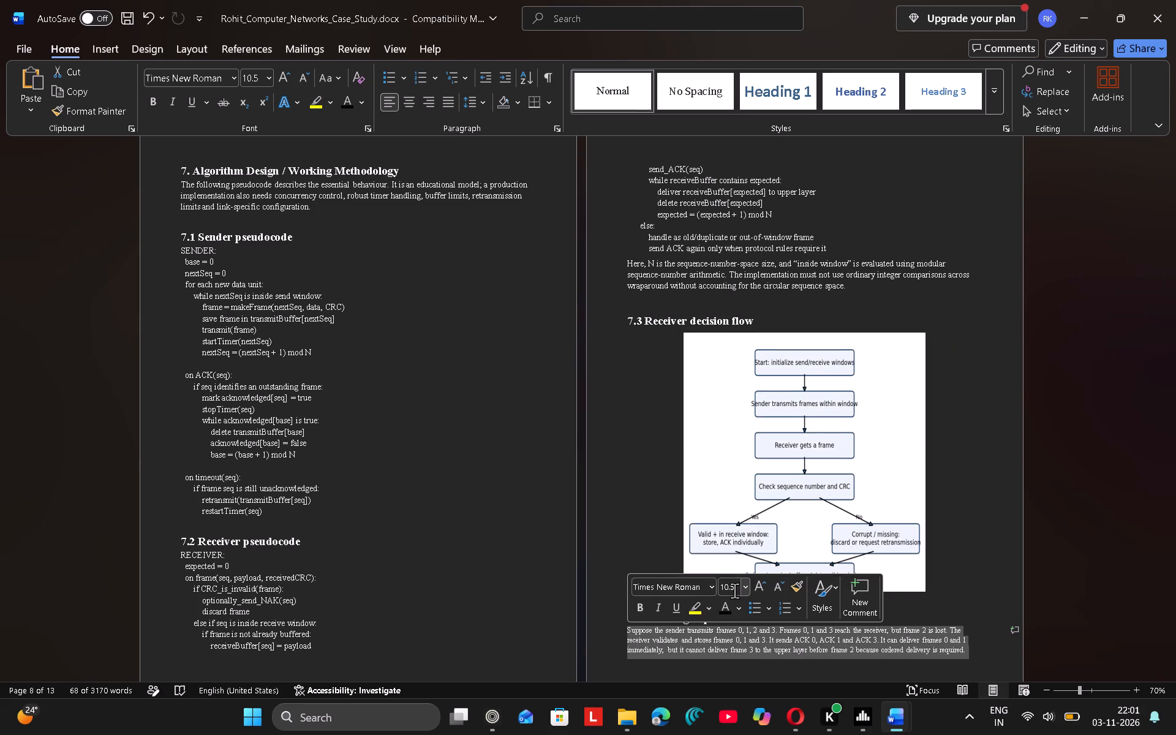
{"action": "left_click", "coordinate": [731, 590]}
{"action": "type", "text": "12"}
{"action": "key", "text": "Return"}
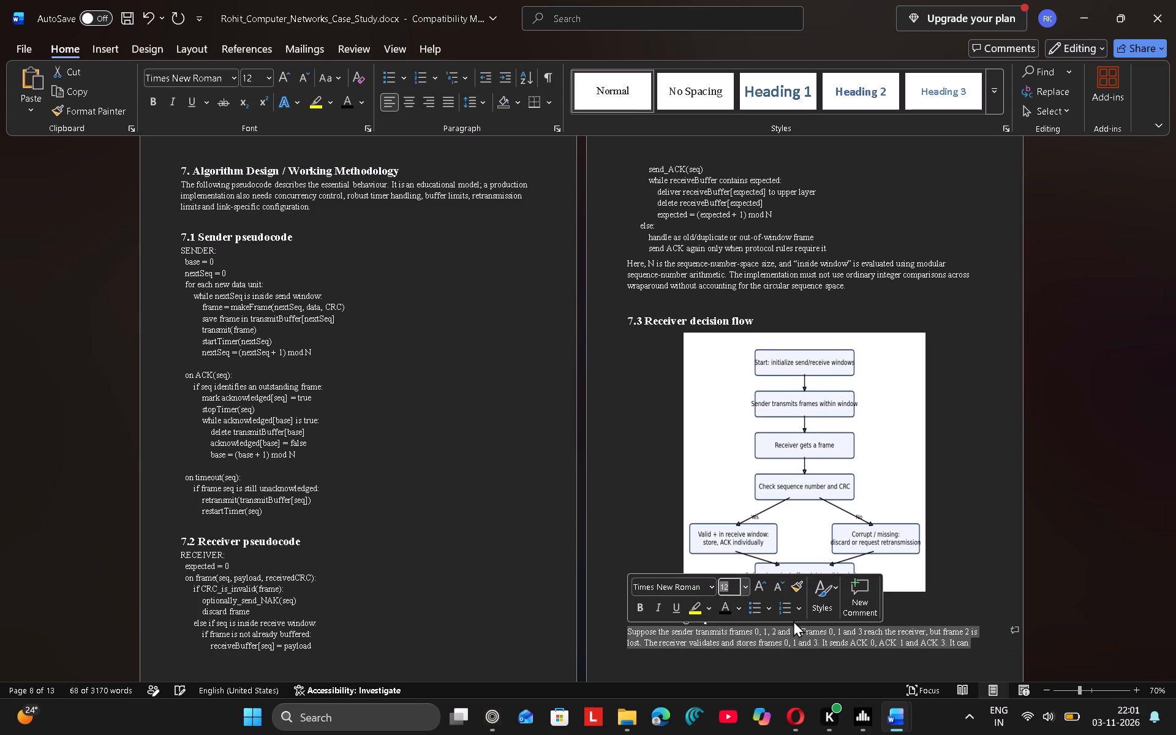
{"action": "left_click", "coordinate": [986, 645]}
{"action": "scroll", "coordinate": [986, 645], "scroll_direction": "down", "scroll_amount": 2}
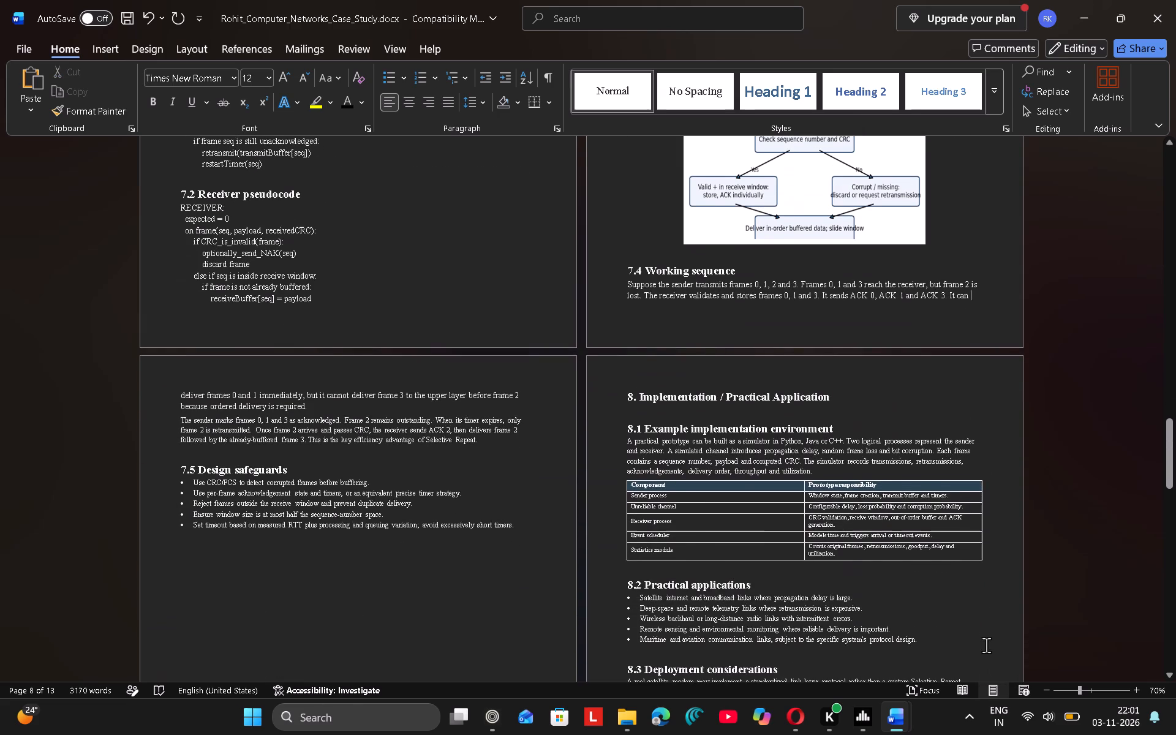
{"action": "left_click", "coordinate": [316, 402]}
{"action": "left_click_drag", "start_coordinate": [319, 404], "coordinate": [472, 445]}
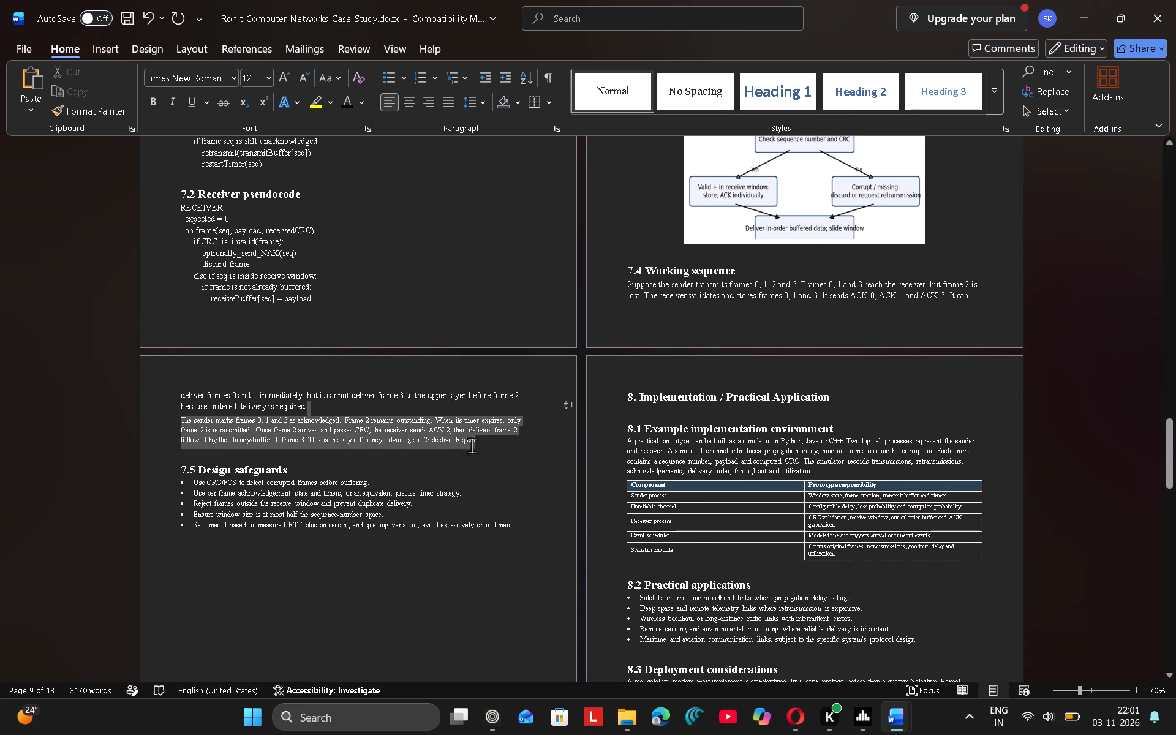
{"action": "left_click_drag", "start_coordinate": [472, 445], "coordinate": [498, 448]}
{"action": "left_click", "coordinate": [247, 78]}
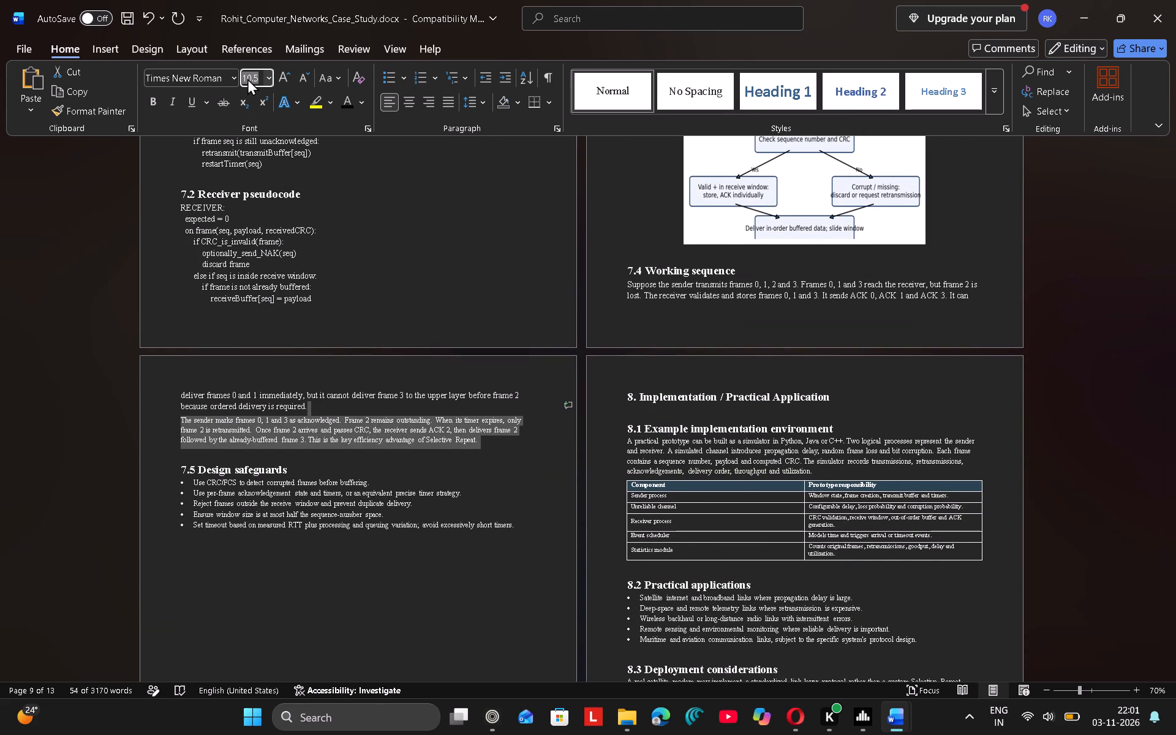
{"action": "type", "text": "12"}
{"action": "key", "text": "Return"}
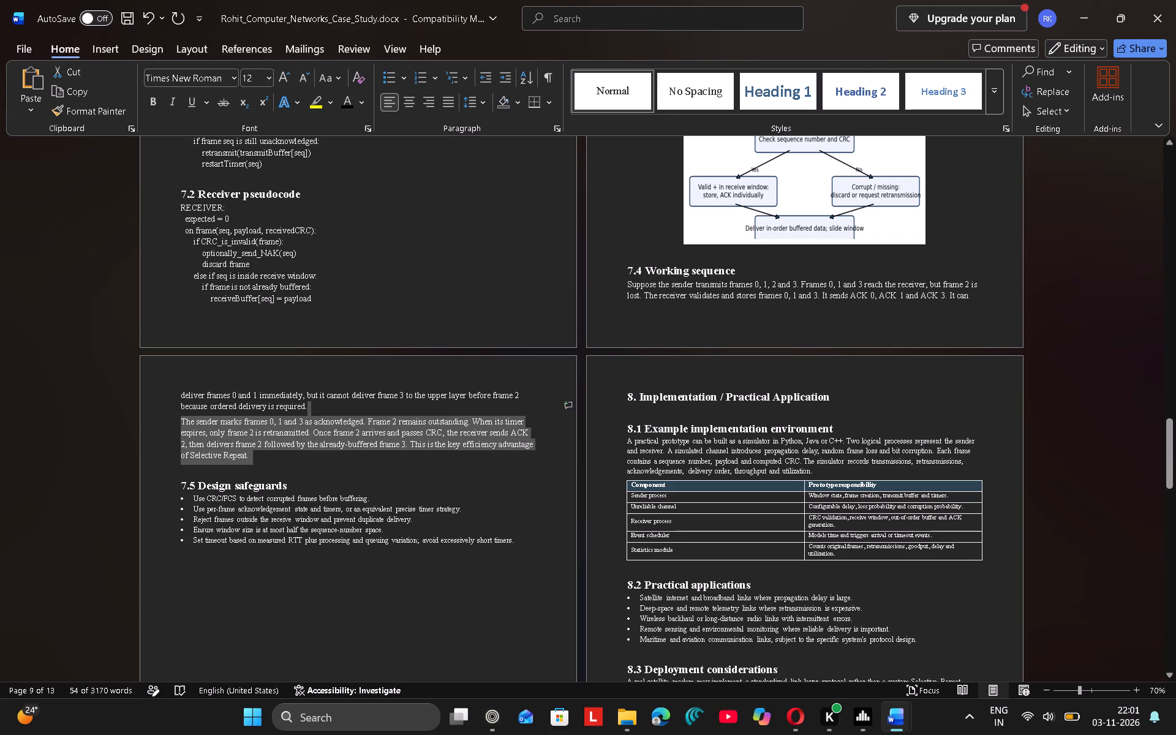
Set the bullet list under "7.5 Design safeguards" to font size 12.
{"action": "left_click", "coordinate": [345, 552]}
{"action": "left_click_drag", "start_coordinate": [455, 581], "coordinate": [185, 484]}
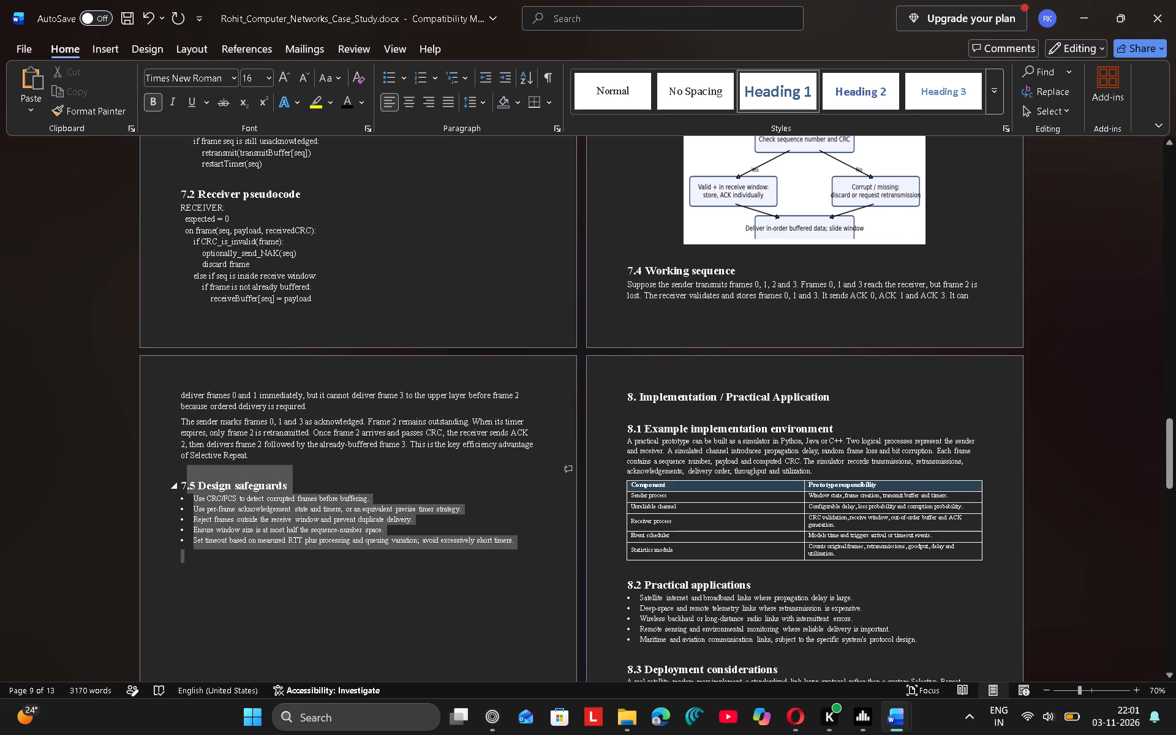
{"action": "left_click_drag", "start_coordinate": [185, 484], "coordinate": [184, 499]}
{"action": "left_click", "coordinate": [254, 77]}
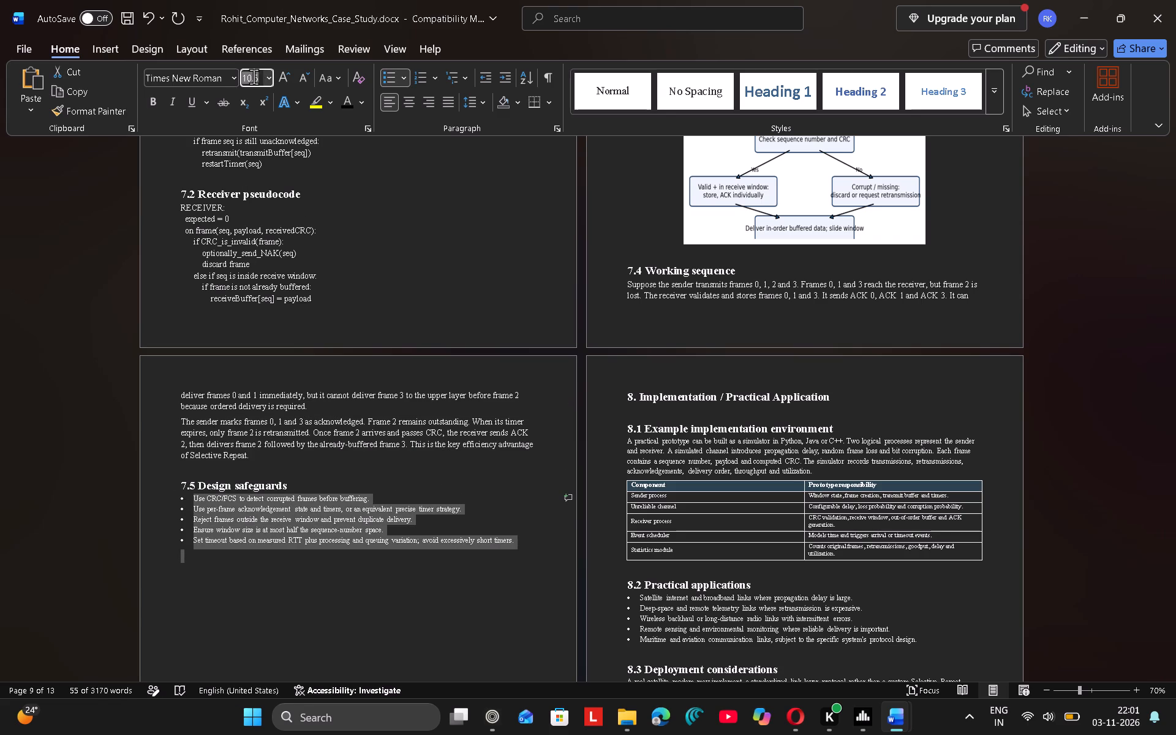
{"action": "type", "text": "12"}
{"action": "key", "text": "Return"}
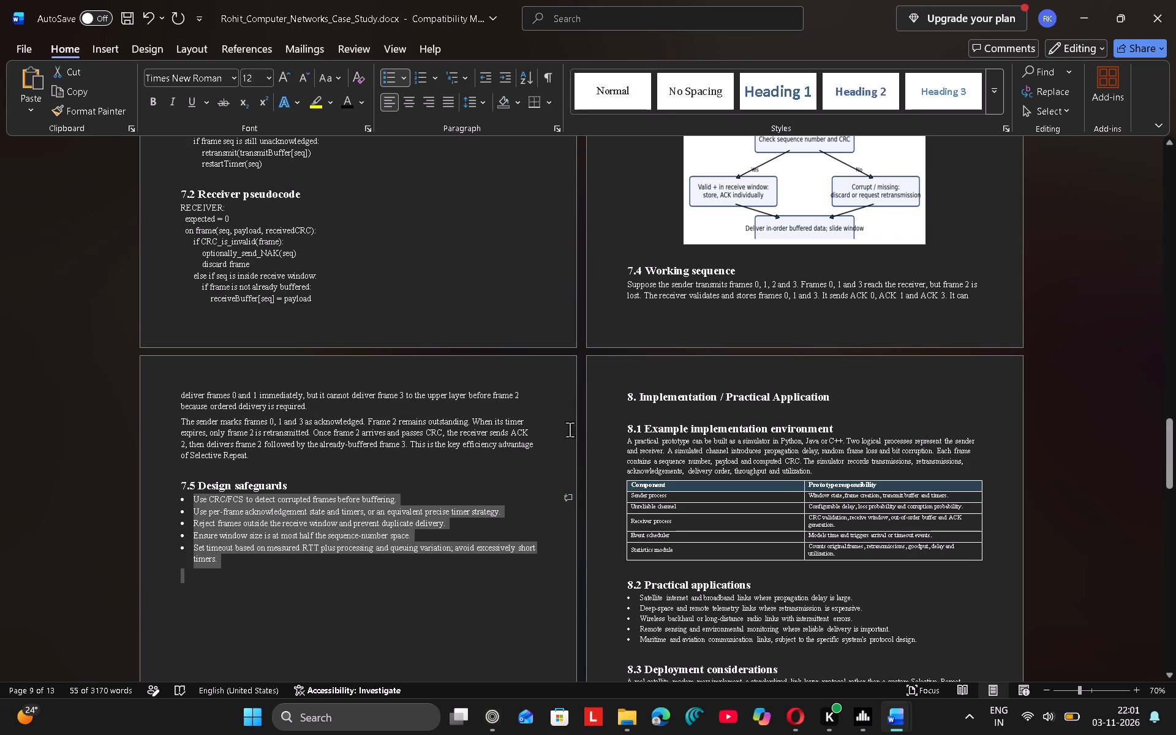
Pull "8. Implementation / Practical Application" up beneath the section 7.5 bullets by removing the page gap, leaving one blank line before it.
{"action": "left_click", "coordinate": [652, 389]}
{"action": "left_click", "coordinate": [630, 393]}
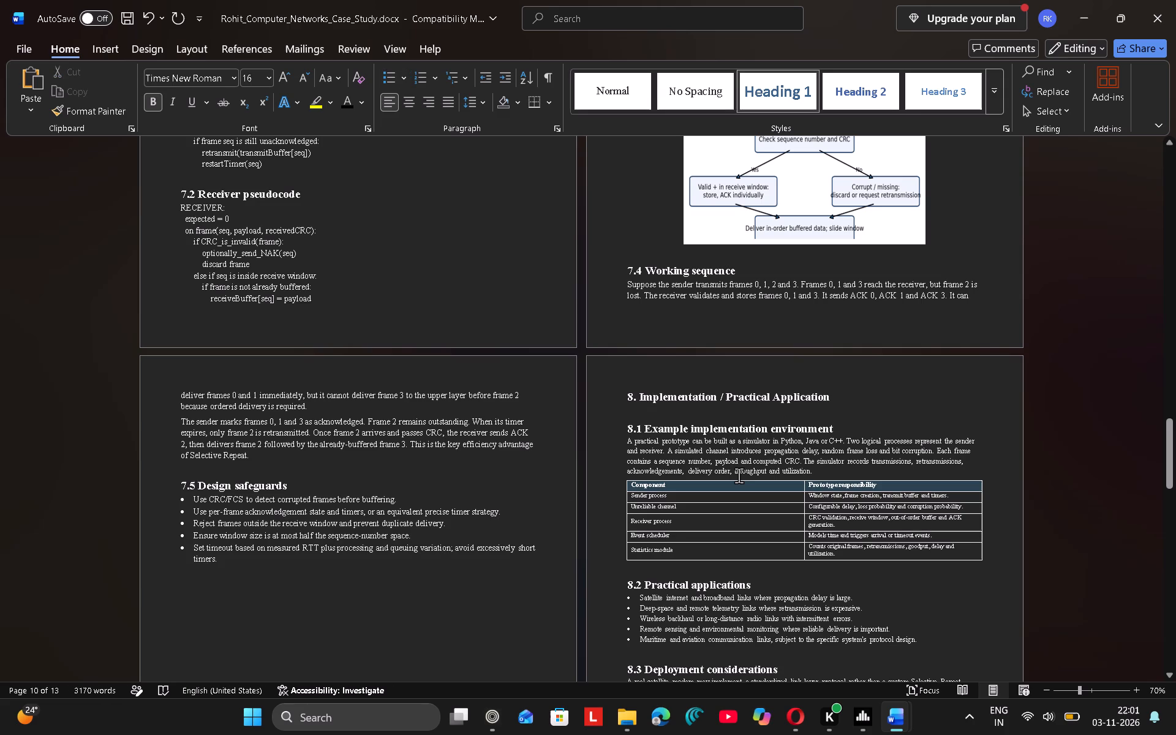
{"action": "key", "text": "Left"}
{"action": "key", "text": "BackSpace"}
{"action": "key", "text": "BackSpace"}
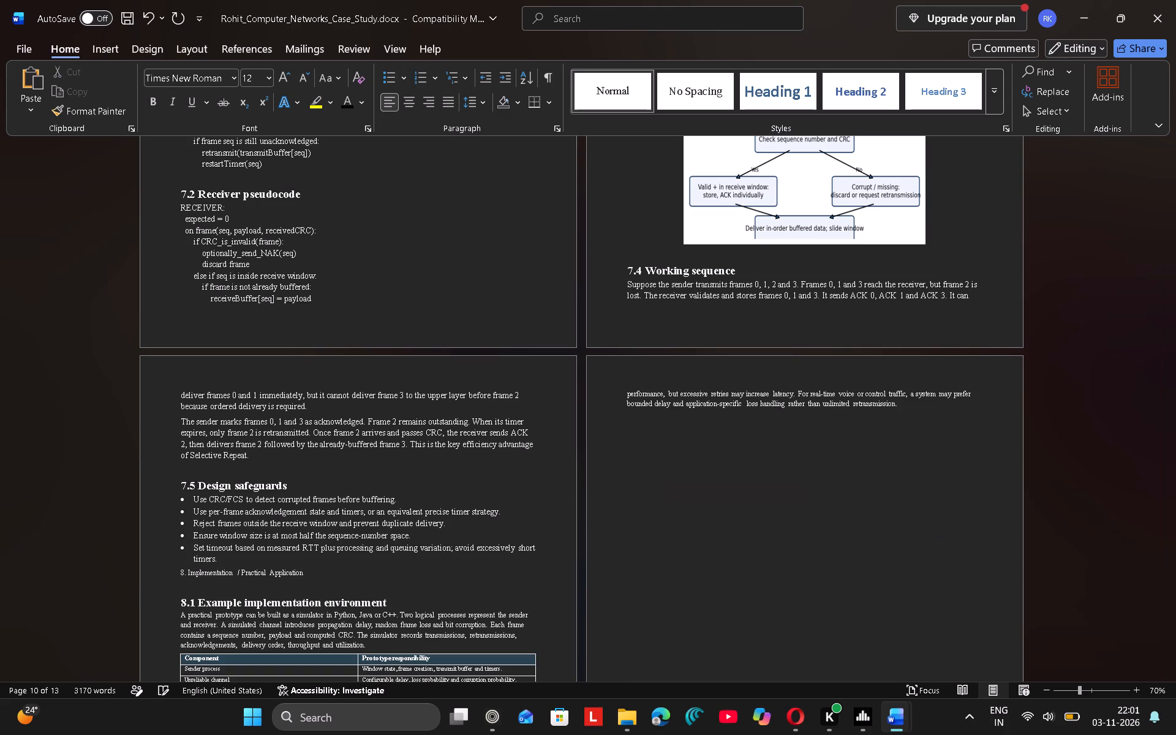
{"action": "key", "text": "Return"}
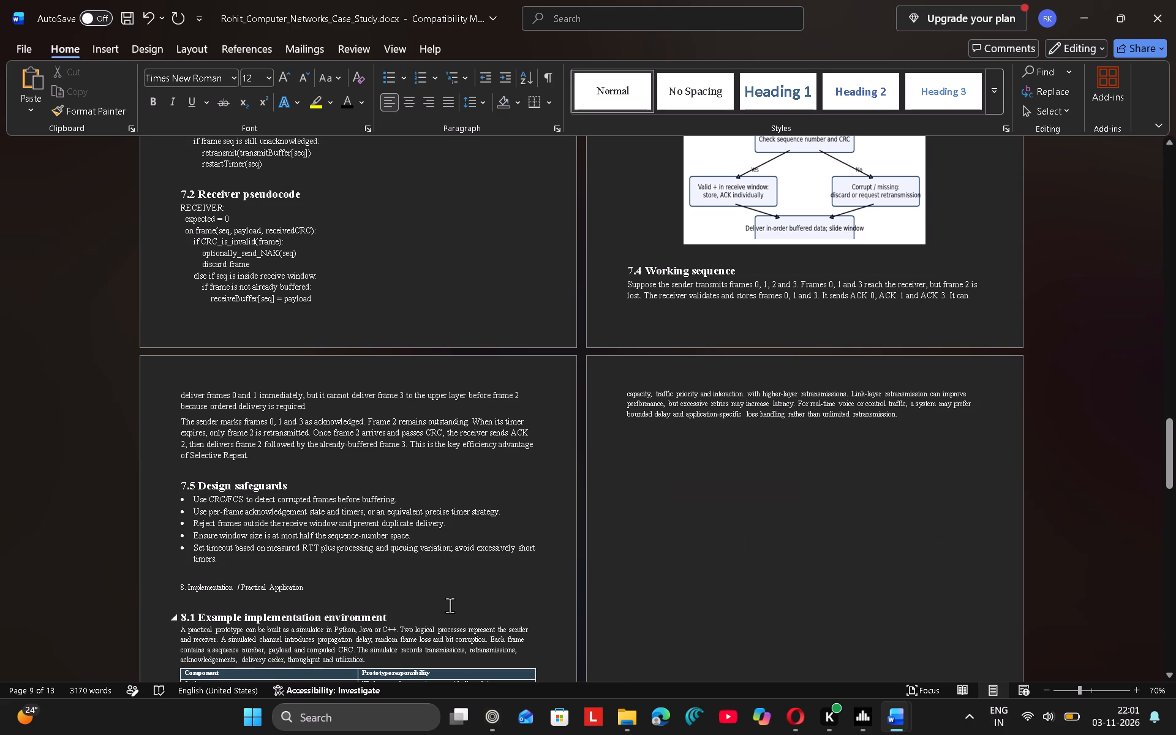
Format the heading "8. Implementation / Practical Application" as bold at font size 16.
{"action": "left_click_drag", "start_coordinate": [365, 586], "coordinate": [241, 575]}
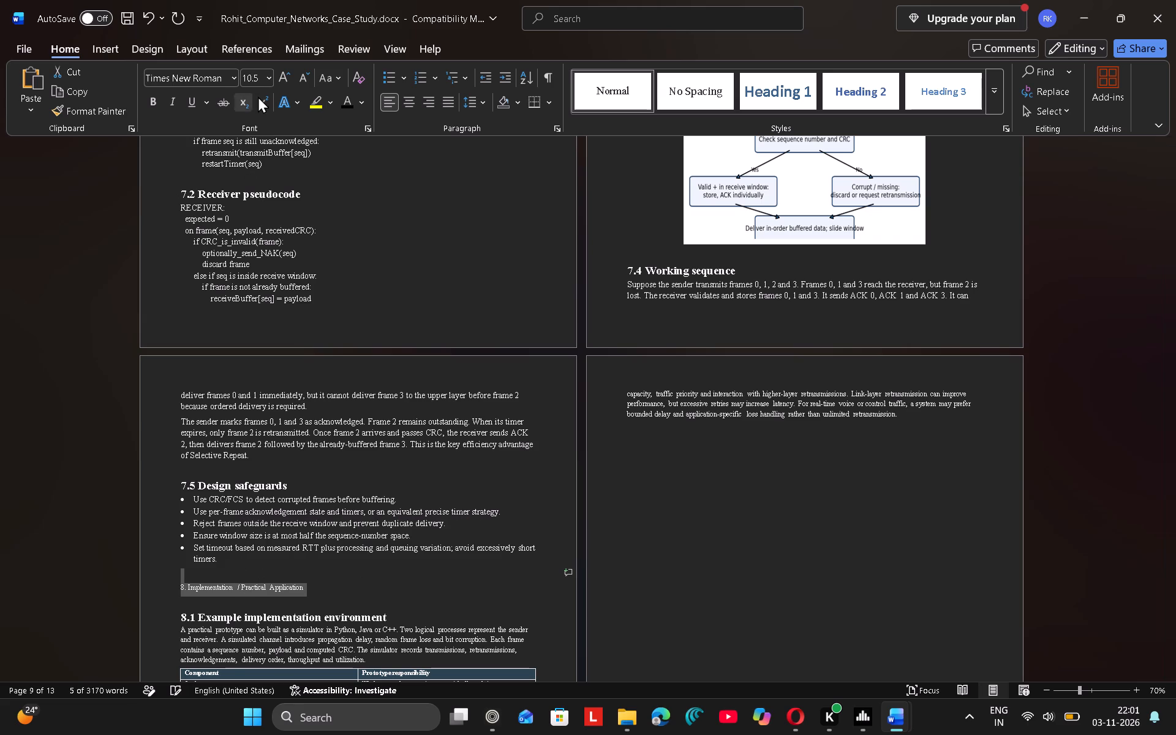
{"action": "left_click", "coordinate": [253, 74]}
{"action": "type", "text": "16"}
{"action": "key", "text": "Return"}
{"action": "key", "text": "ctrl+b"}
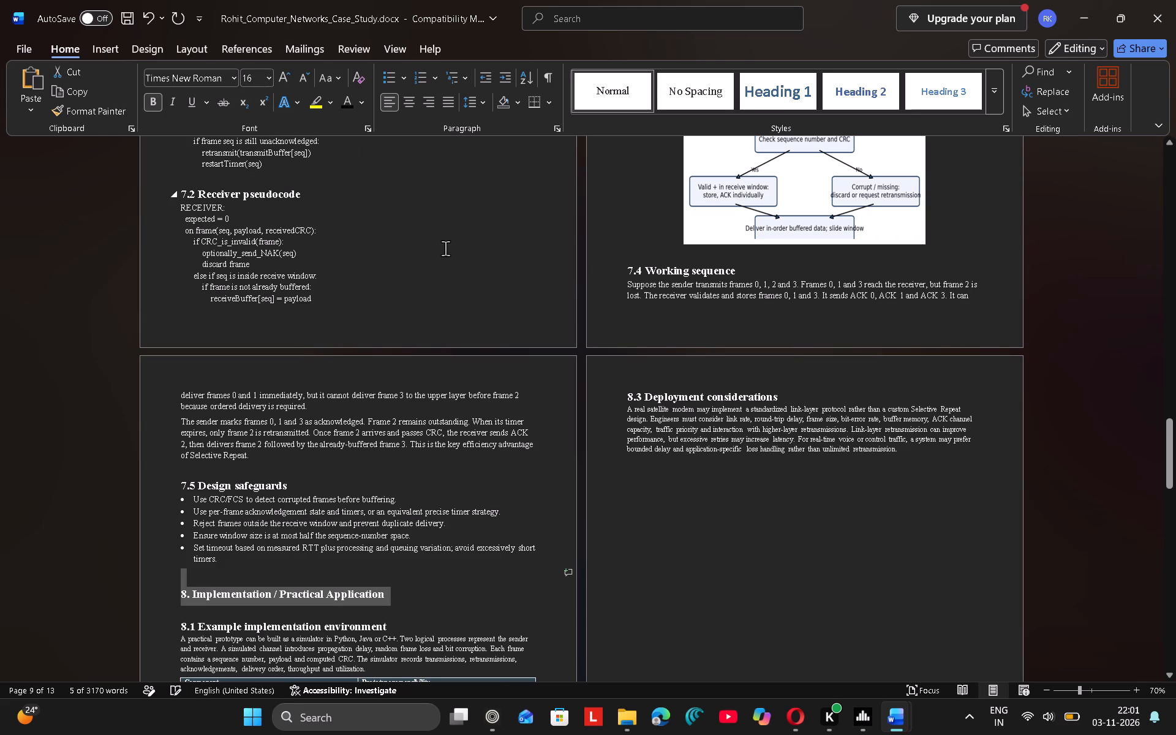
Set the paragraph under "8.1 Example implementation environment" to font size 12.
{"action": "scroll", "coordinate": [487, 571], "scroll_direction": "down", "scroll_amount": 1}
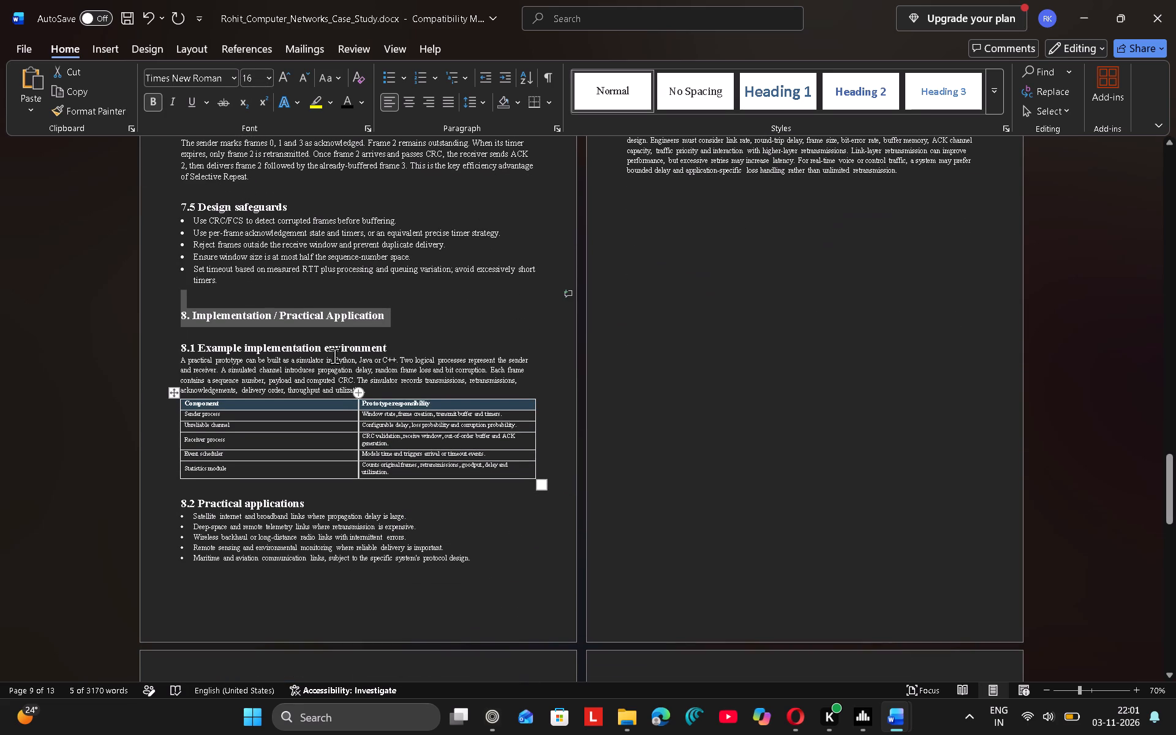
{"action": "left_click", "coordinate": [380, 392]}
{"action": "left_click_drag", "start_coordinate": [380, 392], "coordinate": [162, 364]}
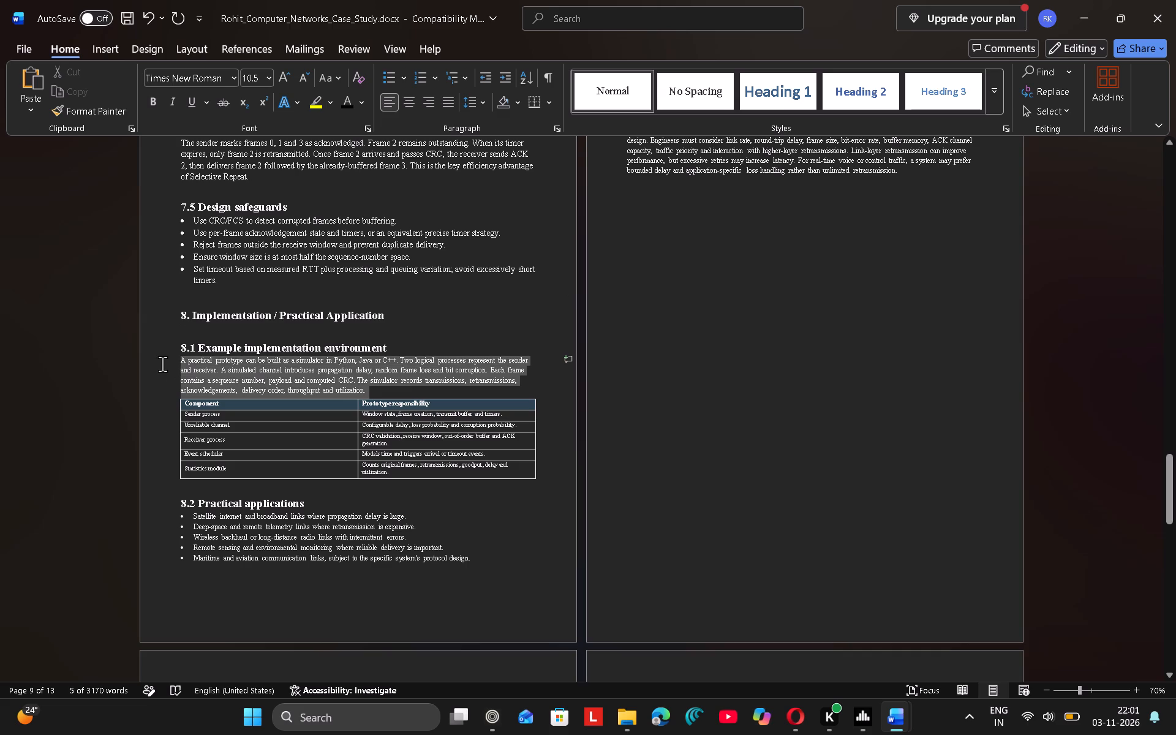
{"action": "left_click_drag", "start_coordinate": [162, 364], "coordinate": [166, 360]}
{"action": "left_click", "coordinate": [270, 318]}
{"action": "left_click", "coordinate": [270, 309]}
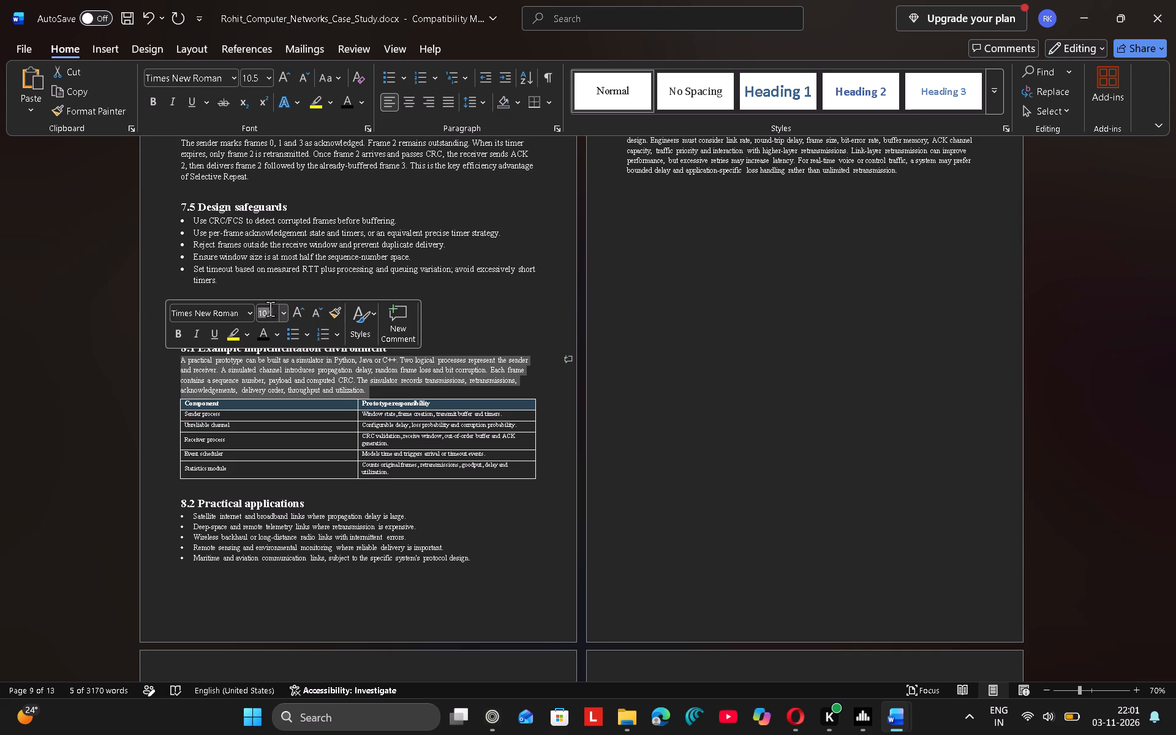
{"action": "type", "text": "12"}
{"action": "key", "text": "Return"}
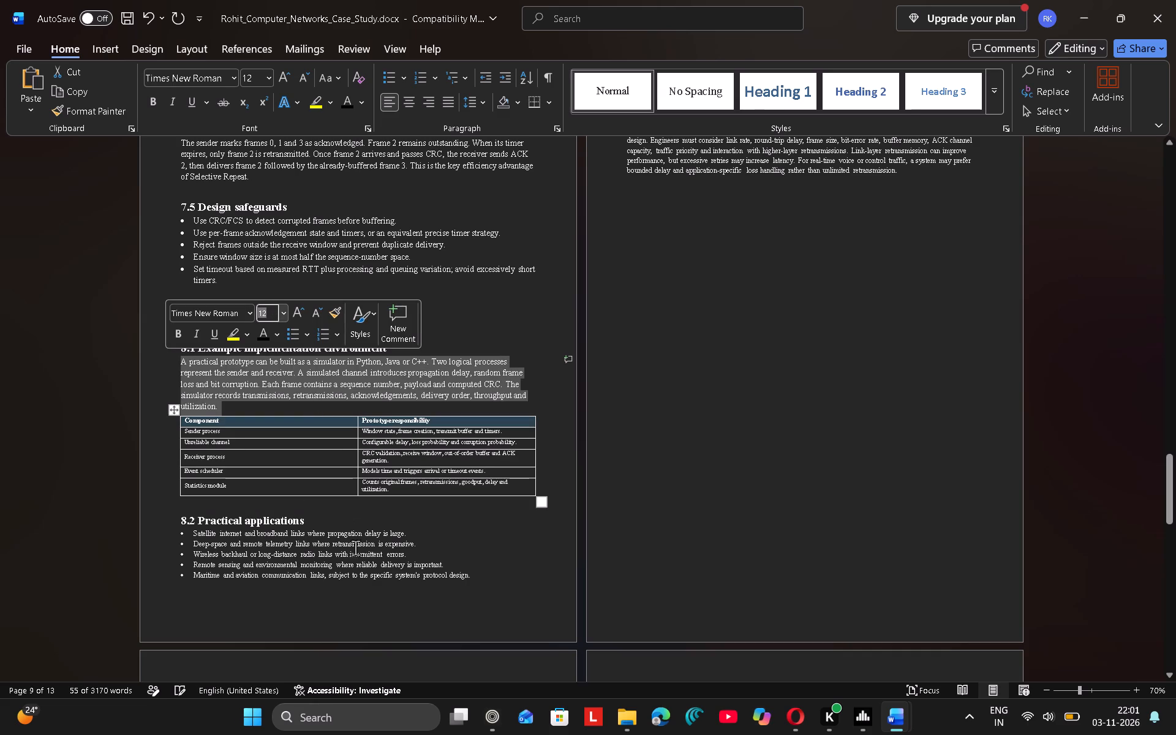
{"action": "left_click", "coordinate": [271, 525]}
Set all text in the Component / Prototype responsibility table of section 8.1 to font size 12.
{"action": "left_click", "coordinate": [175, 407]}
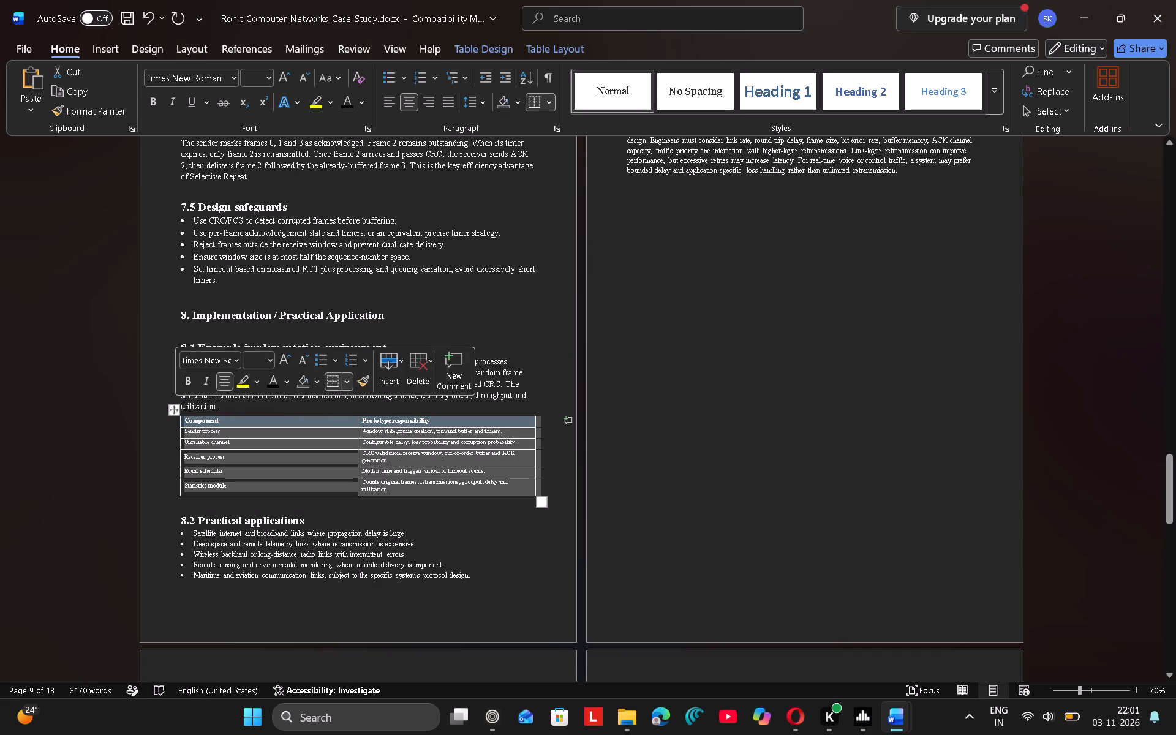
{"action": "left_click", "coordinate": [250, 72]}
{"action": "type", "text": "12"}
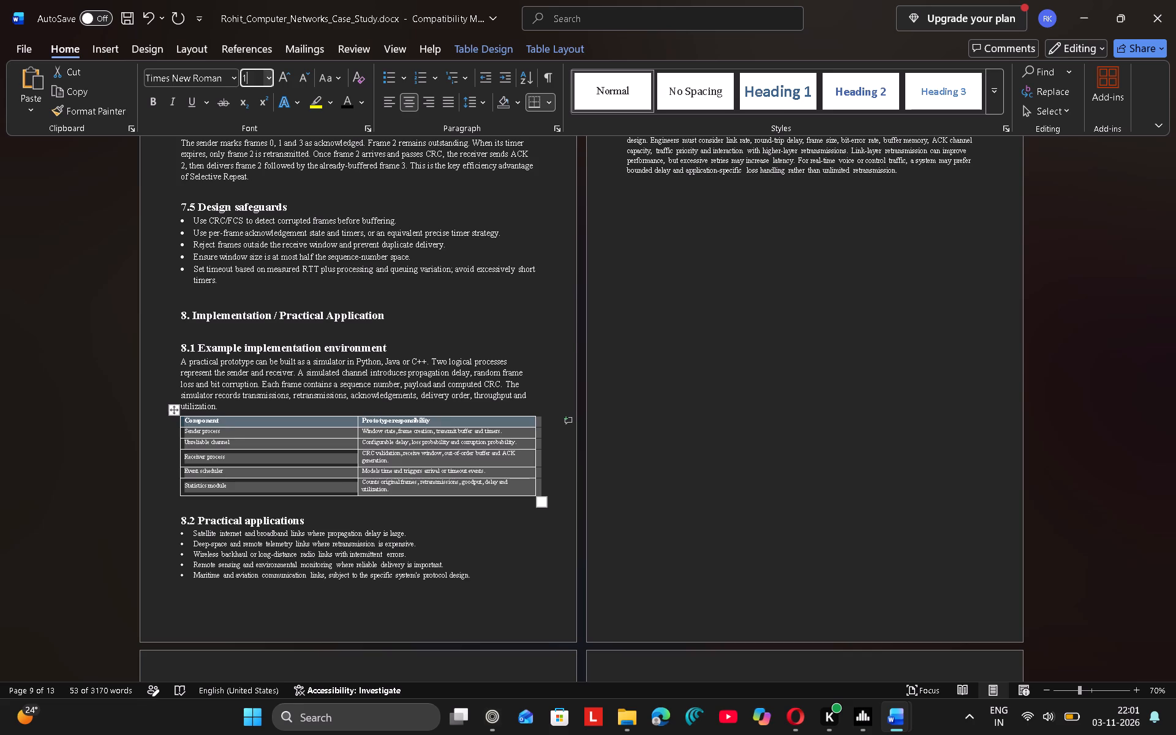
{"action": "key", "text": "Return"}
{"action": "left_click", "coordinate": [348, 603]}
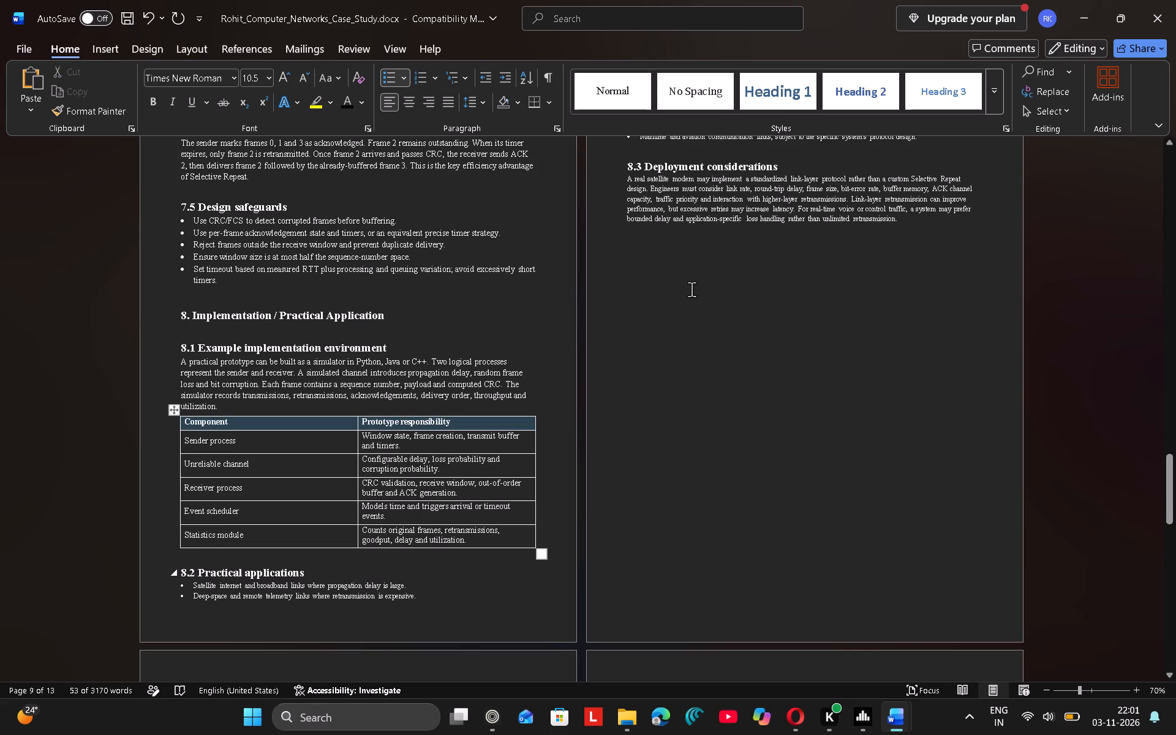
Increase the whole bullet list under "8.2 Practical applications", including the bullets on the following page, to font size 12.
{"action": "scroll", "coordinate": [780, 198], "scroll_direction": "up", "scroll_amount": 1}
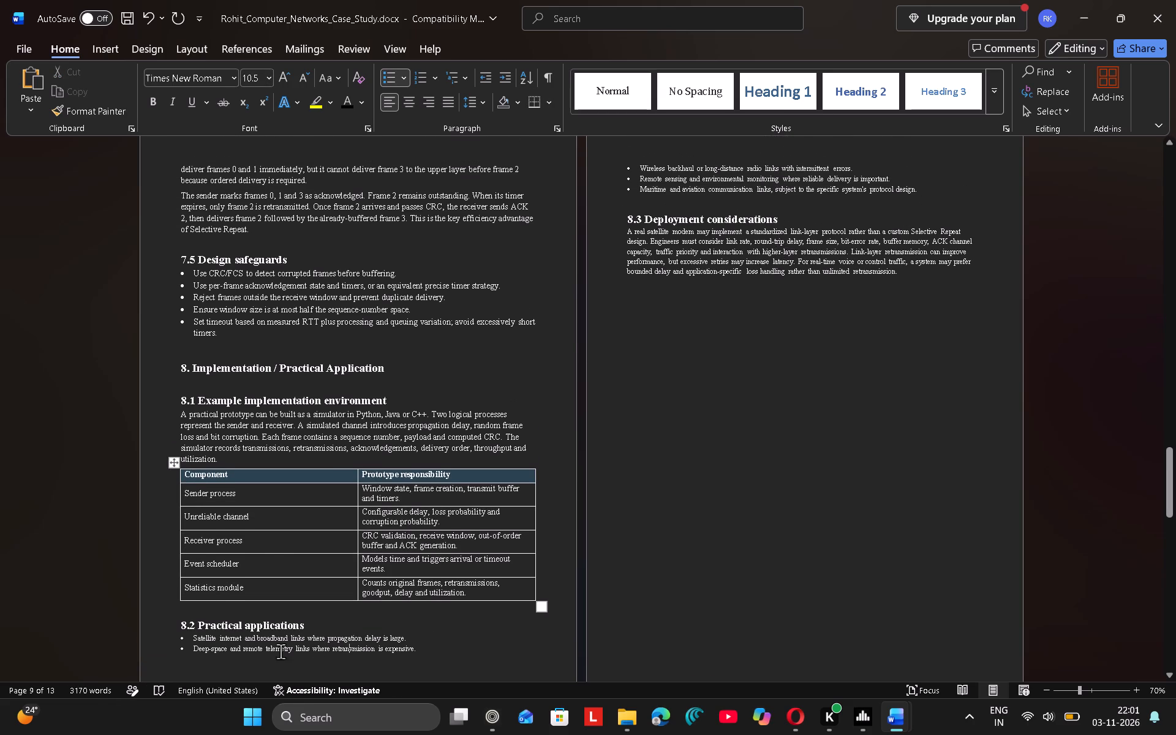
{"action": "left_click_drag", "start_coordinate": [190, 640], "coordinate": [591, 606]}
{"action": "left_click_drag", "start_coordinate": [591, 606], "coordinate": [927, 183]}
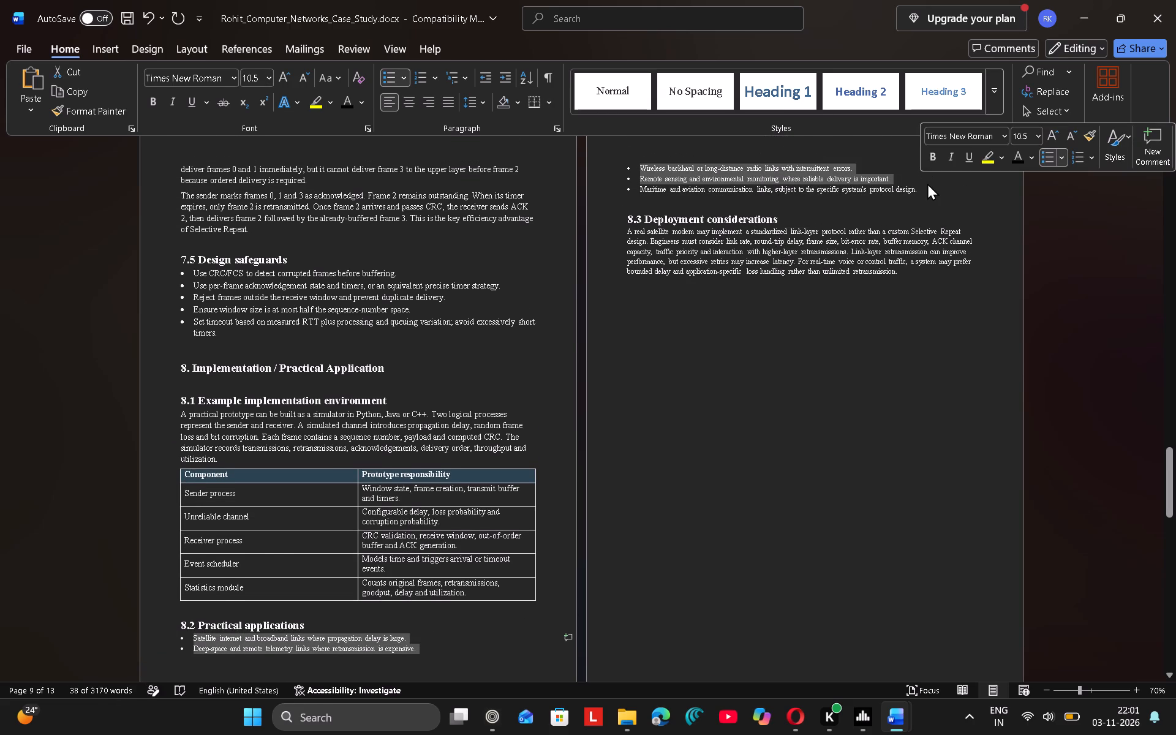
{"action": "key", "text": "shift+Down"}
{"action": "key", "text": "shift+Right"}
{"action": "key", "text": "shift+Right"}
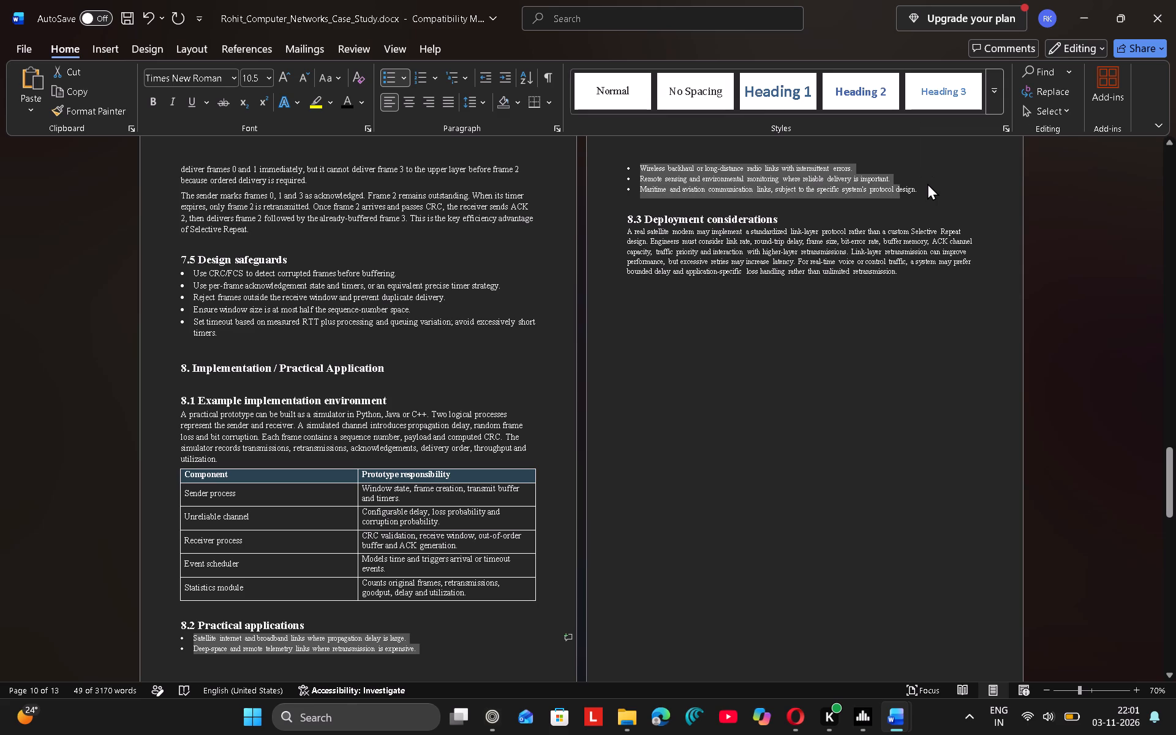
{"action": "key", "text": "shift+Right"}
{"action": "key", "text": "shift+Right"}
{"action": "key", "text": "shift+Right"}
{"action": "key", "text": "shift+Right"}
{"action": "key", "text": "shift+Right"}
{"action": "key", "text": "shift+Right"}
{"action": "double_click", "coordinate": [281, 80]}
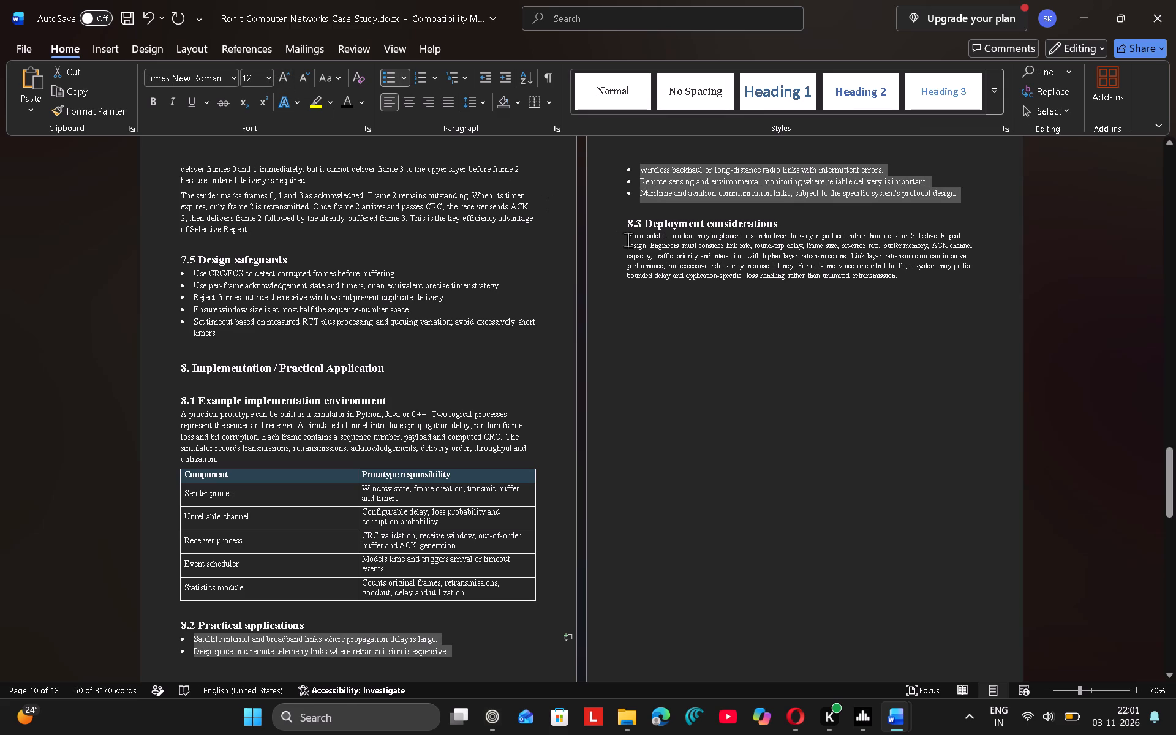
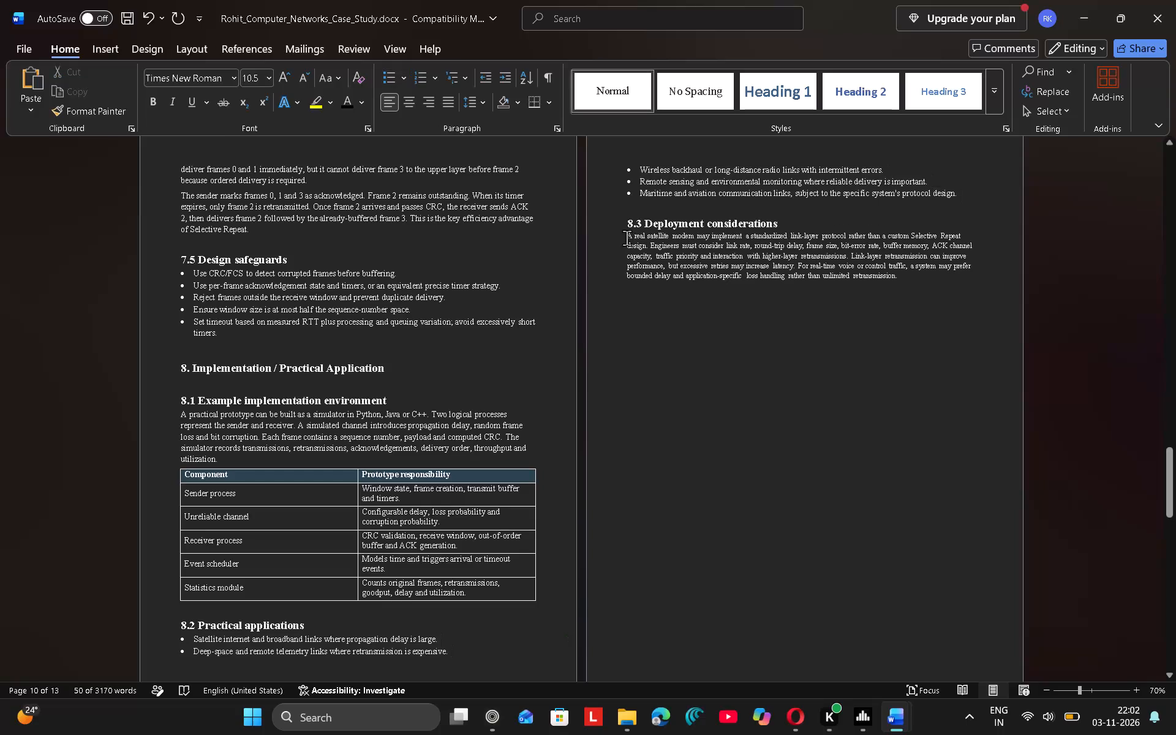
Increase the paragraph under "8.3 Deployment considerations" to font size 12.
{"action": "left_click_drag", "start_coordinate": [627, 238], "coordinate": [903, 309]}
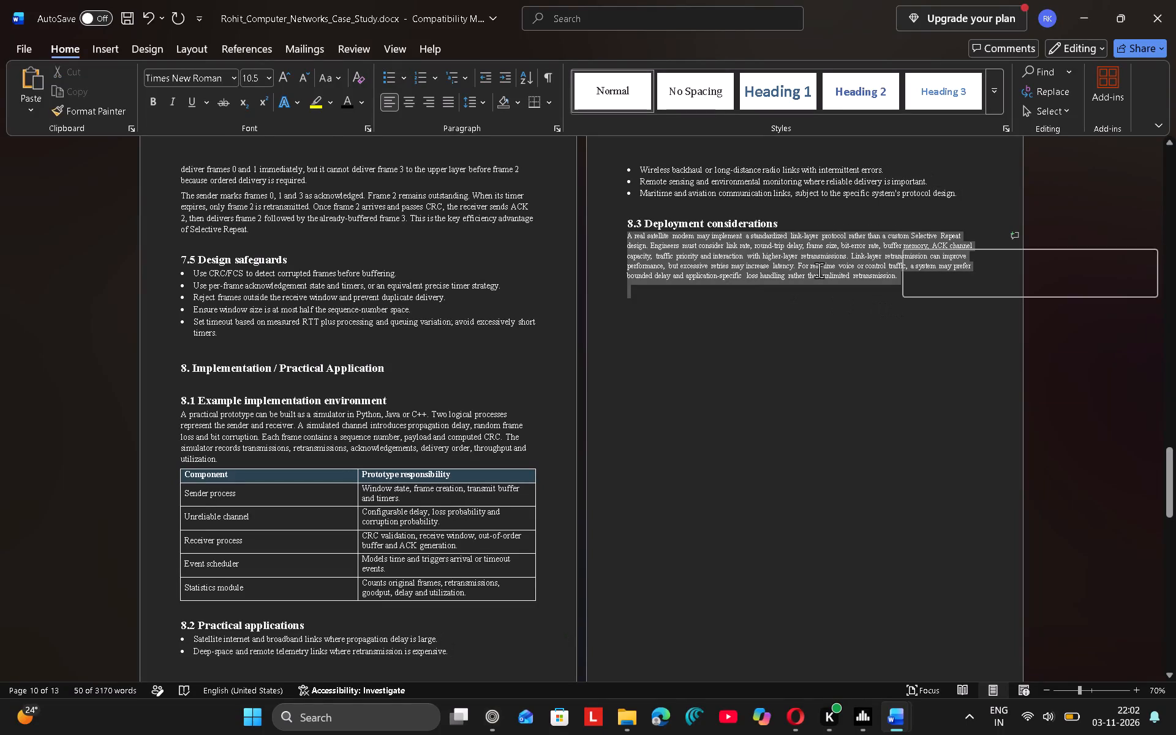
{"action": "double_click", "coordinate": [277, 78]}
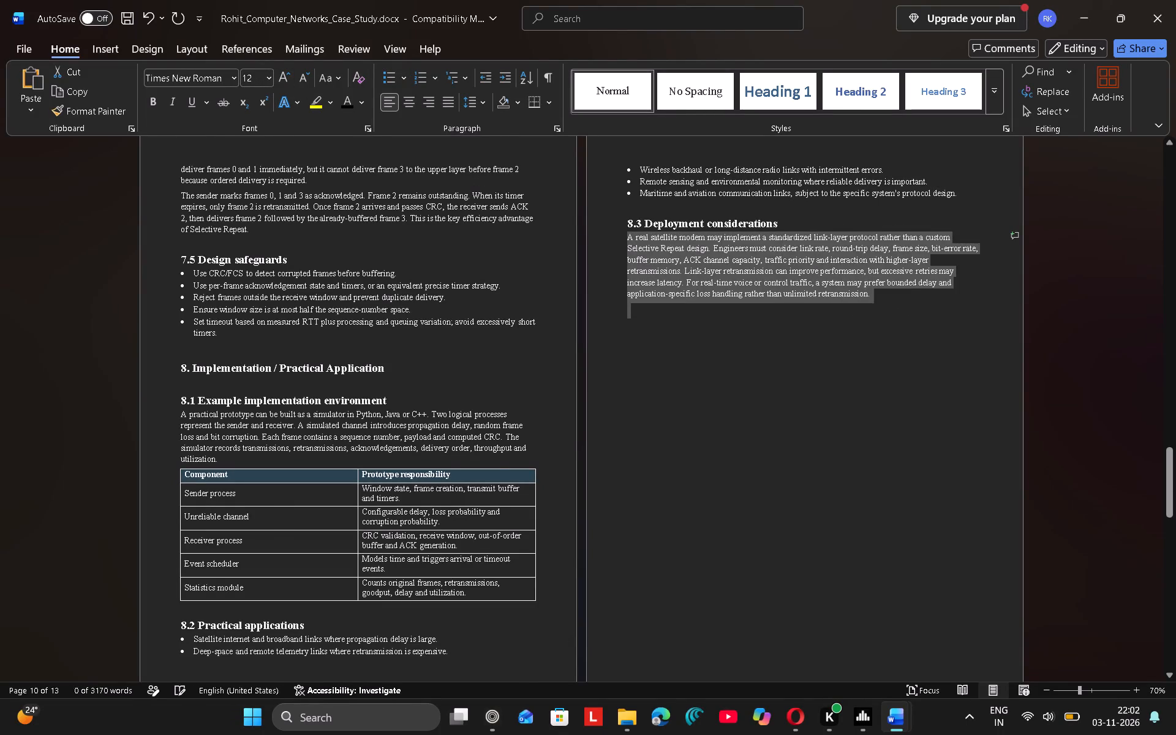
Remove the page break before "9. Sample Scenario, Results and Analysis" so the heading follows section 8.3 after a blank line.
{"action": "scroll", "coordinate": [778, 440], "scroll_direction": "down", "scroll_amount": 1}
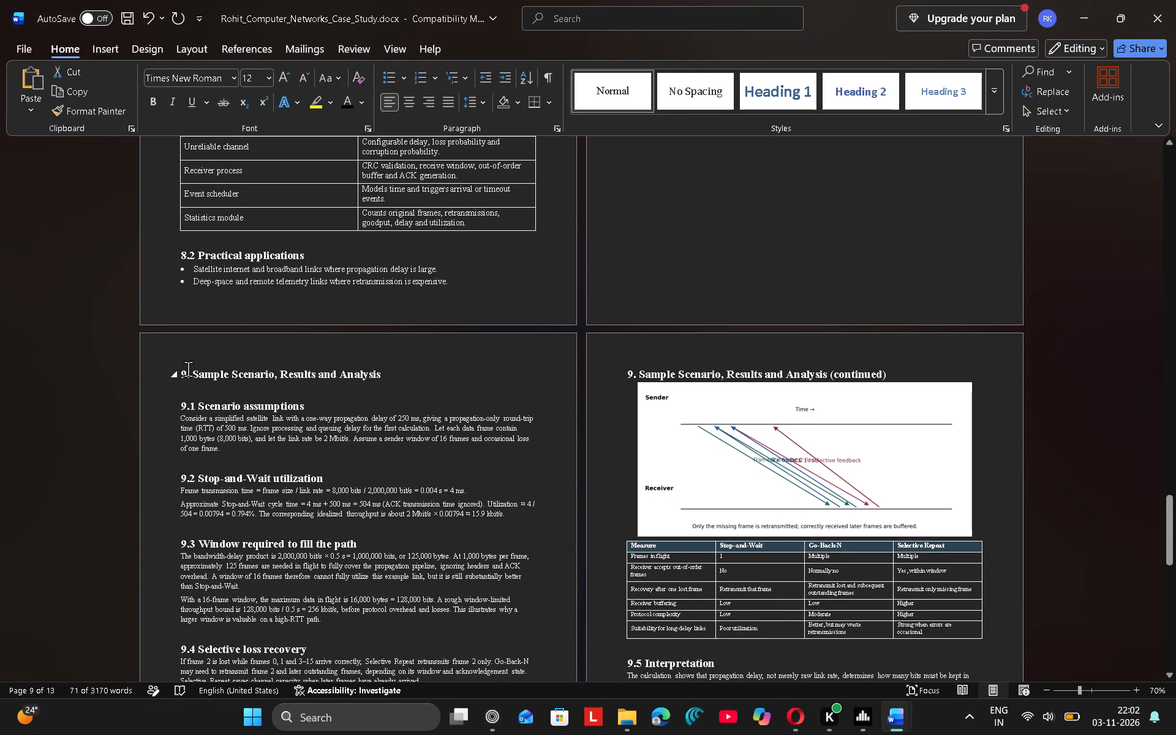
{"action": "left_click", "coordinate": [183, 372]}
{"action": "key", "text": "BackSpace"}
{"action": "key", "text": "BackSpace"}
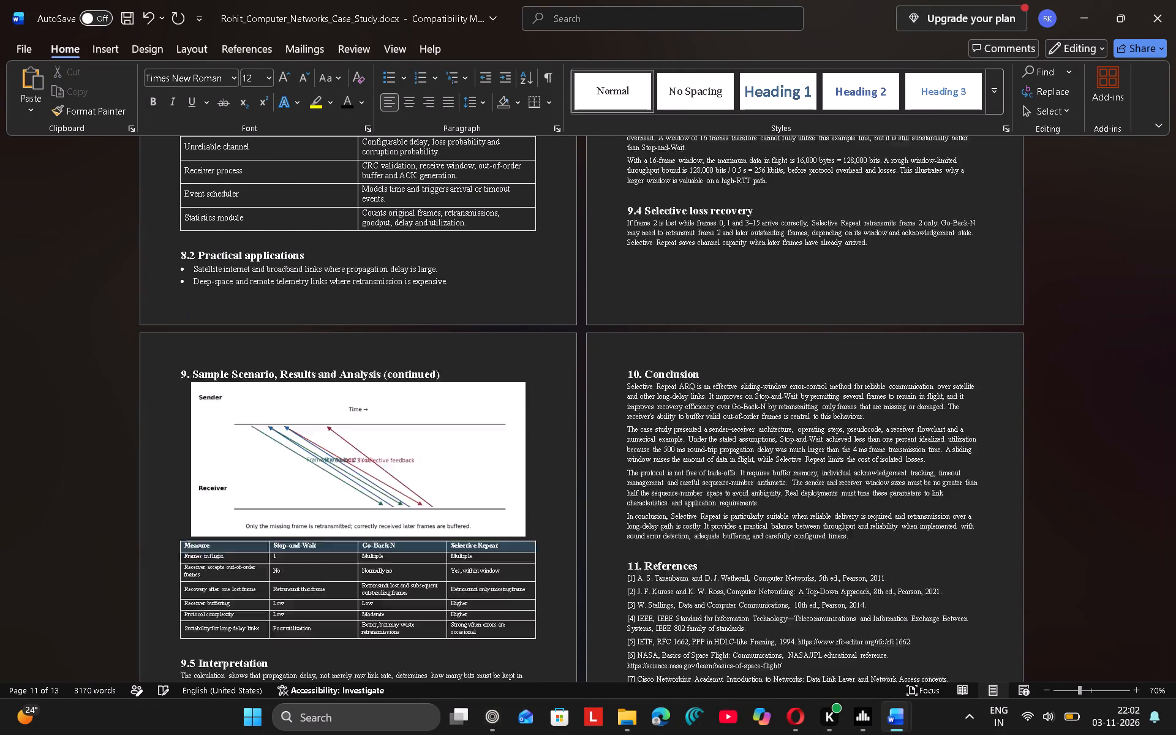
{"action": "key", "text": "Return"}
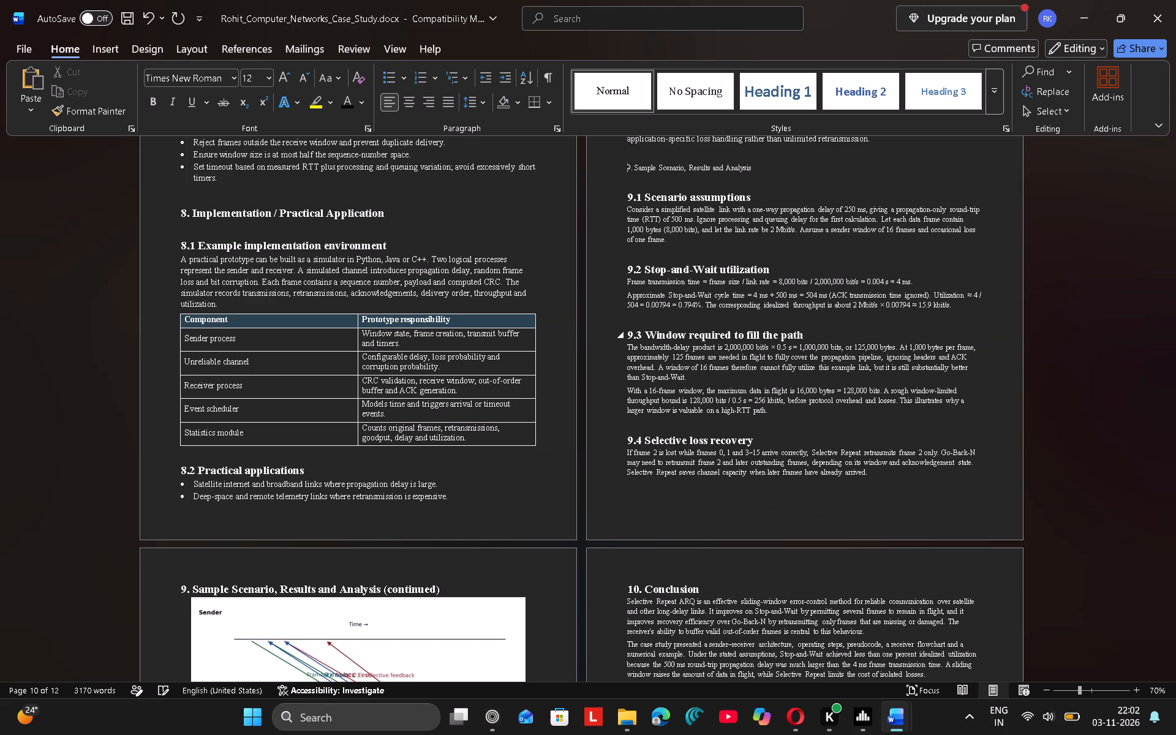
Format the heading "9. Sample Scenario, Results and Analysis" as bold at font size 16.
{"action": "left_click_drag", "start_coordinate": [769, 170], "coordinate": [532, 159]}
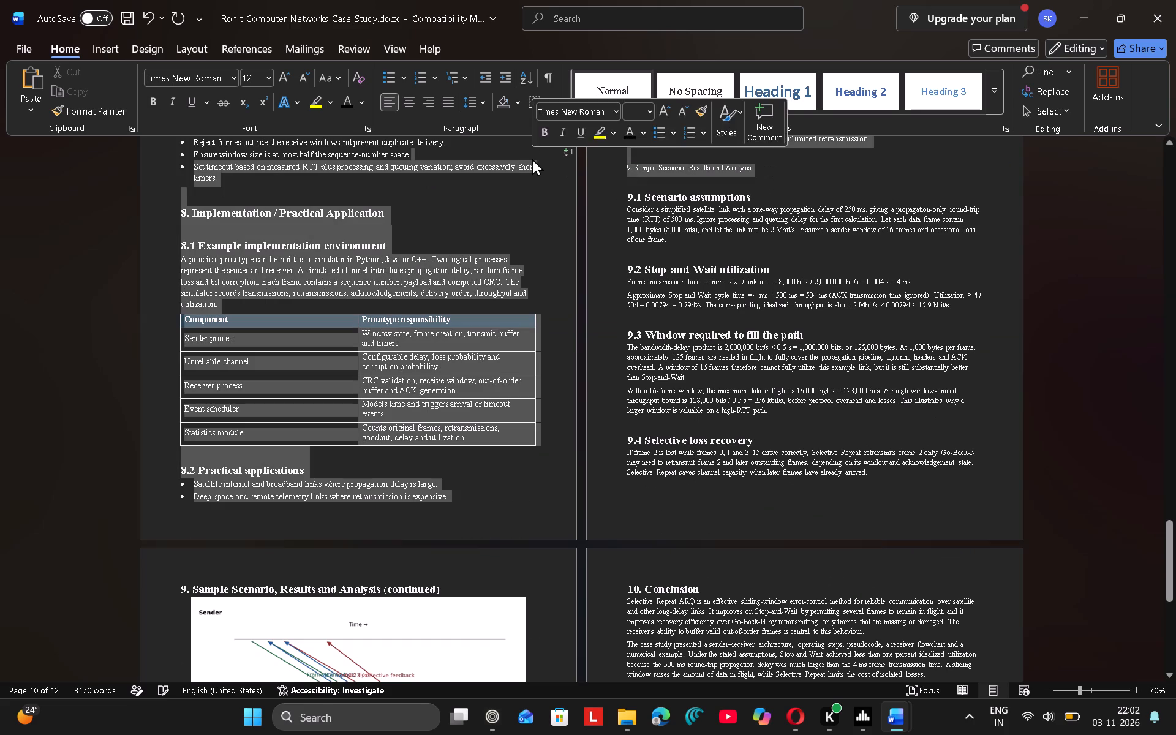
{"action": "left_click", "coordinate": [805, 181]}
{"action": "double_click", "coordinate": [805, 181]}
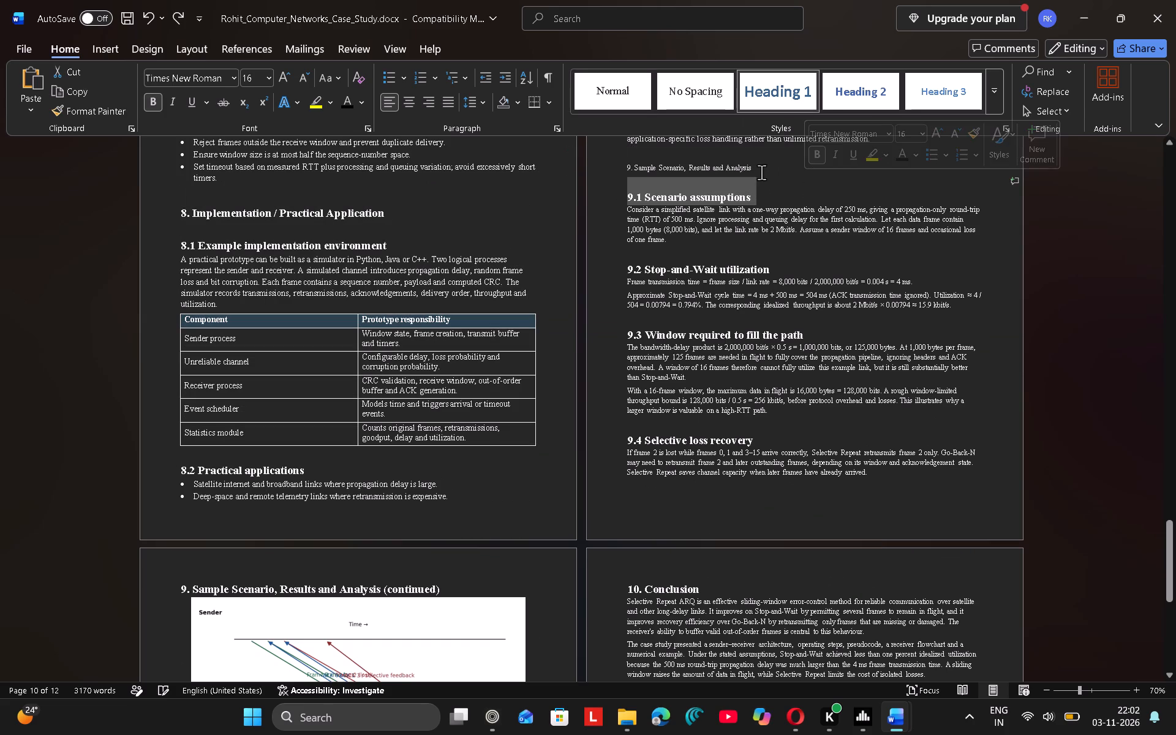
{"action": "left_click", "coordinate": [761, 172]}
{"action": "left_click_drag", "start_coordinate": [761, 172], "coordinate": [625, 172]}
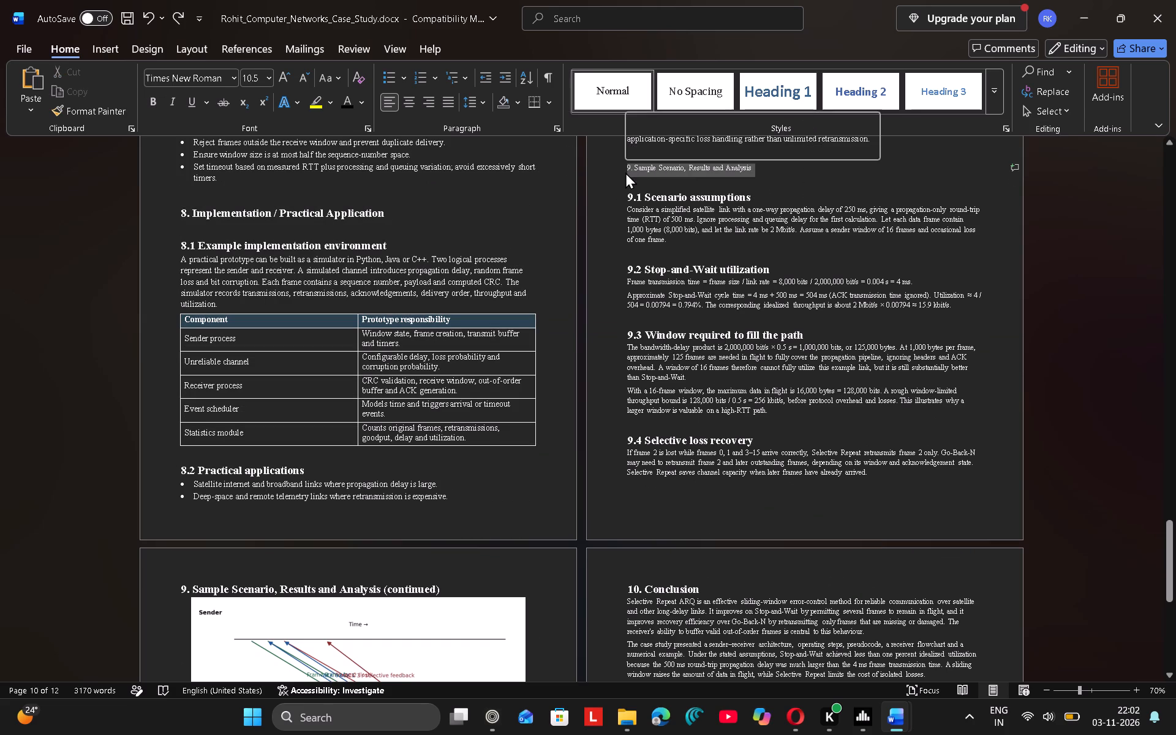
{"action": "left_click", "coordinate": [254, 78]}
{"action": "type", "text": "16"}
{"action": "key", "text": "Return"}
{"action": "key", "text": "ctrl+b"}
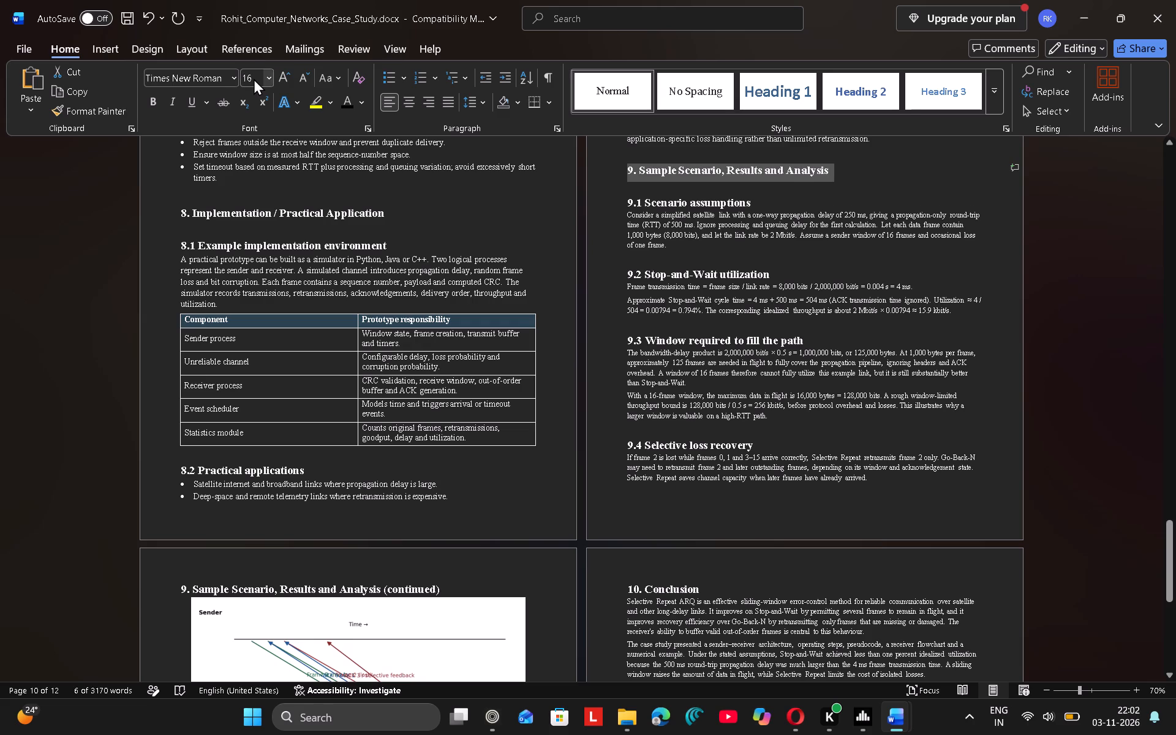
Set the paragraph under "9.1 Scenario assumptions" to font size 12.
{"action": "left_click", "coordinate": [748, 279]}
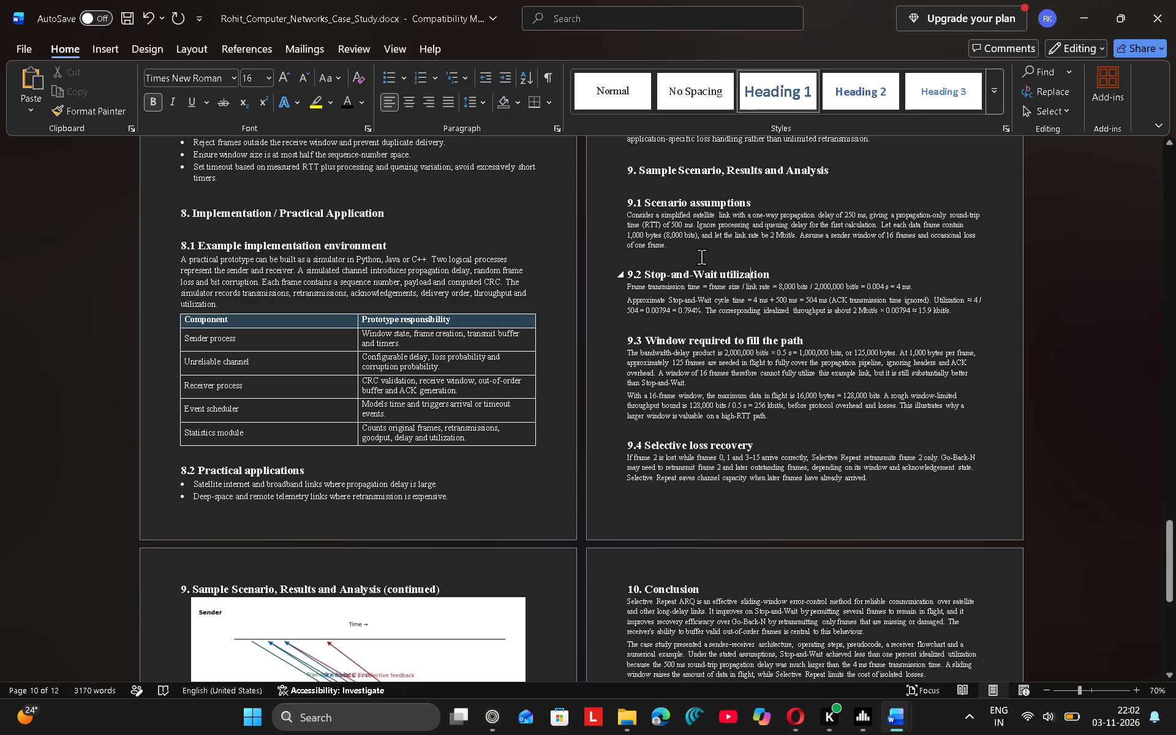
{"action": "left_click_drag", "start_coordinate": [684, 250], "coordinate": [620, 213]}
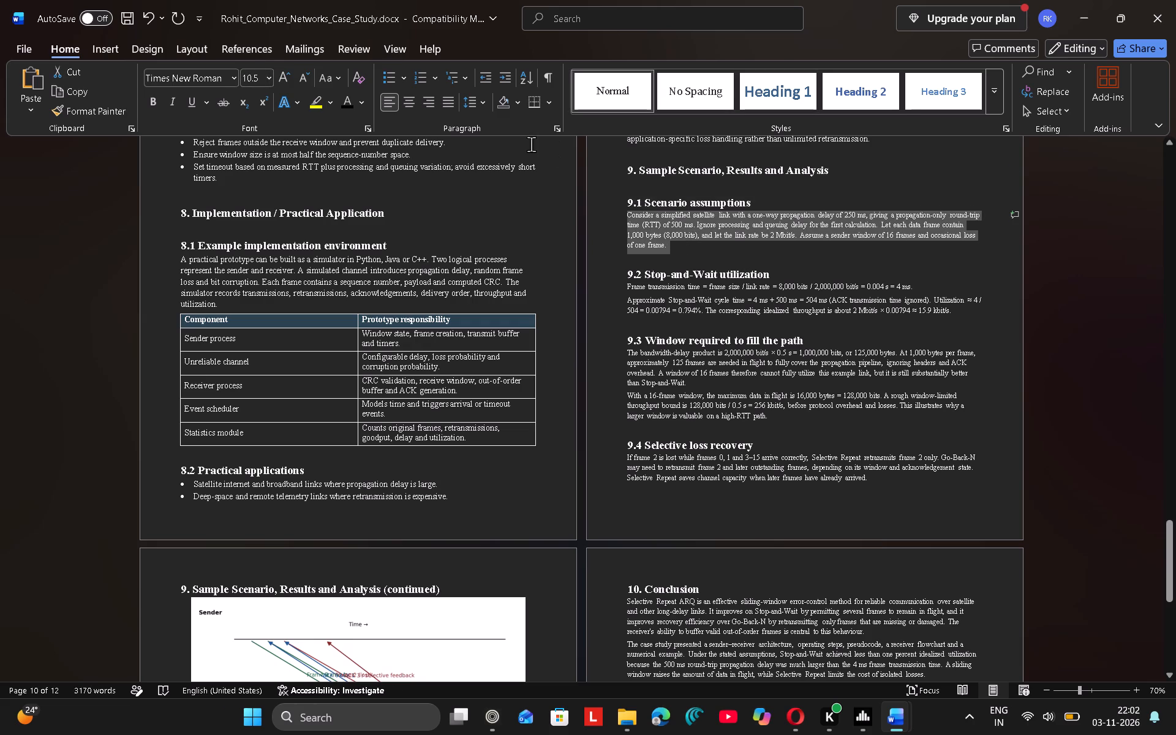
{"action": "left_click", "coordinate": [257, 80]}
{"action": "type", "text": "12"}
{"action": "key", "text": "Return"}
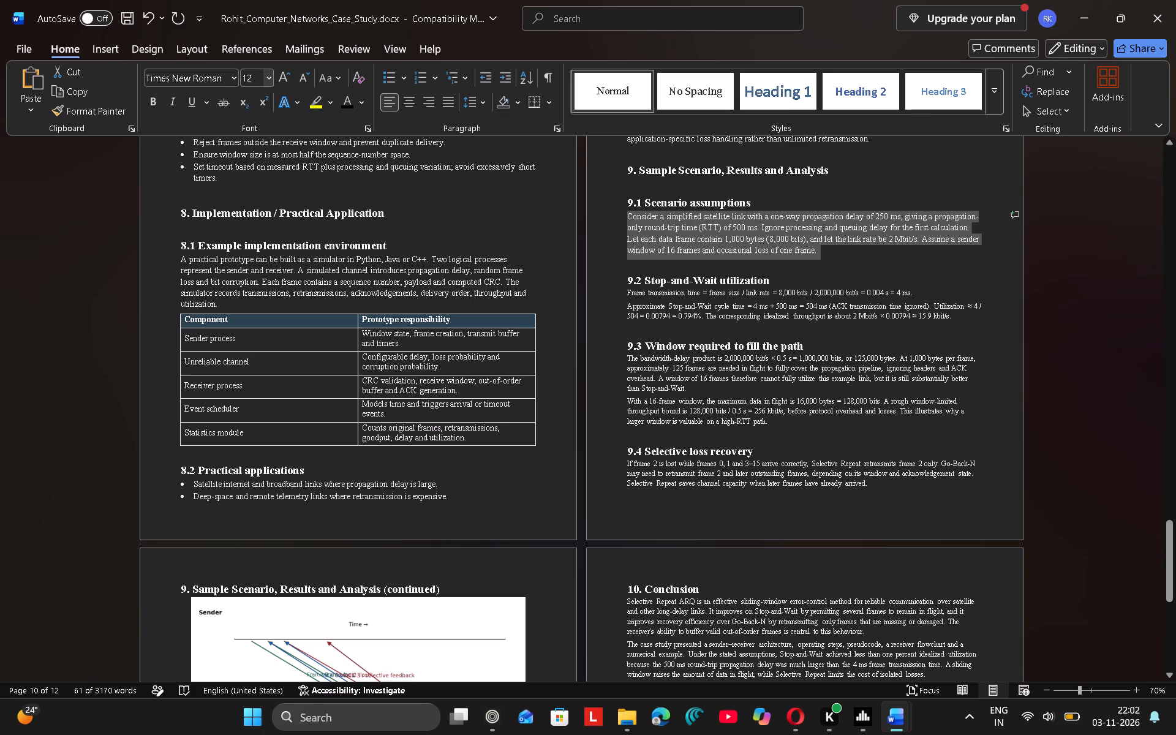
Set both paragraphs under "9.2 Stop-and-Wait utilization" to font size 12.
{"action": "left_click", "coordinate": [624, 294]}
{"action": "left_click_drag", "start_coordinate": [624, 294], "coordinate": [955, 321]}
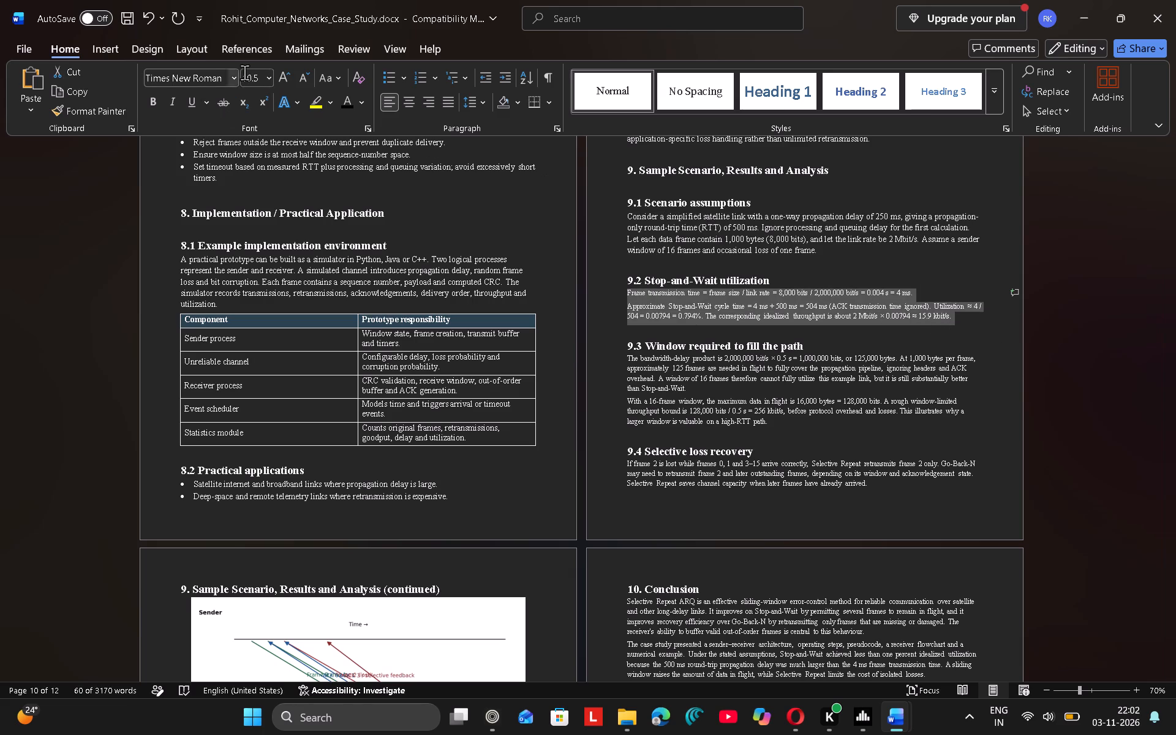
{"action": "left_click", "coordinate": [247, 79]}
{"action": "type", "text": "12"}
{"action": "key", "text": "Return"}
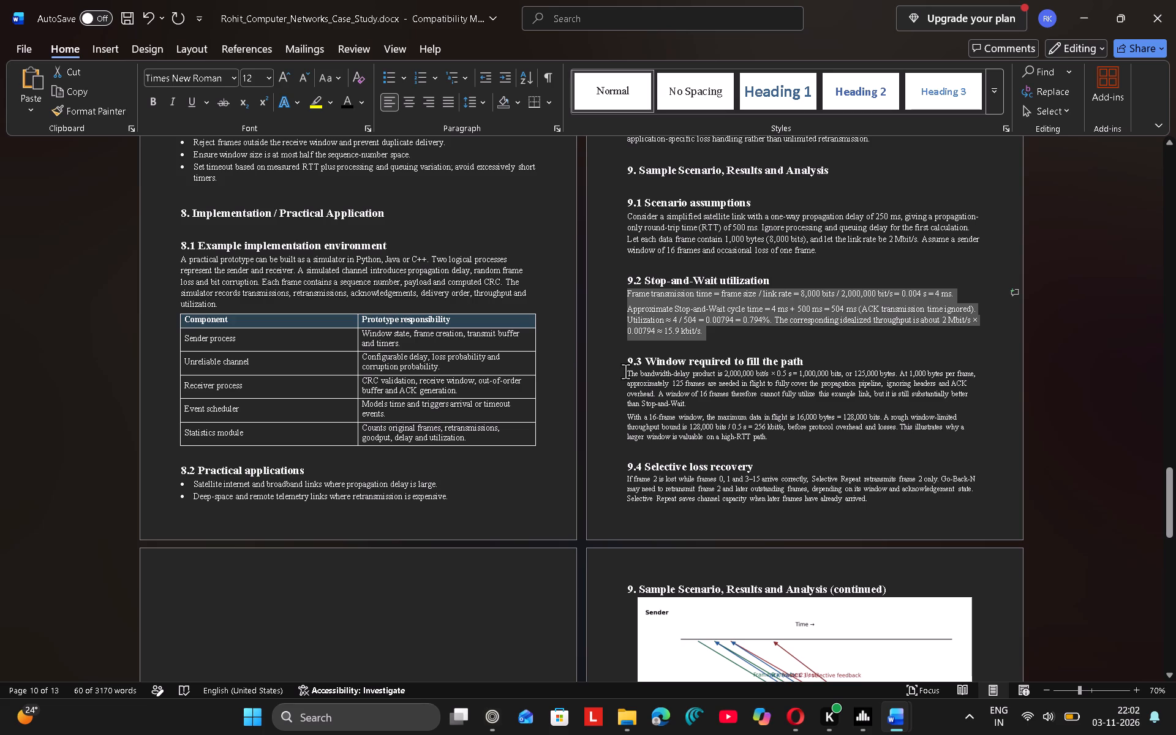
Set both paragraphs under "9.3 Window required to fill the path" to font size 12.
{"action": "left_click_drag", "start_coordinate": [625, 371], "coordinate": [777, 442]}
{"action": "left_click", "coordinate": [257, 75]}
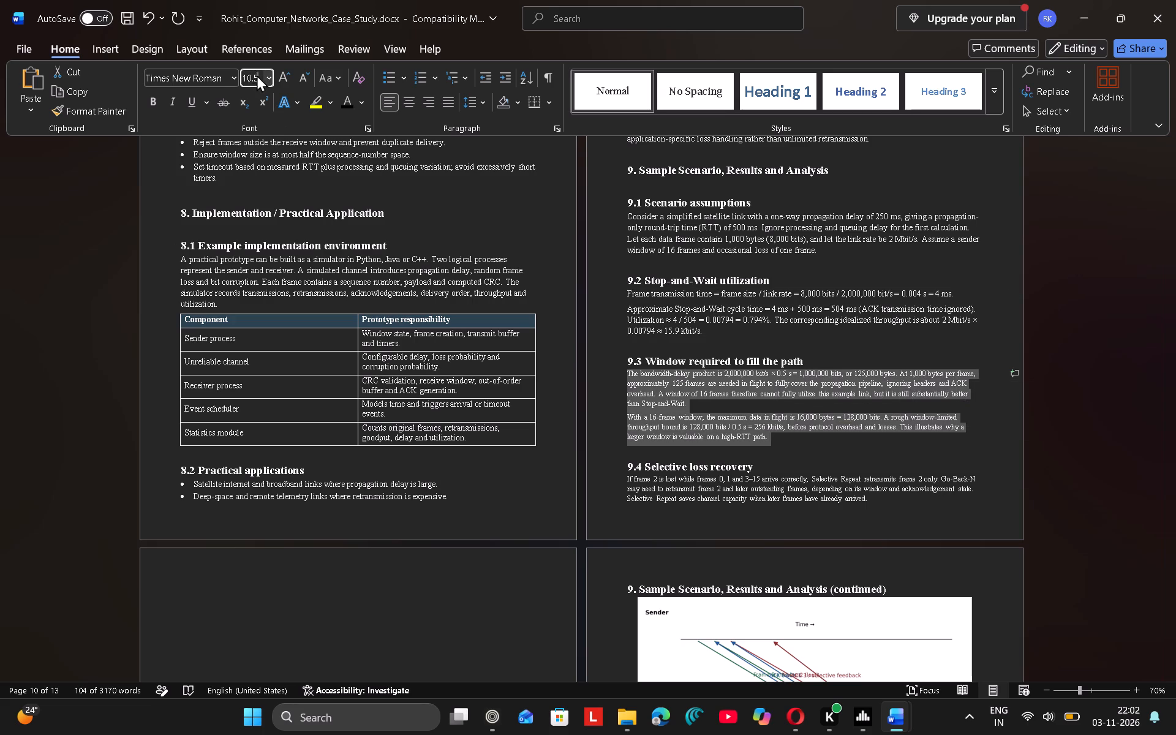
{"action": "type", "text": "12"}
{"action": "key", "text": "Return"}
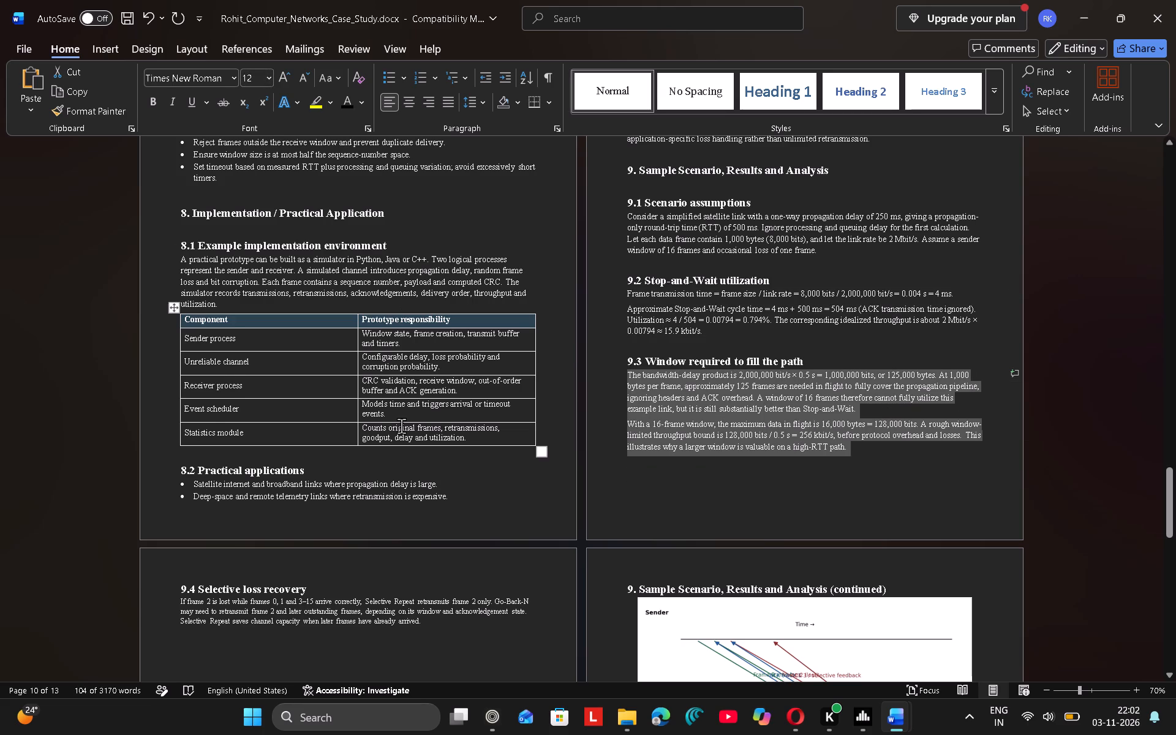
Delete the heading "9. Sample Scenario, Results and Analysis (continued)" and its page break, placing the diagram one blank line below the section 9.4 text.
{"action": "scroll", "coordinate": [401, 426], "scroll_direction": "down", "scroll_amount": 1}
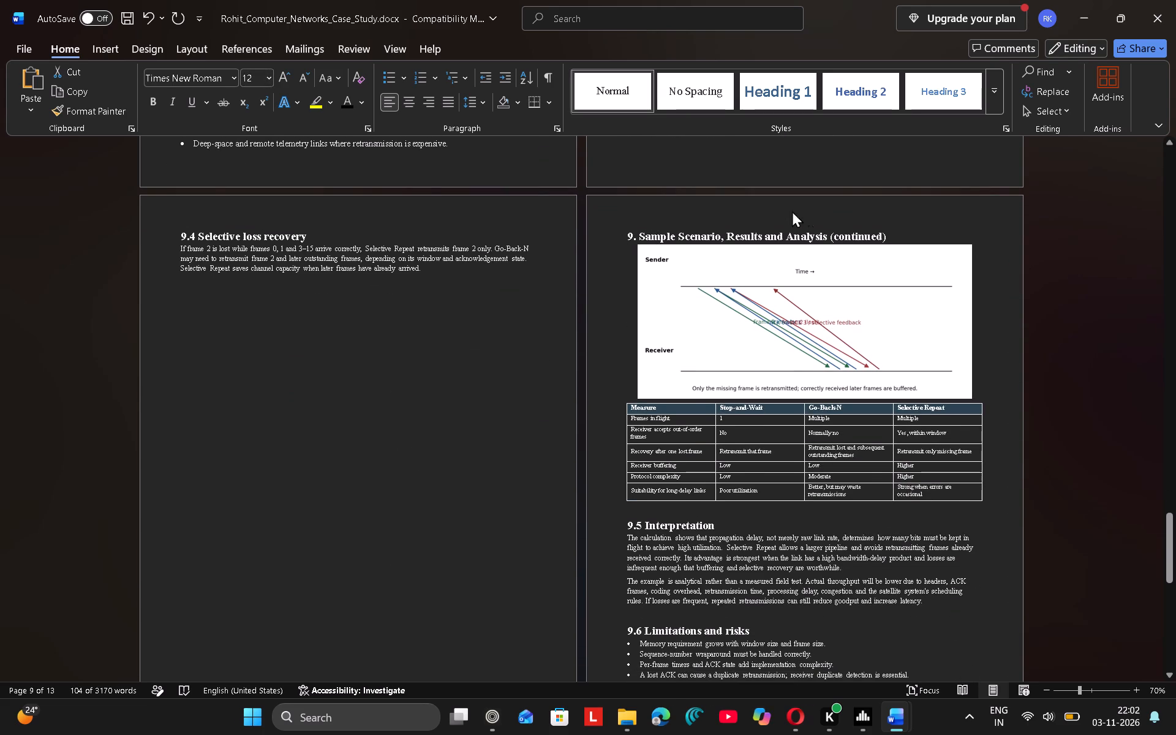
{"action": "left_click", "coordinate": [886, 230]}
{"action": "left_click_drag", "start_coordinate": [891, 230], "coordinate": [624, 219]}
{"action": "key", "text": "BackSpace"}
{"action": "key", "text": "BackSpace"}
{"action": "key", "text": "BackSpace"}
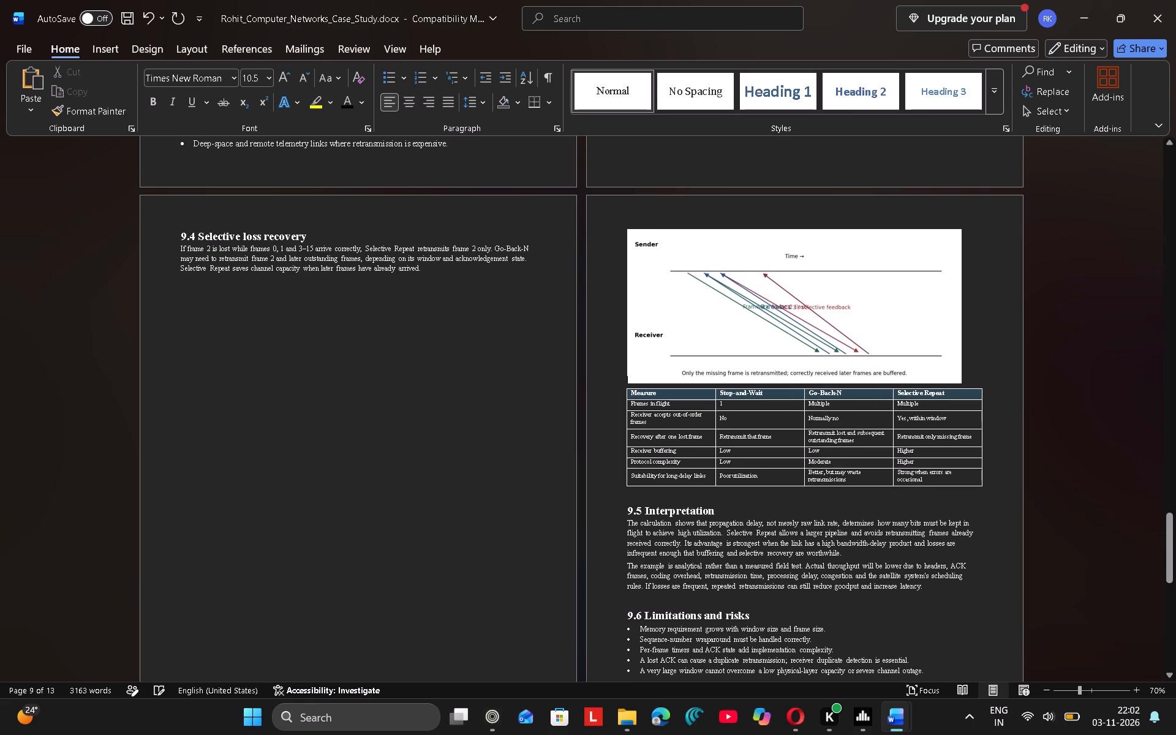
{"action": "key", "text": "BackSpace"}
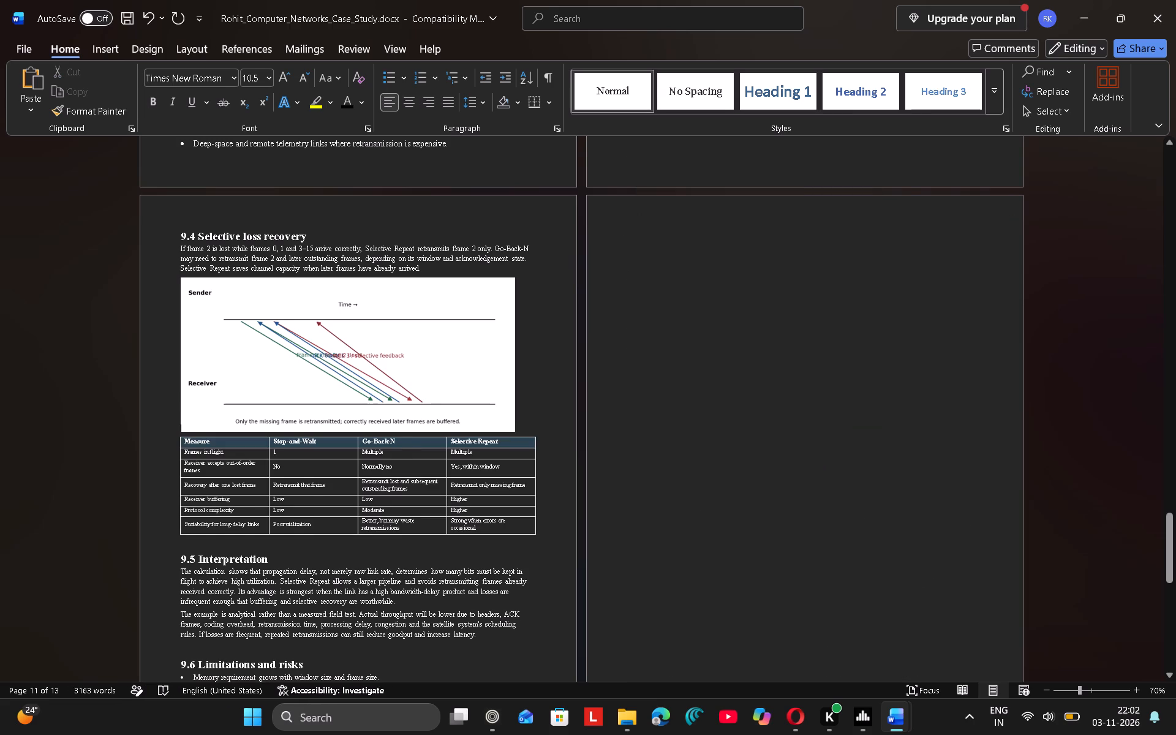
{"action": "key", "text": "Return"}
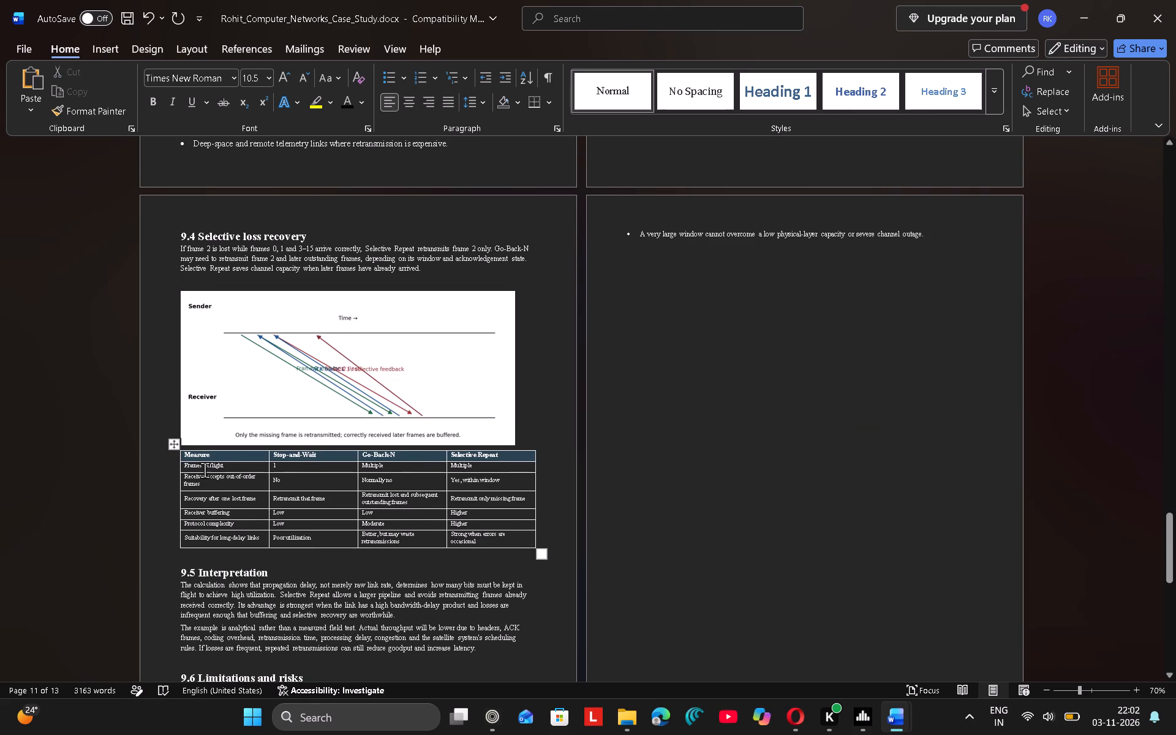
Set all text in the Measure / Stop-and-Wait / Go-Back-N / Selective Repeat comparison table to font size 12.
{"action": "left_click", "coordinate": [170, 442]}
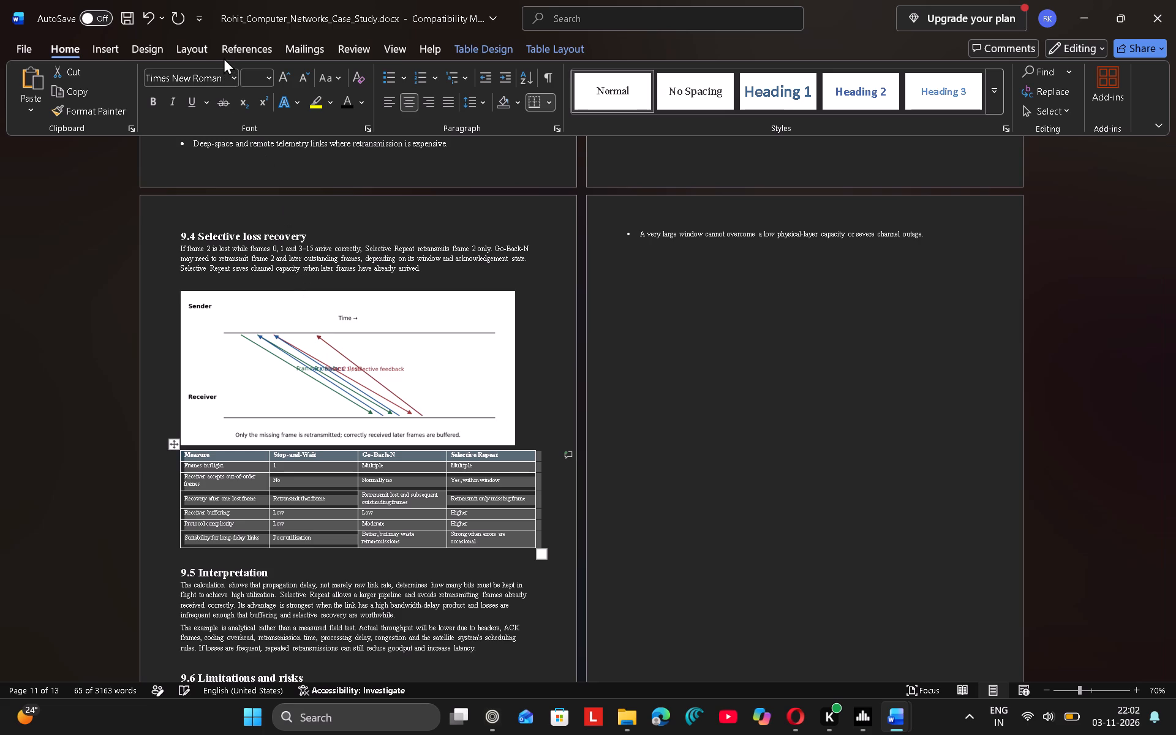
{"action": "left_click", "coordinate": [248, 77]}
{"action": "type", "text": "12"}
{"action": "key", "text": "Return"}
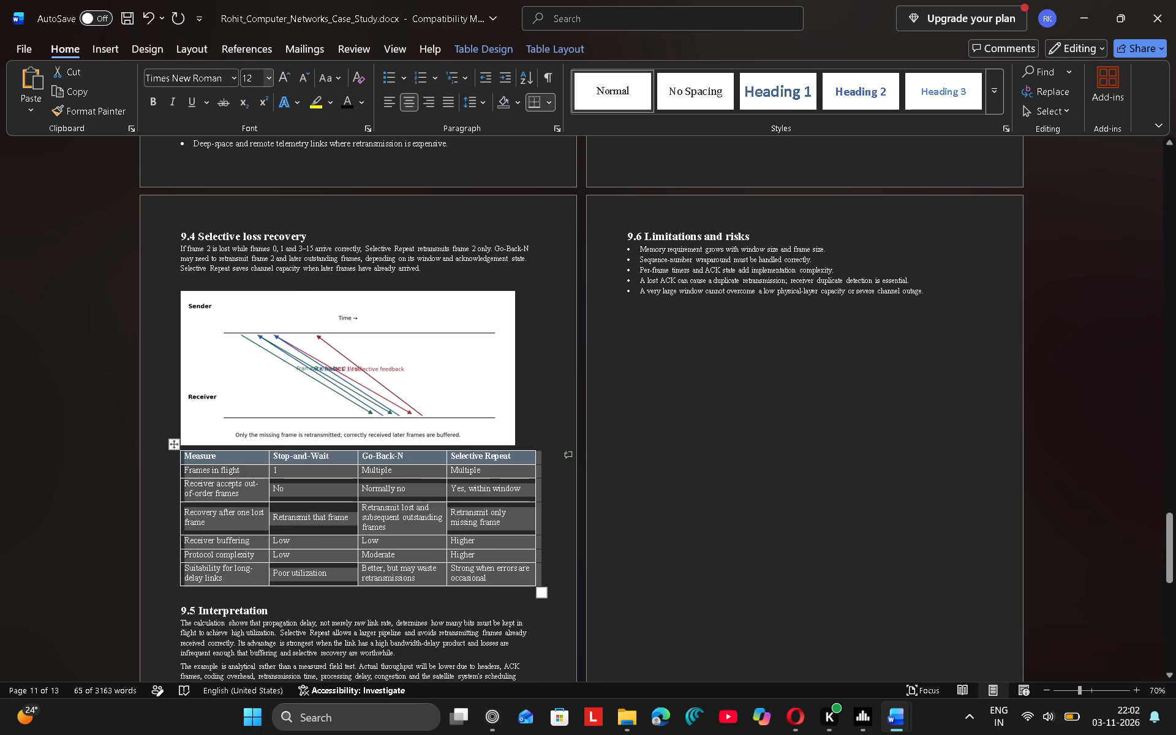
{"action": "key", "text": "Left"}
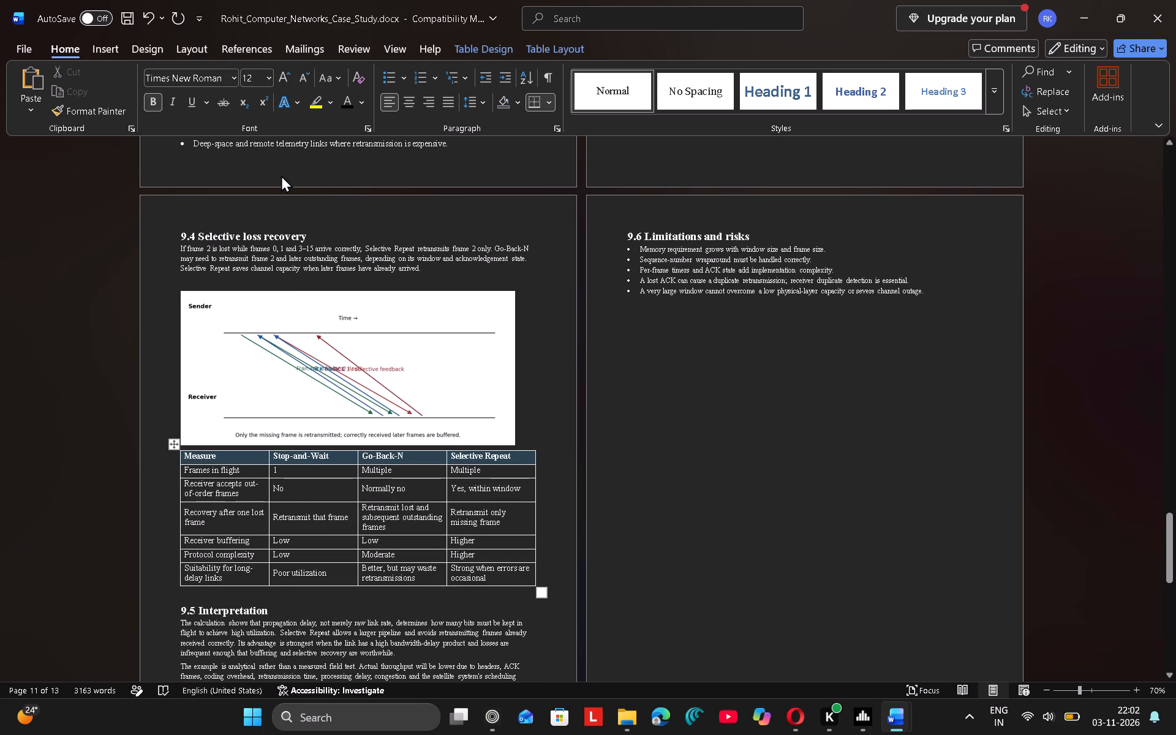
Insert a blank line between the Sender/Receiver diagram and the protocol comparison table.
{"action": "left_click", "coordinate": [546, 436]}
{"action": "key", "text": "Return"}
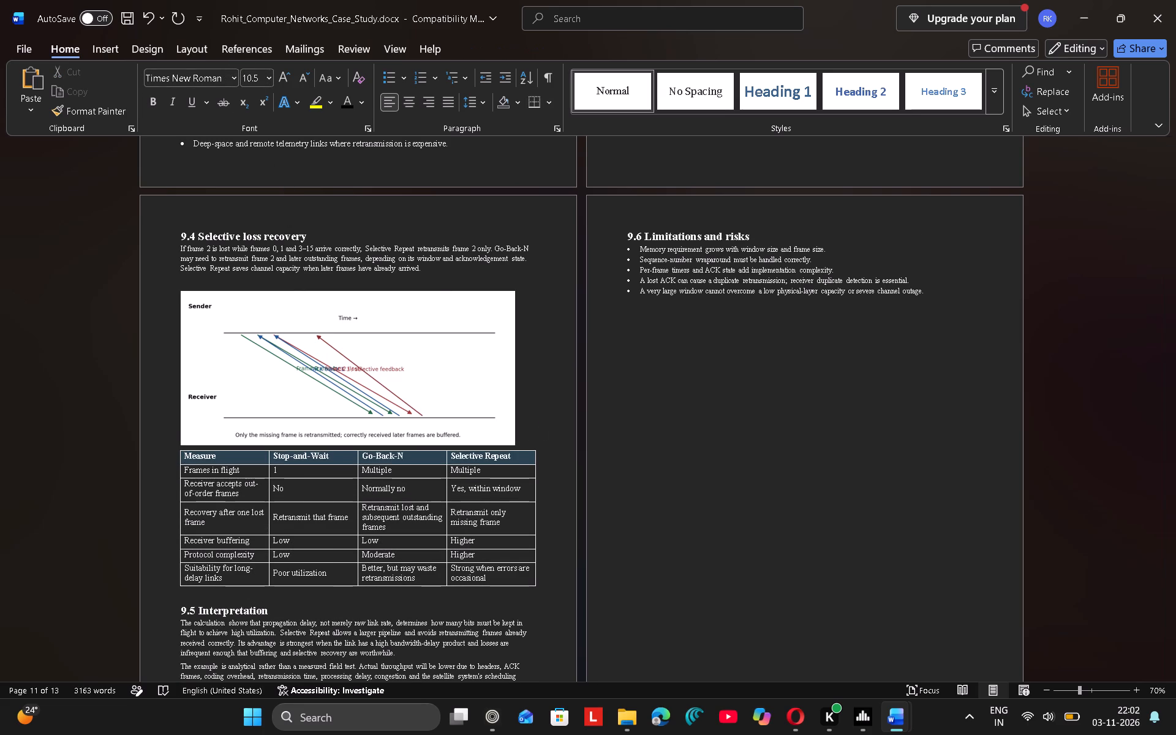
Increase both paragraphs under "9.5 Interpretation" to font size 12.
{"action": "scroll", "coordinate": [479, 541], "scroll_direction": "down", "scroll_amount": 1}
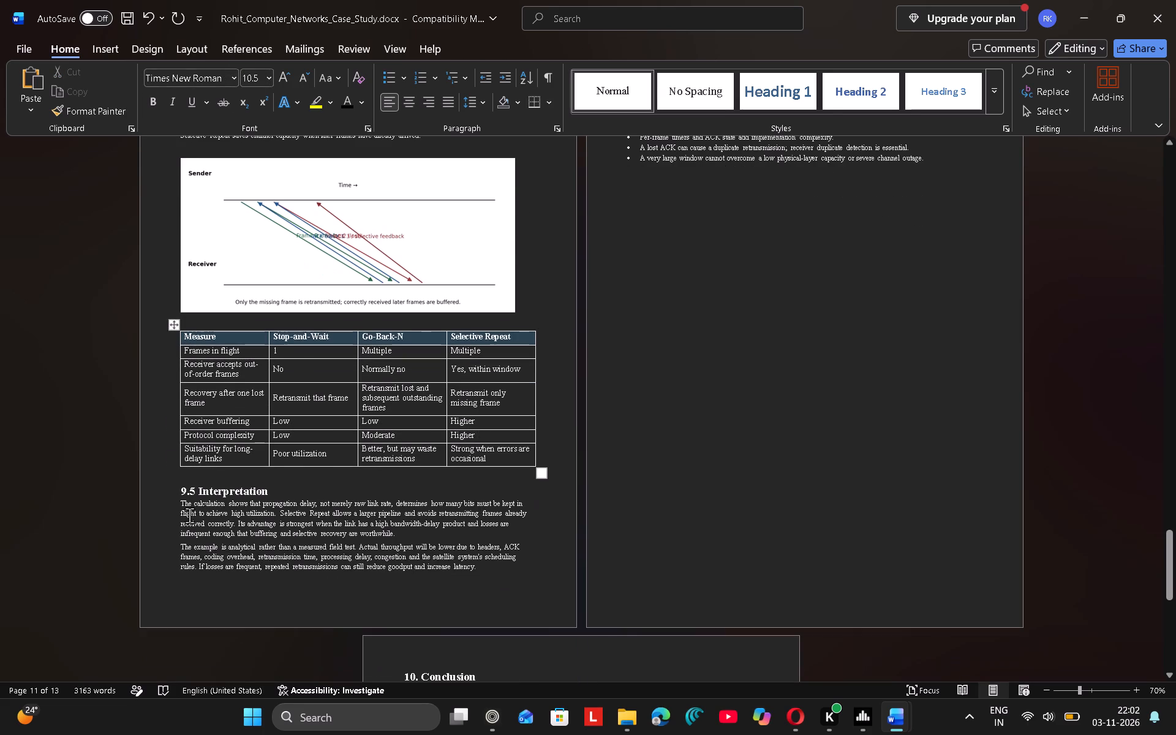
{"action": "left_click_drag", "start_coordinate": [179, 503], "coordinate": [898, 128]}
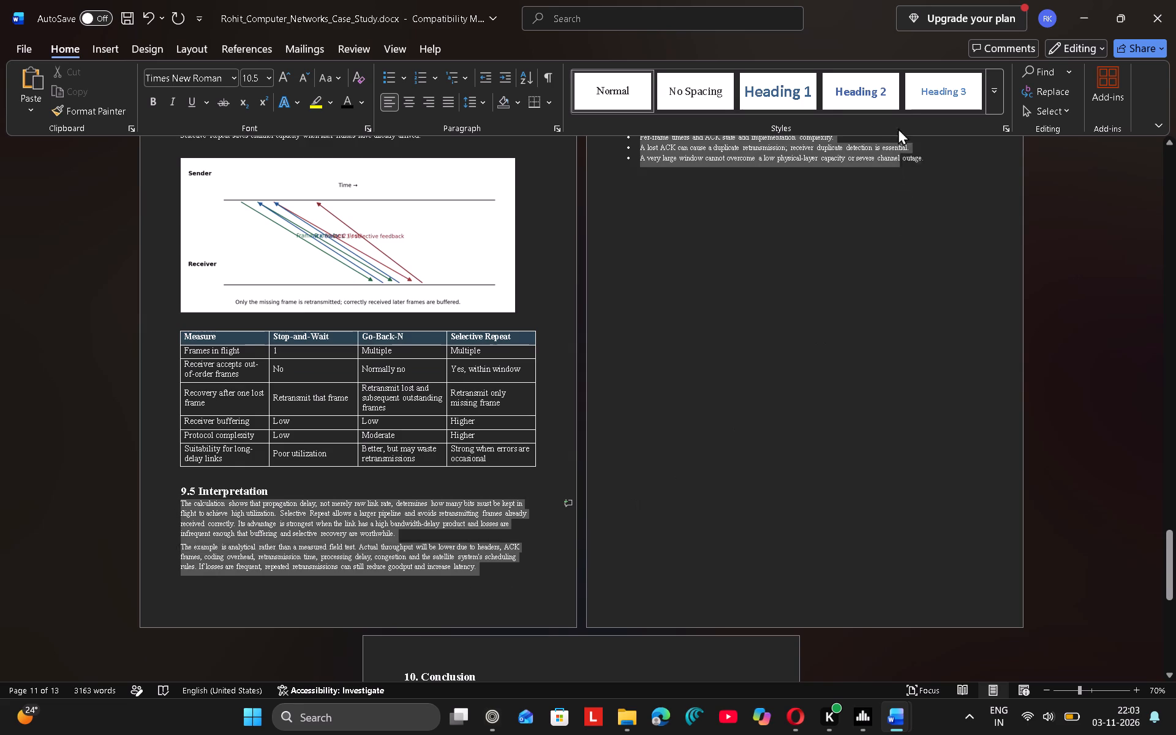
{"action": "left_click_drag", "start_coordinate": [898, 128], "coordinate": [846, 294]}
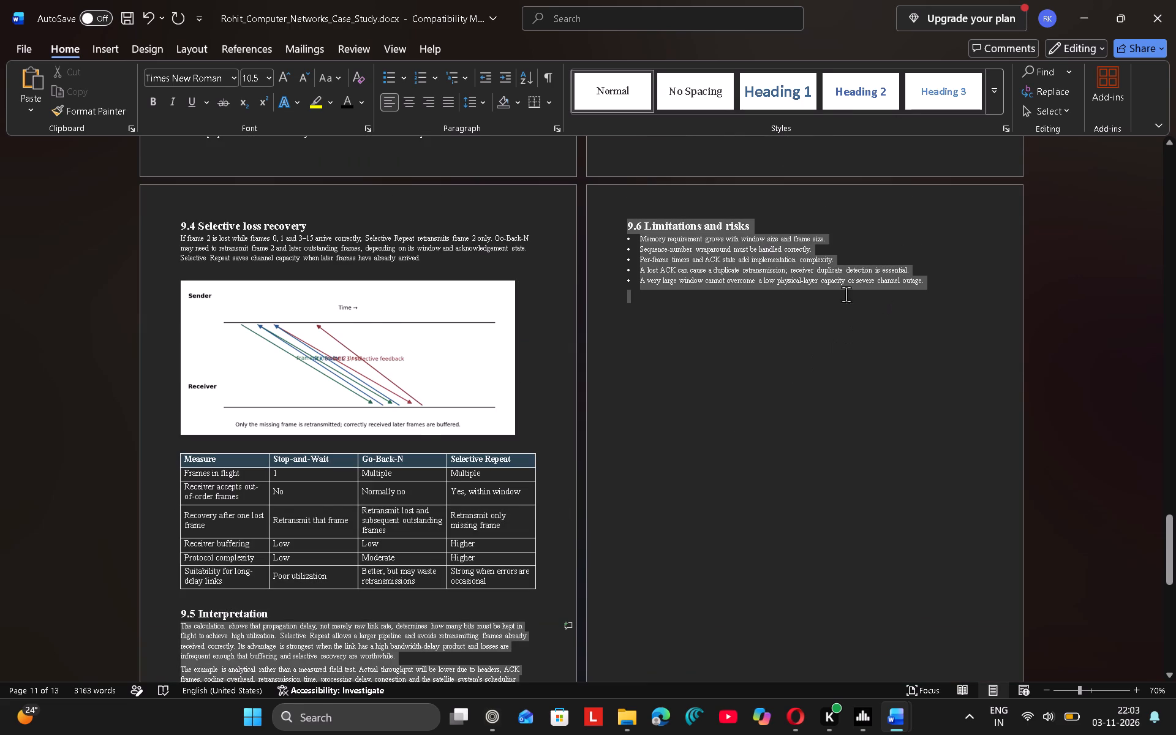
{"action": "left_click_drag", "start_coordinate": [846, 294], "coordinate": [485, 174]}
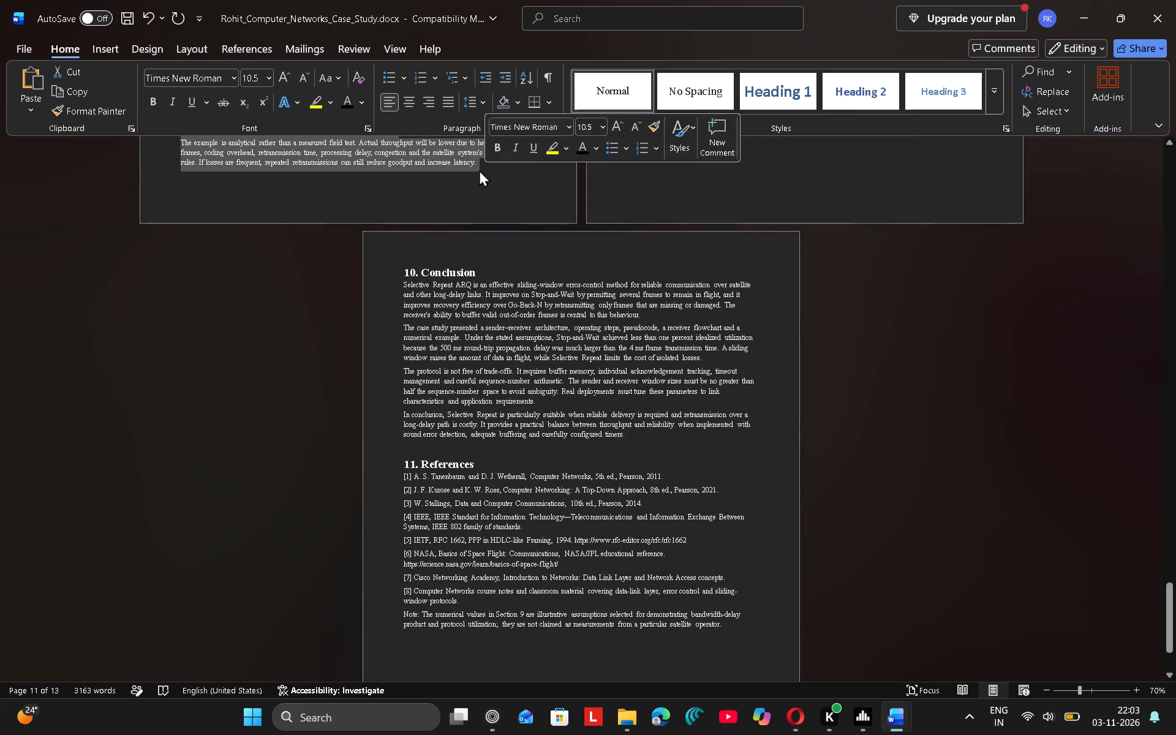
{"action": "double_click", "coordinate": [287, 75]}
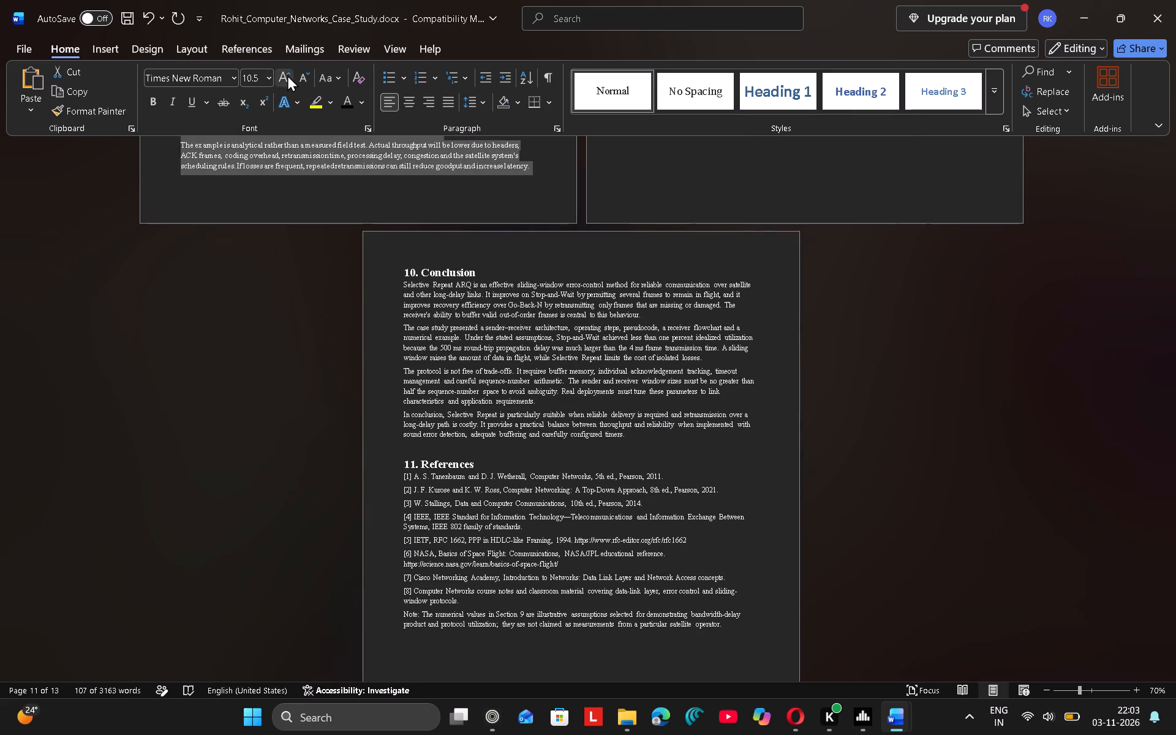
Increase the five bullets under "9.6 Limitations and risks" to font size 12.
{"action": "scroll", "coordinate": [523, 222], "scroll_direction": "up", "scroll_amount": 2}
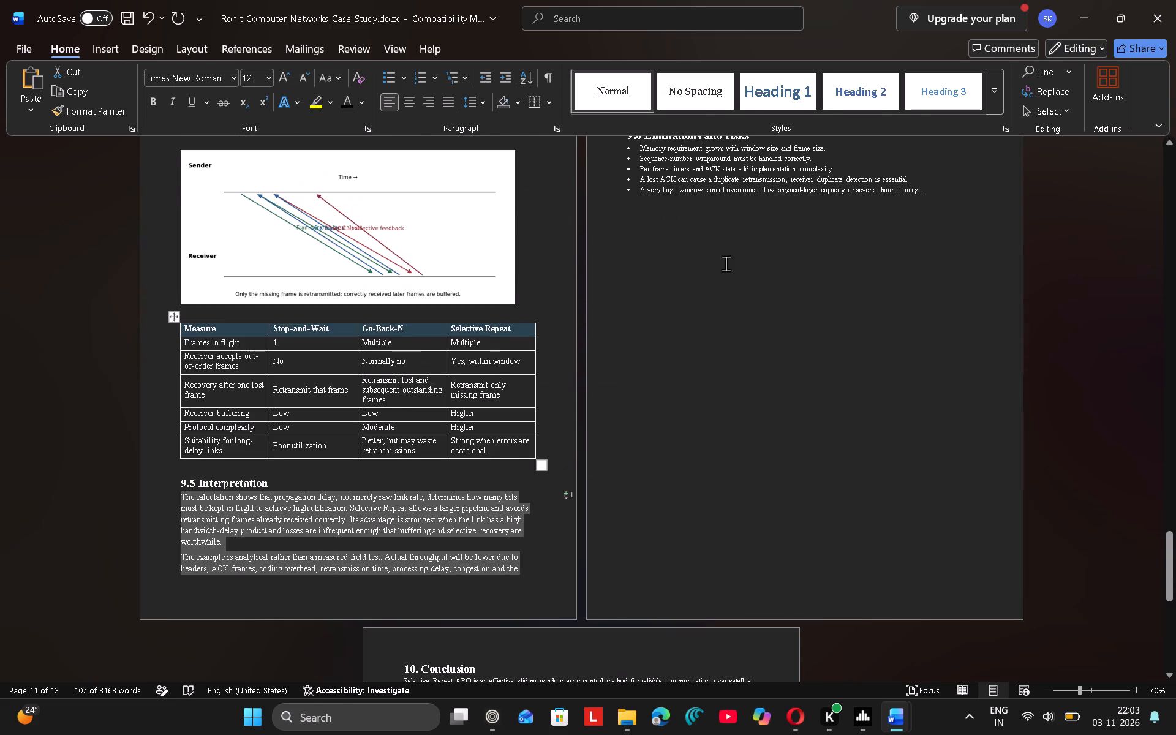
{"action": "scroll", "coordinate": [726, 263], "scroll_direction": "up", "scroll_amount": 1}
{"action": "left_click_drag", "start_coordinate": [954, 303], "coordinate": [783, 267]}
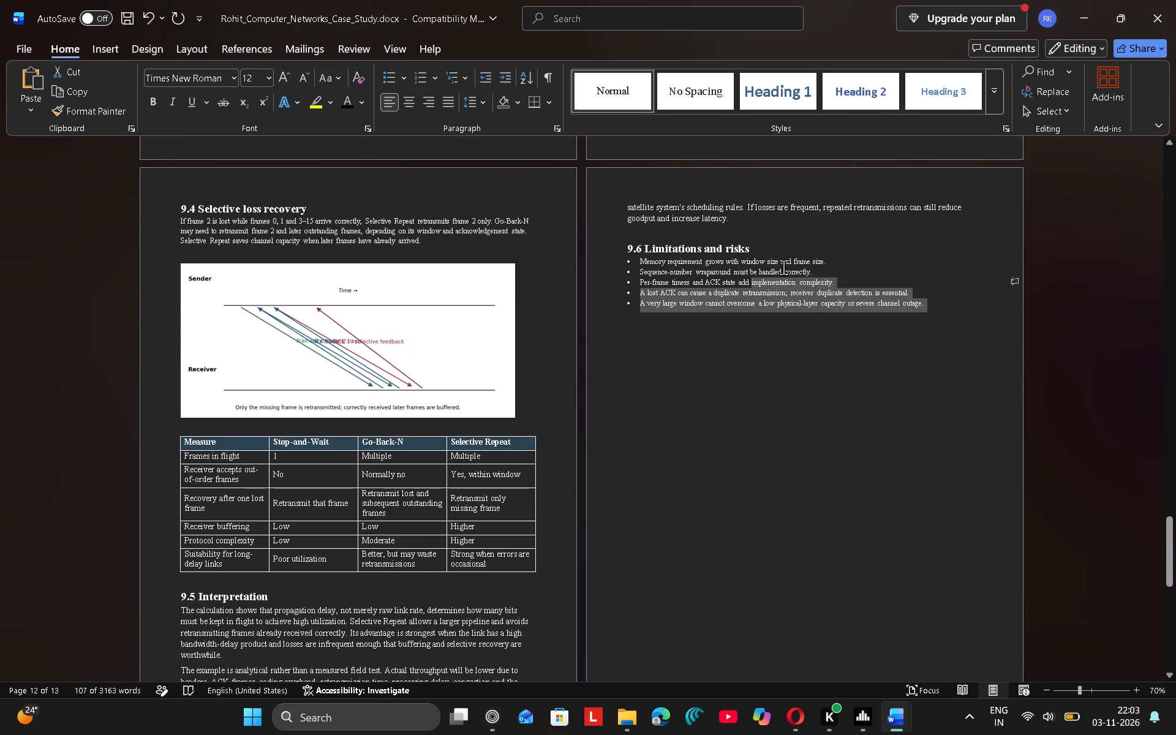
{"action": "left_click_drag", "start_coordinate": [783, 267], "coordinate": [784, 236]}
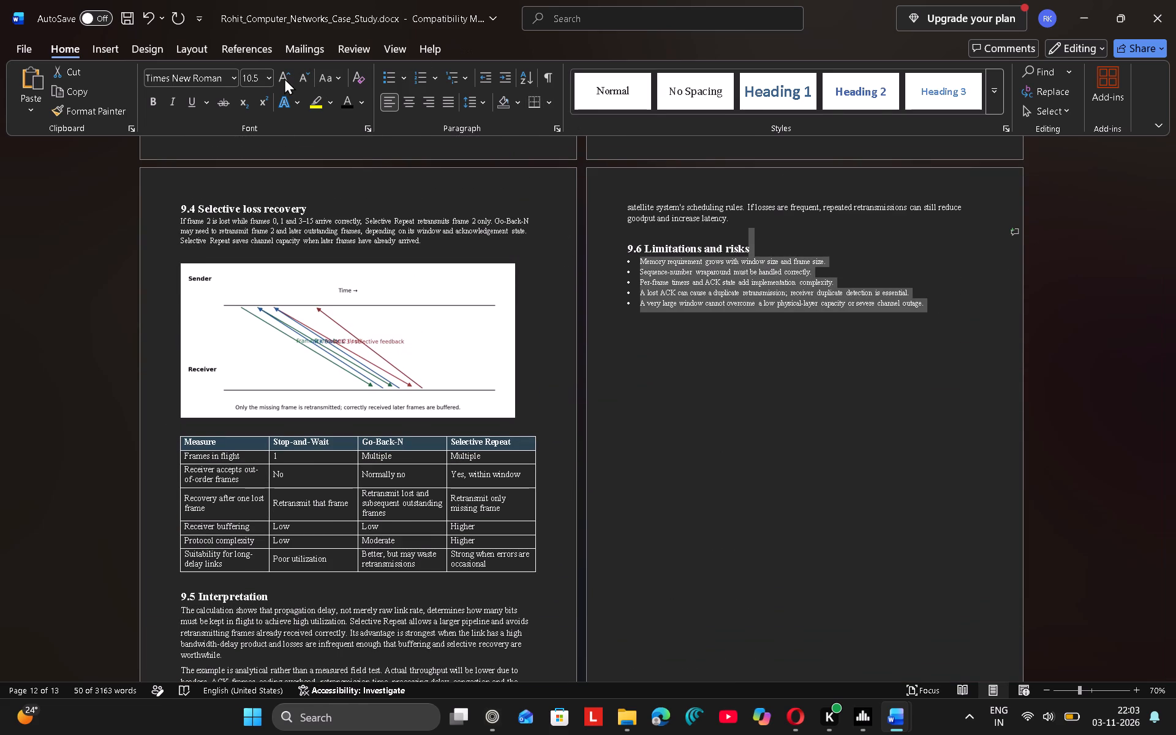
{"action": "double_click", "coordinate": [284, 78]}
{"action": "left_click", "coordinate": [860, 399]}
Remove the page break before "10. Conclusion" so that it directly follows the section 9.6 bullets.
{"action": "scroll", "coordinate": [860, 399], "scroll_direction": "down", "scroll_amount": 1}
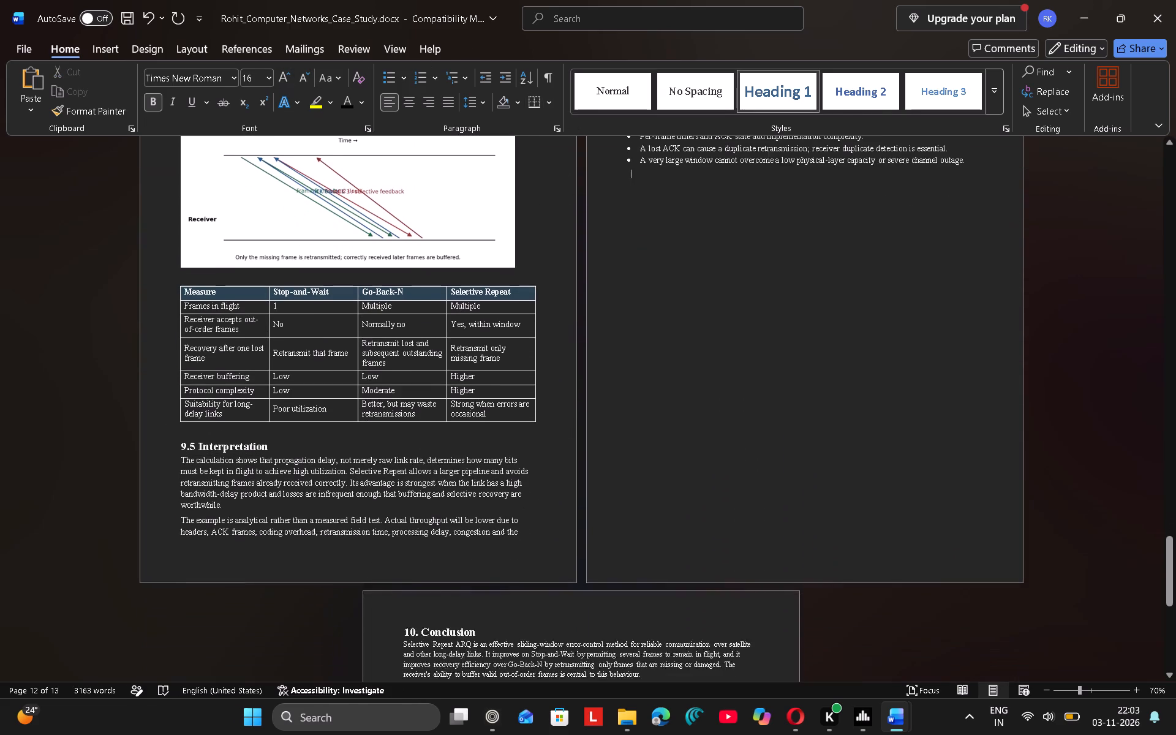
{"action": "scroll", "coordinate": [860, 399], "scroll_direction": "down", "scroll_amount": 2}
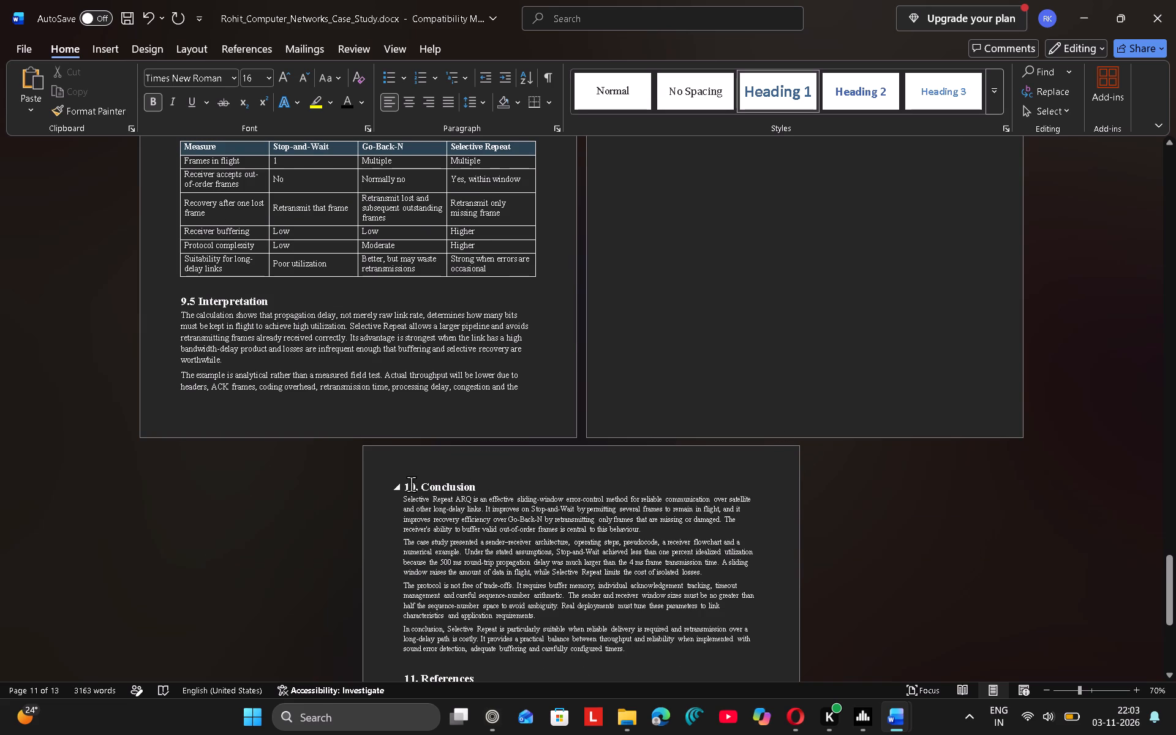
{"action": "left_click", "coordinate": [405, 486]}
{"action": "key", "text": "BackSpace"}
{"action": "key", "text": "BackSpace"}
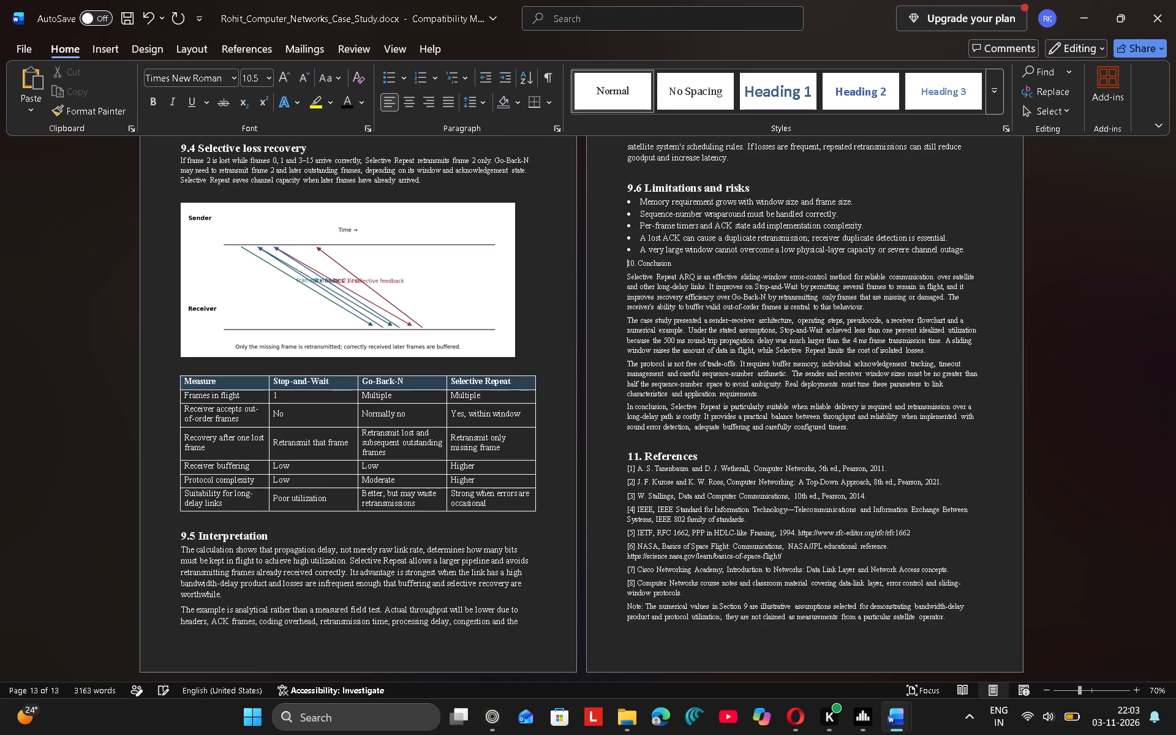
Insert a blank line above the "10. Conclusion" heading and format the heading as bold at font size 16.
{"action": "key", "text": "Return"}
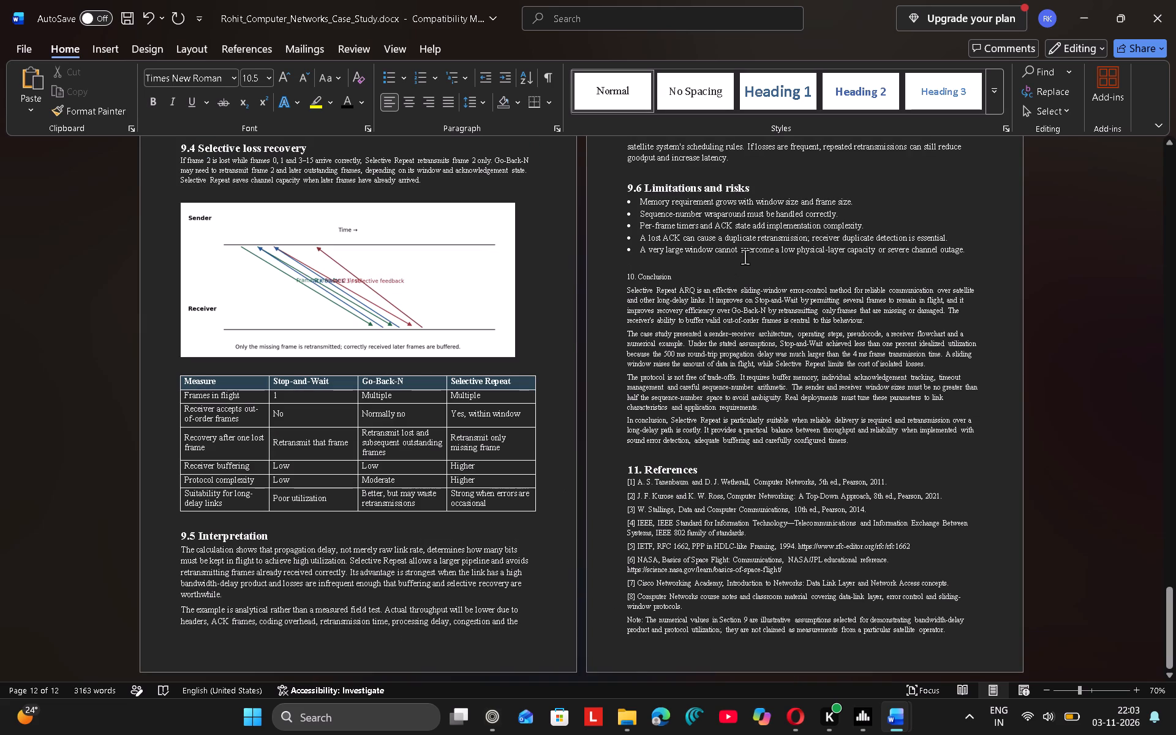
{"action": "left_click_drag", "start_coordinate": [721, 266], "coordinate": [684, 273]}
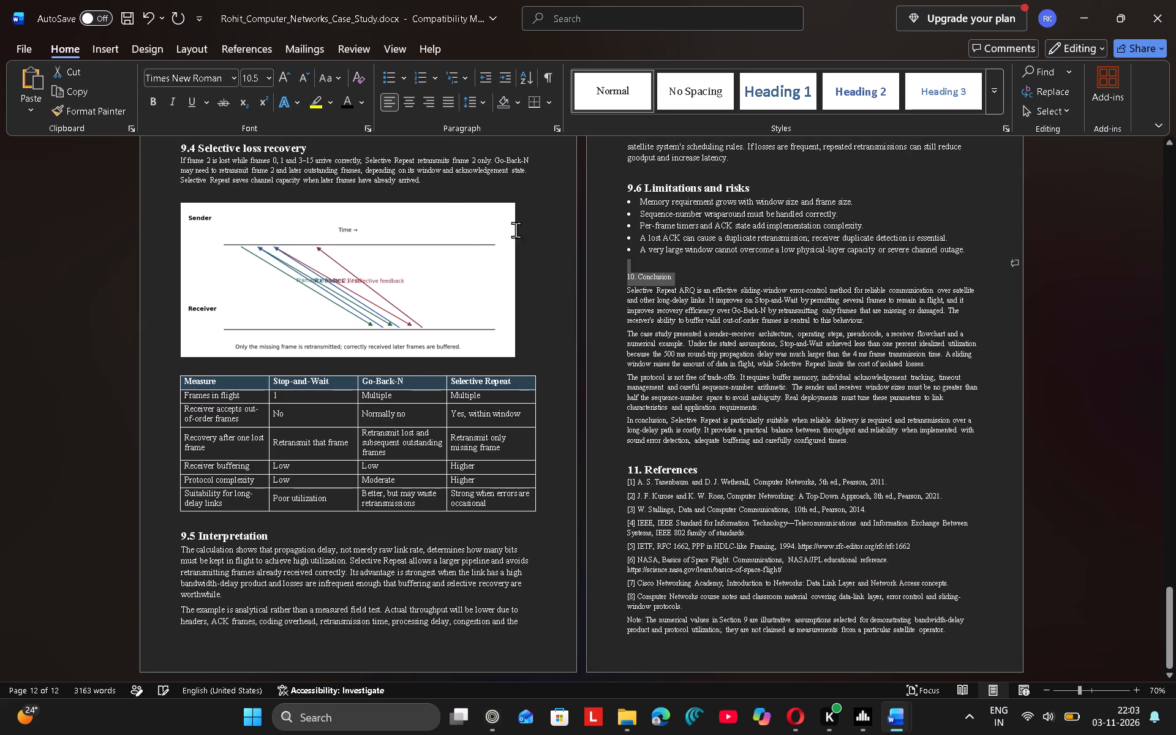
{"action": "left_click", "coordinate": [257, 74]}
{"action": "type", "text": "16"}
{"action": "key", "text": "Return"}
{"action": "key", "text": "ctrl+b"}
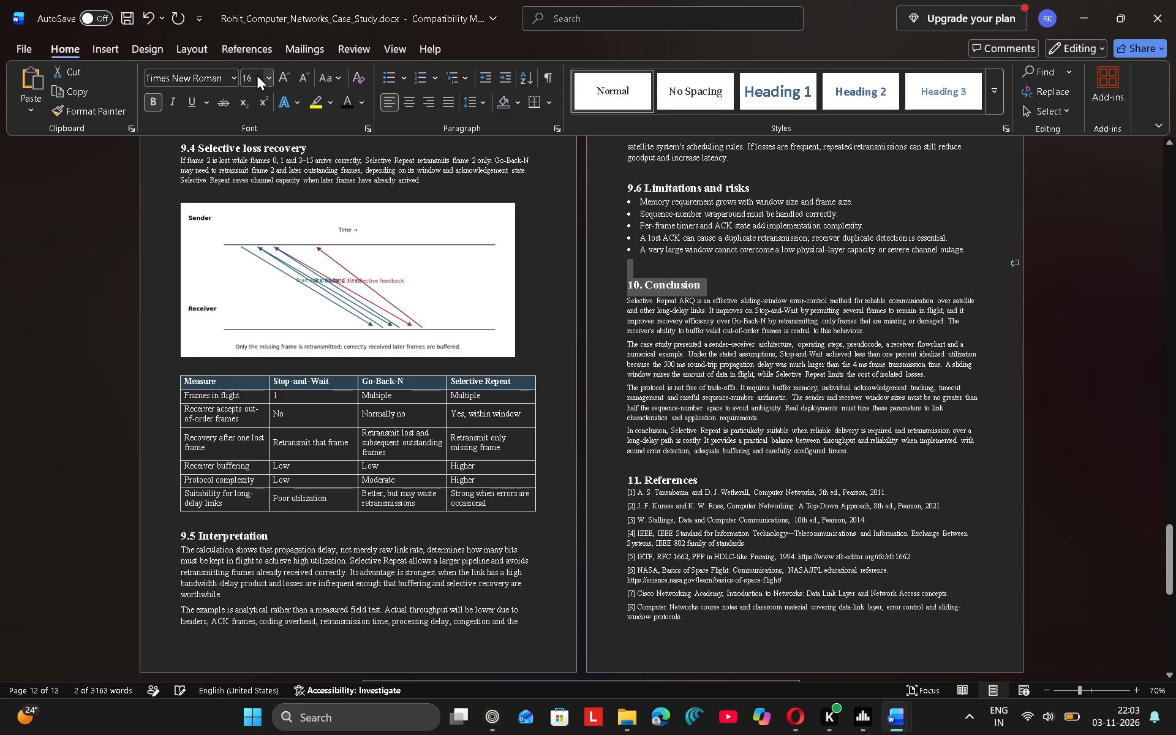
Increase the four paragraphs under "10. Conclusion" to font size 12.
{"action": "left_click", "coordinate": [631, 300]}
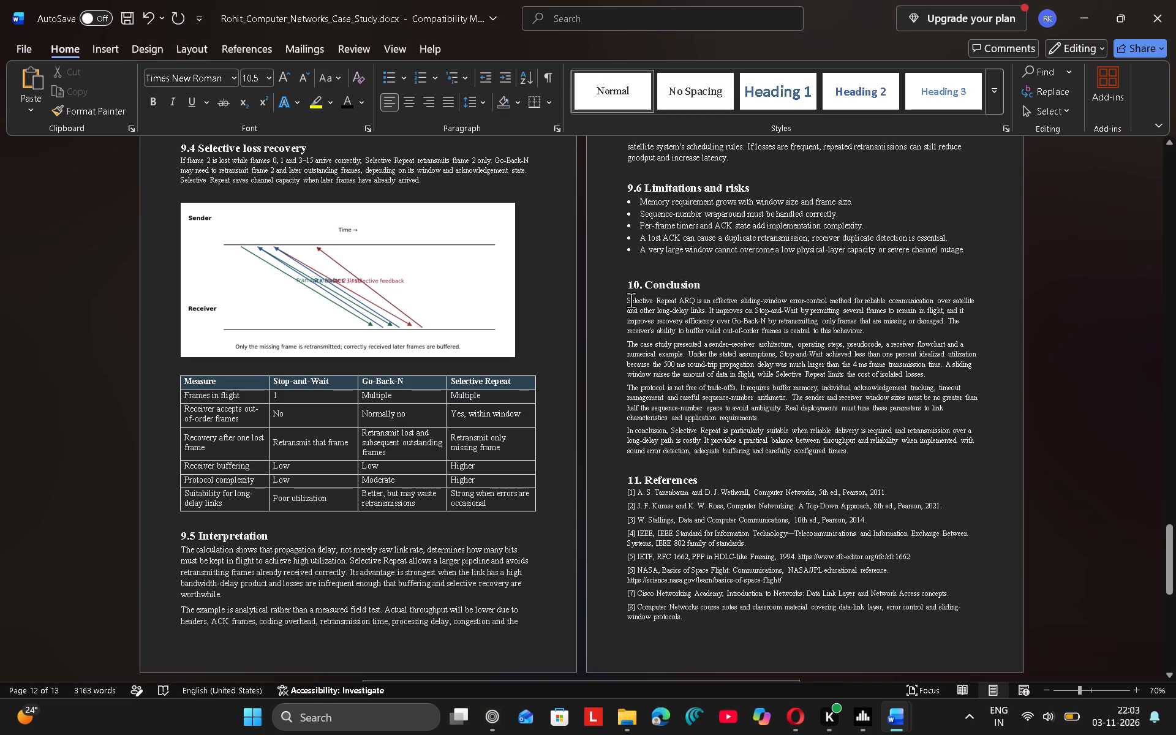
{"action": "left_click_drag", "start_coordinate": [623, 301], "coordinate": [853, 419]}
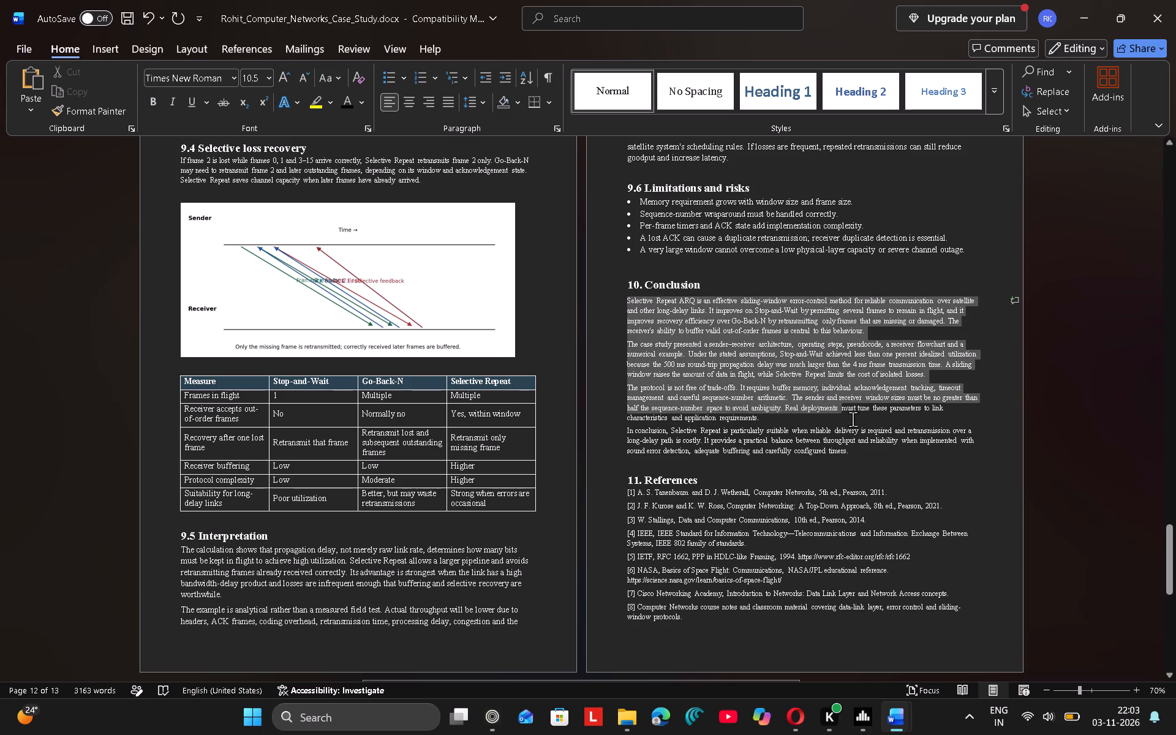
{"action": "left_click_drag", "start_coordinate": [853, 419], "coordinate": [867, 452]}
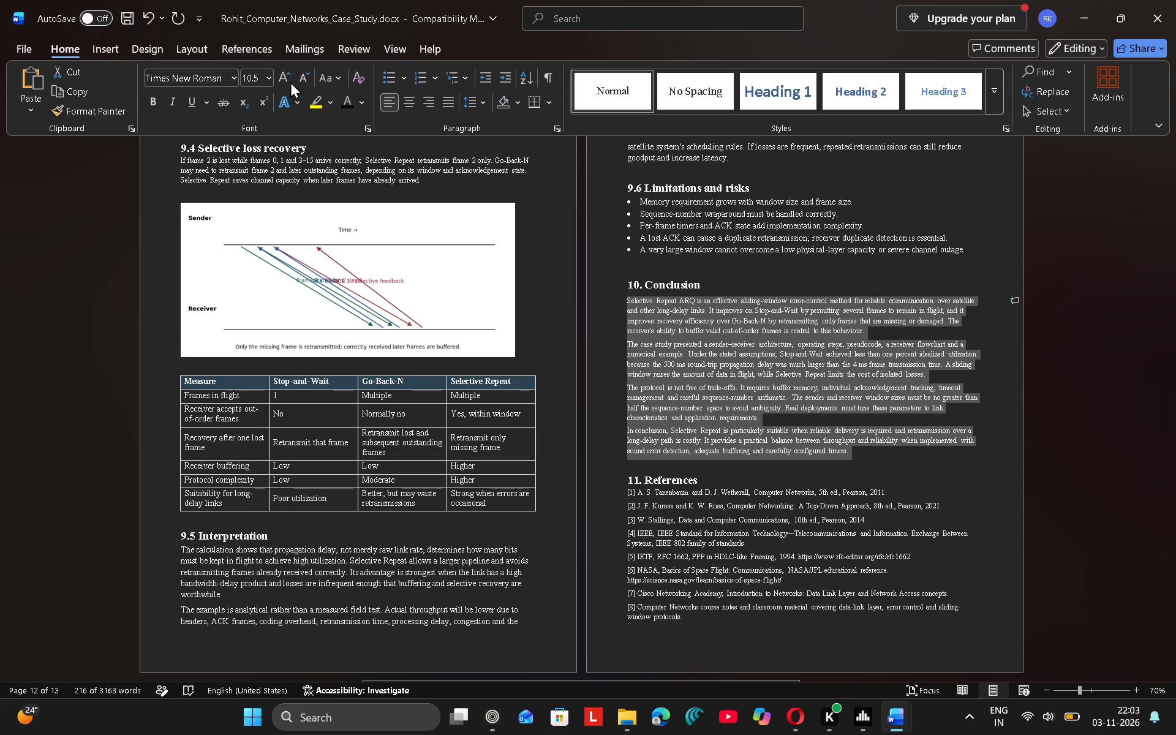
{"action": "double_click", "coordinate": [284, 81]}
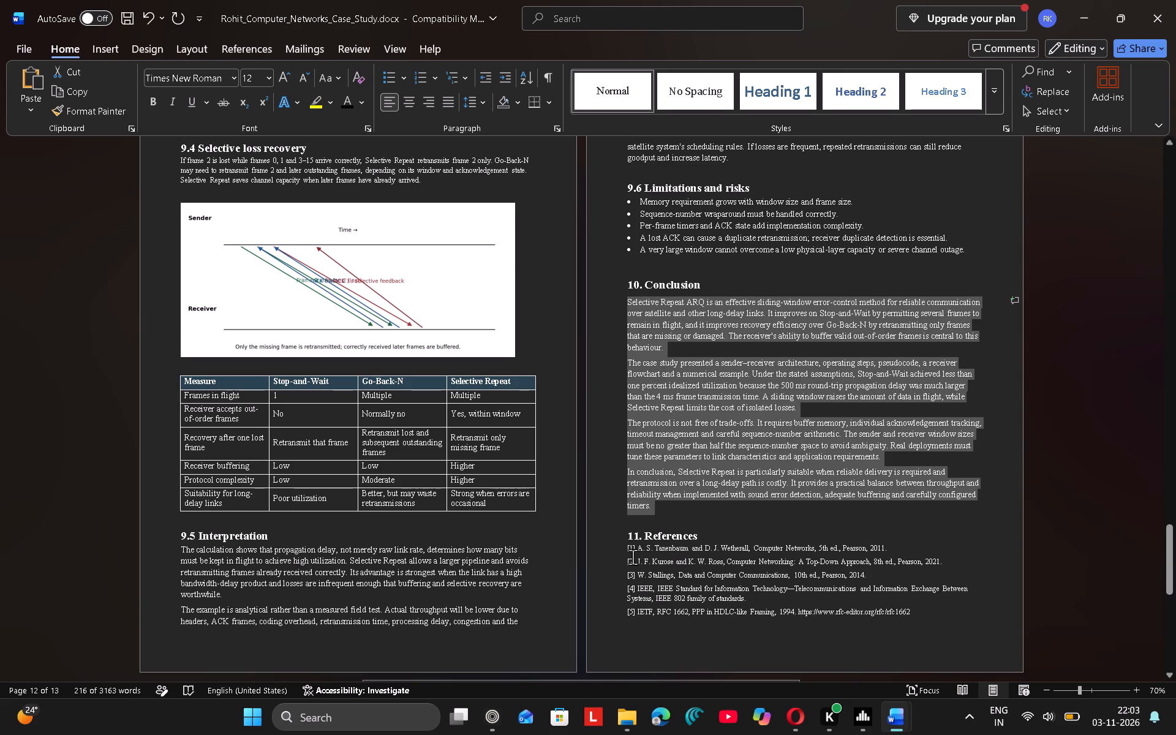
Increase the eight entries under "11. References" and the closing note to font size 12.
{"action": "left_click_drag", "start_coordinate": [627, 551], "coordinate": [834, 672]}
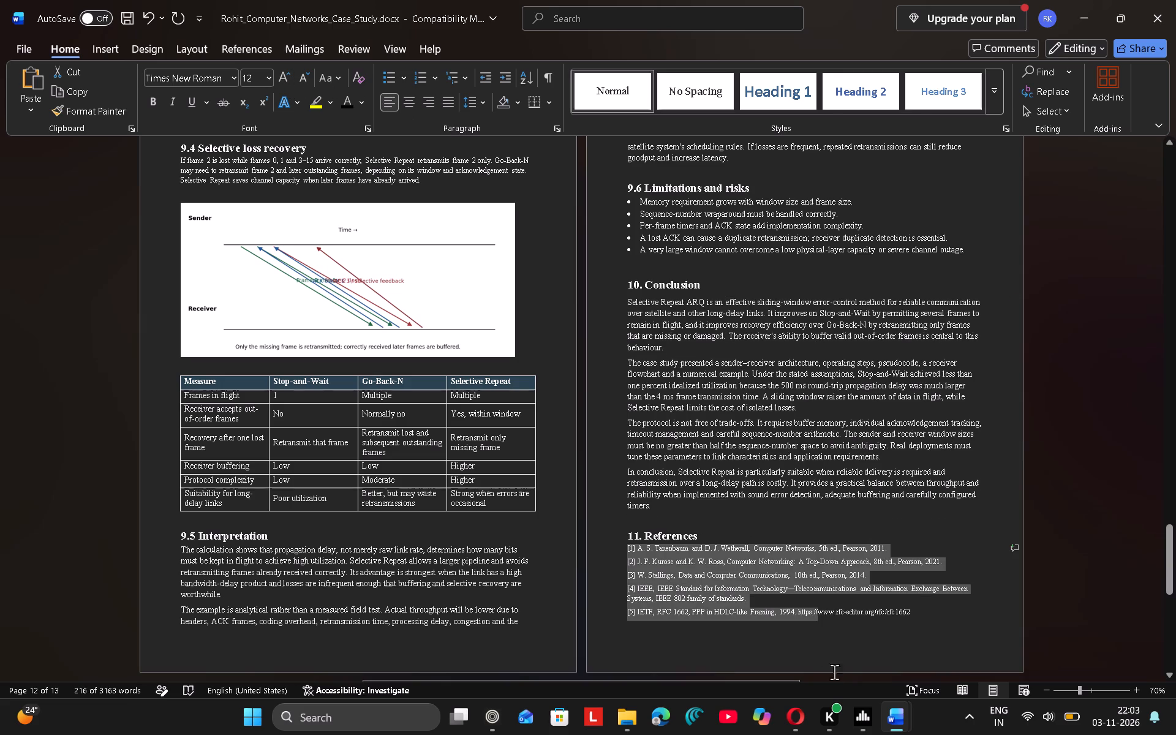
{"action": "left_click_drag", "start_coordinate": [834, 672], "coordinate": [759, 249]}
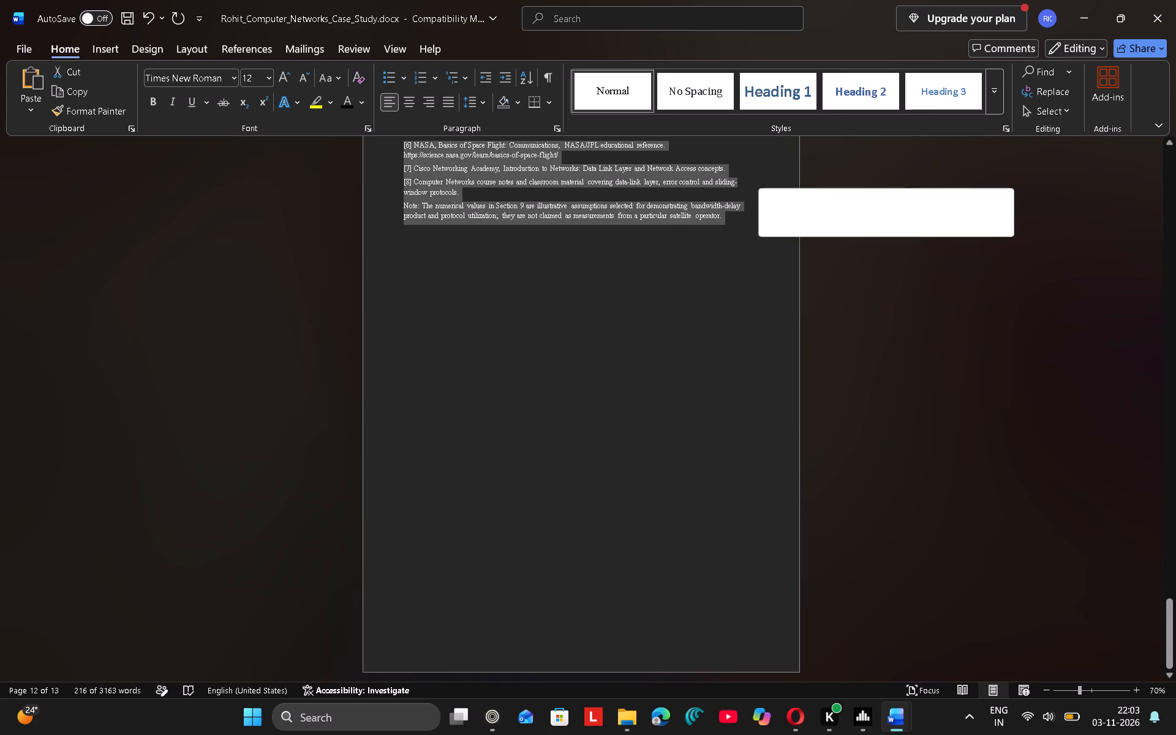
{"action": "double_click", "coordinate": [290, 77]}
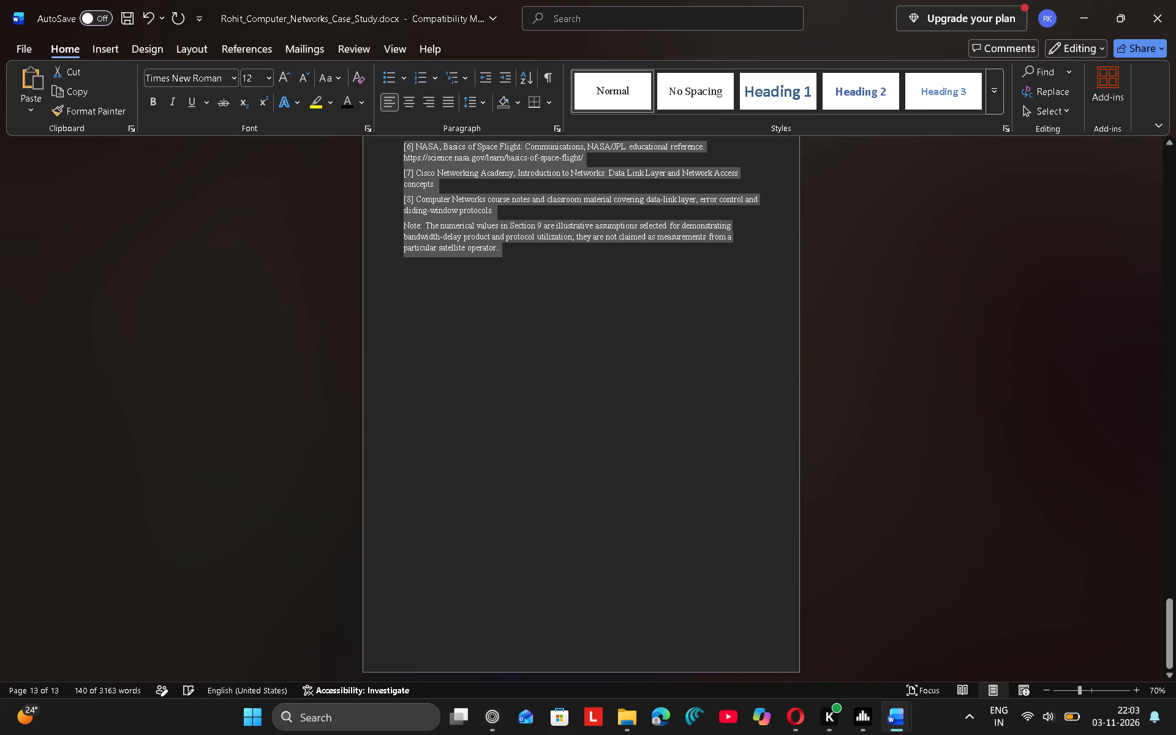
{"action": "left_click", "coordinate": [616, 350]}
Look back through the report up to the cover page and check the cover text's font and sizes.
{"action": "scroll", "coordinate": [616, 350], "scroll_direction": "up", "scroll_amount": 5}
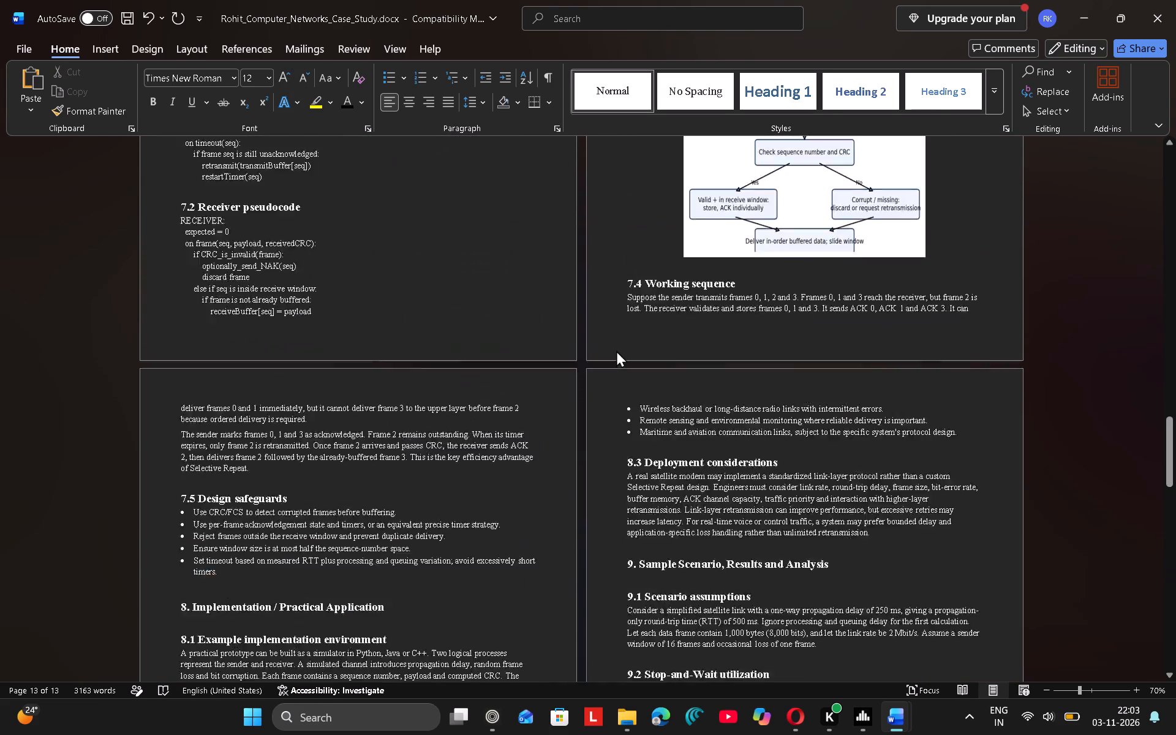
{"action": "scroll", "coordinate": [616, 350], "scroll_direction": "up", "scroll_amount": 3}
{"action": "scroll", "coordinate": [622, 331], "scroll_direction": "down", "scroll_amount": 1}
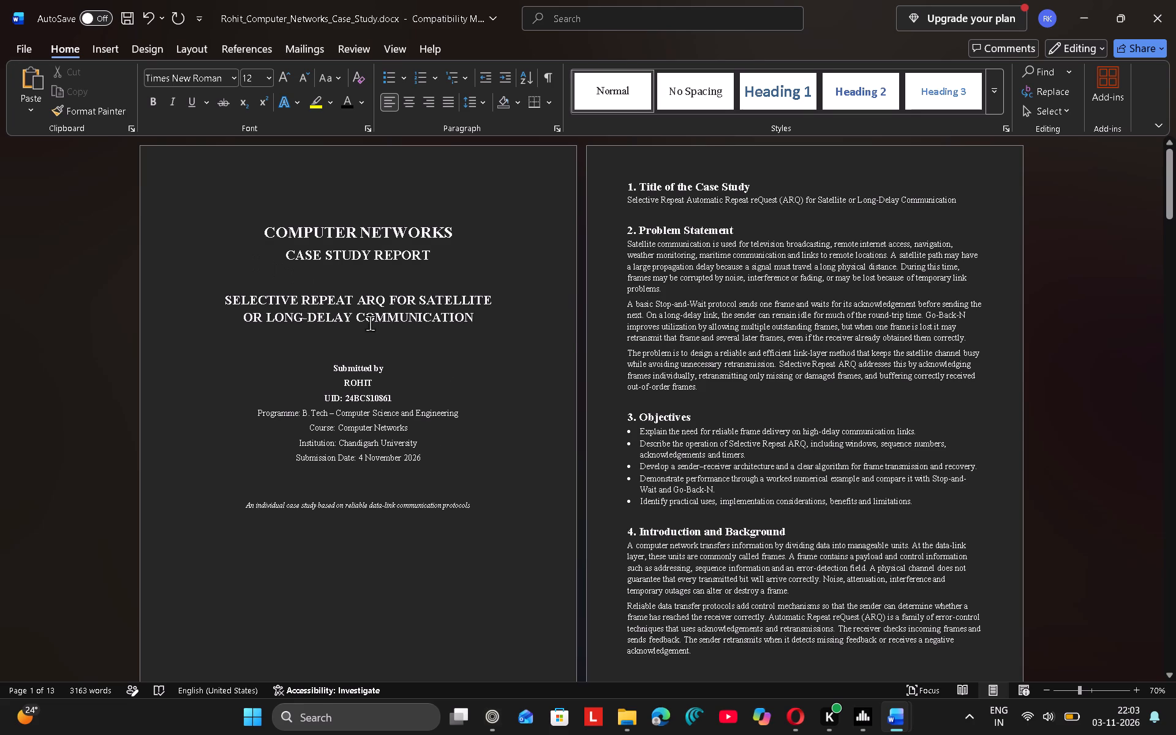
{"action": "left_click", "coordinate": [510, 521]}
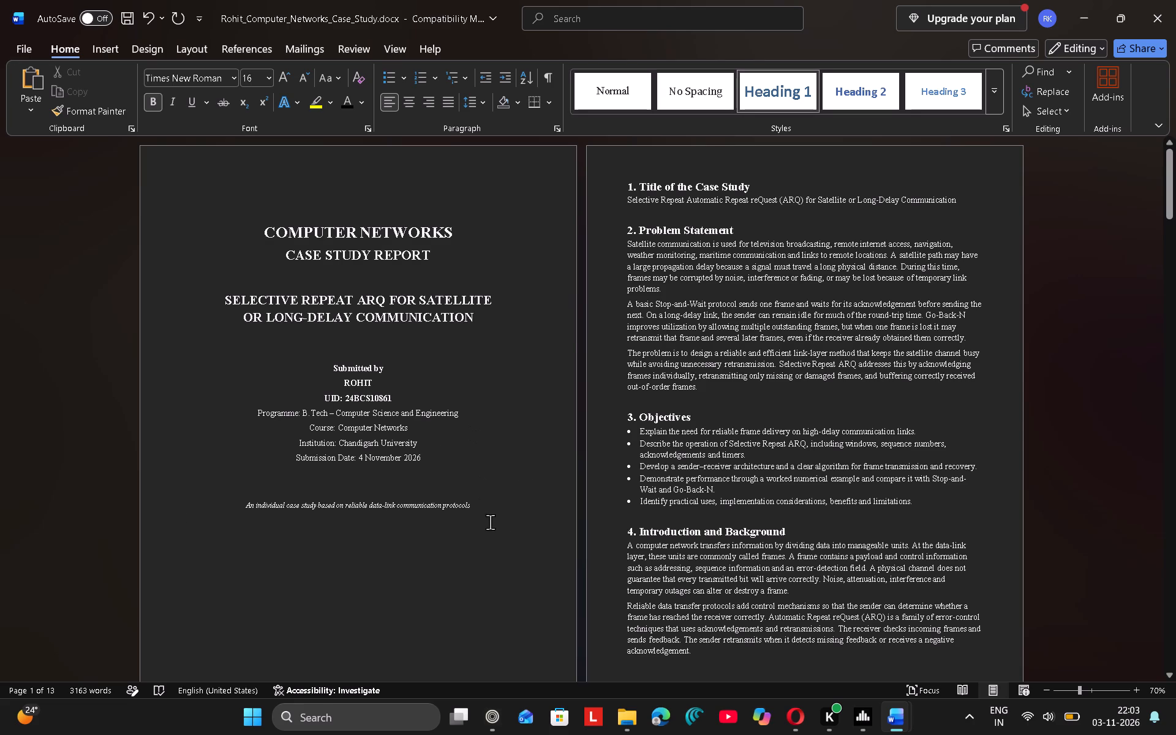
{"action": "left_click_drag", "start_coordinate": [494, 532], "coordinate": [233, 196]}
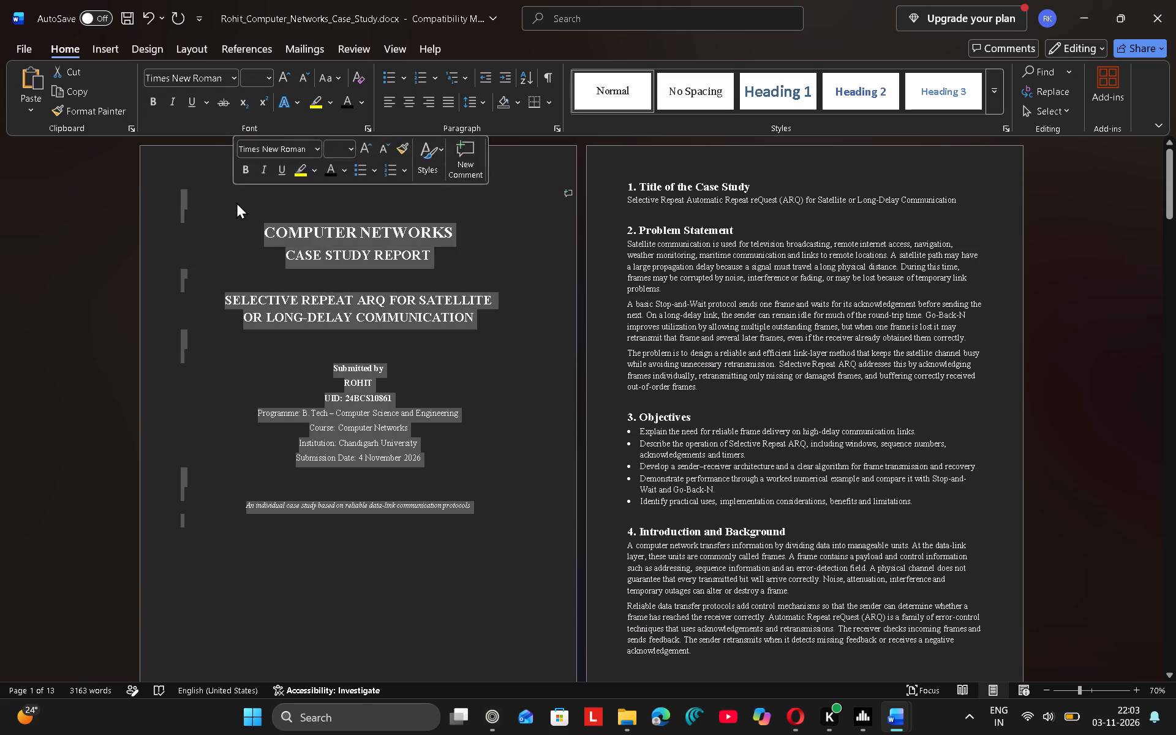
{"action": "left_click", "coordinate": [445, 413]}
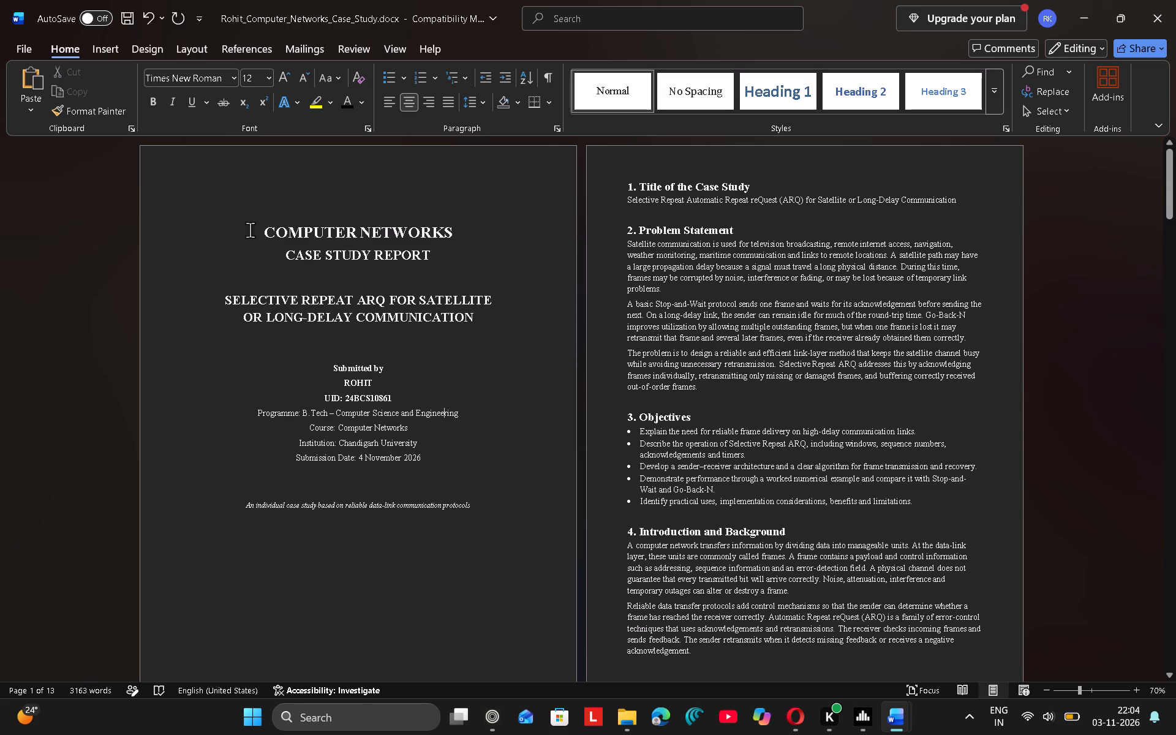
{"action": "left_click", "coordinate": [15, 51]}
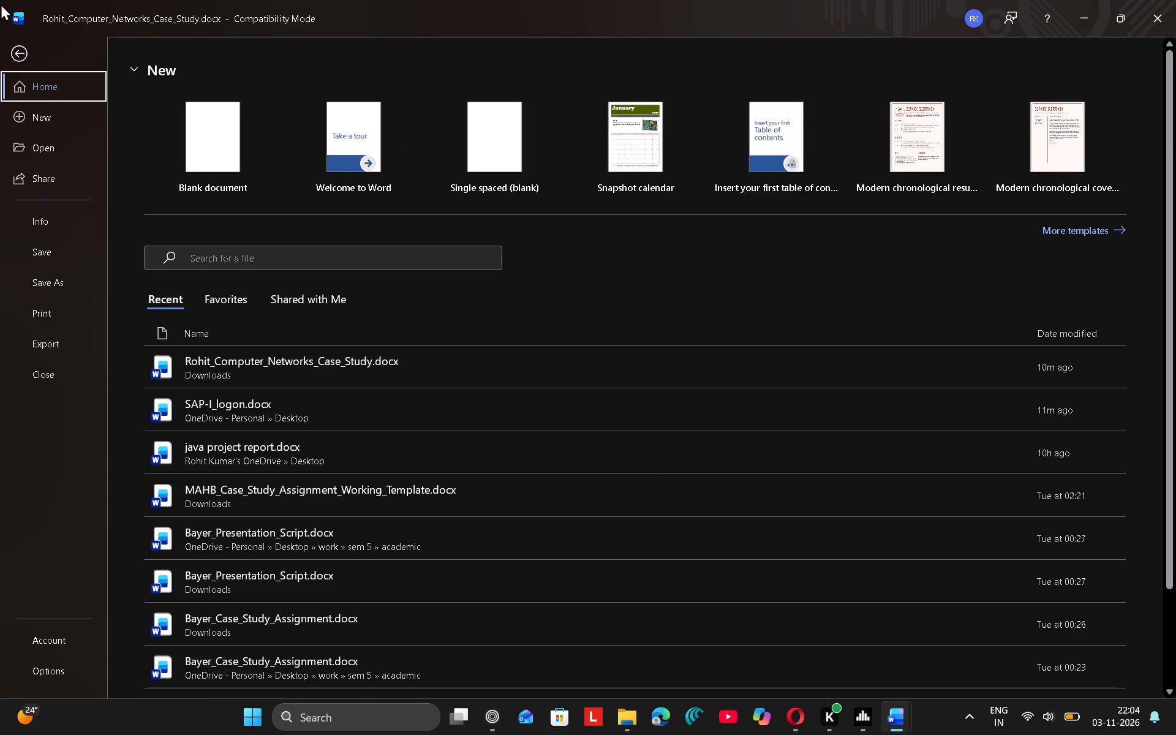
{"action": "left_click", "coordinate": [19, 51]}
{"action": "left_click", "coordinate": [456, 548]}
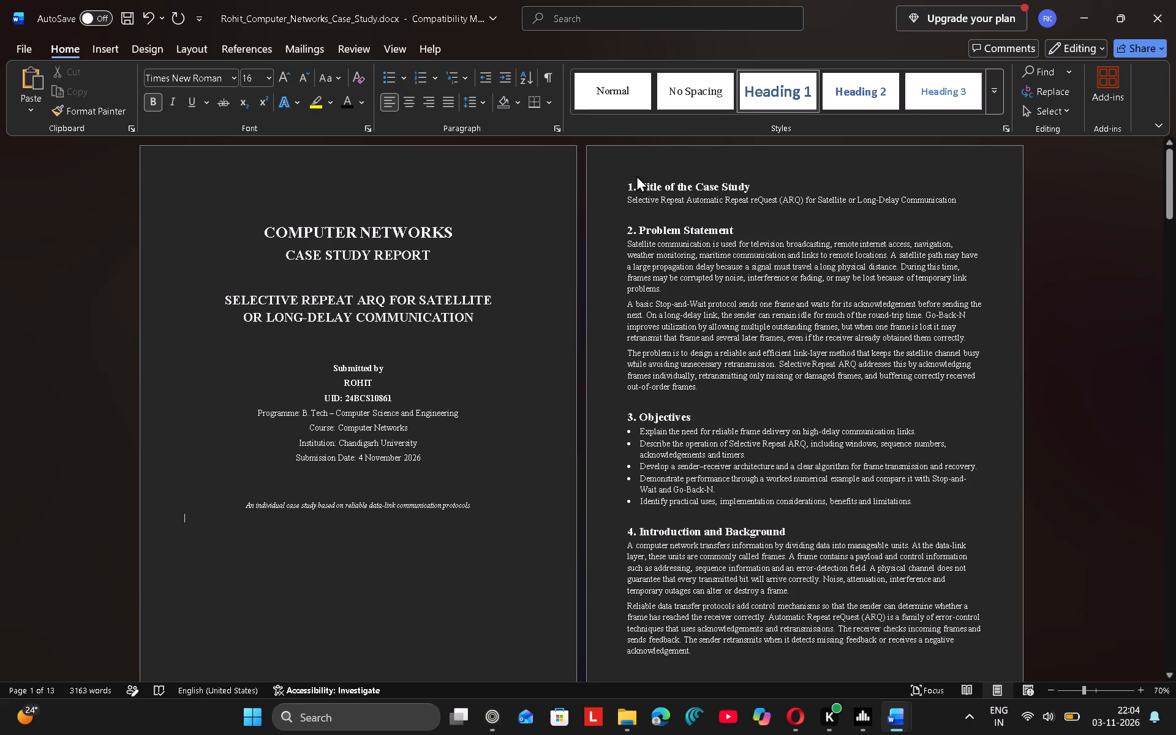
{"action": "left_click", "coordinate": [623, 183]}
{"action": "left_click", "coordinate": [624, 183]}
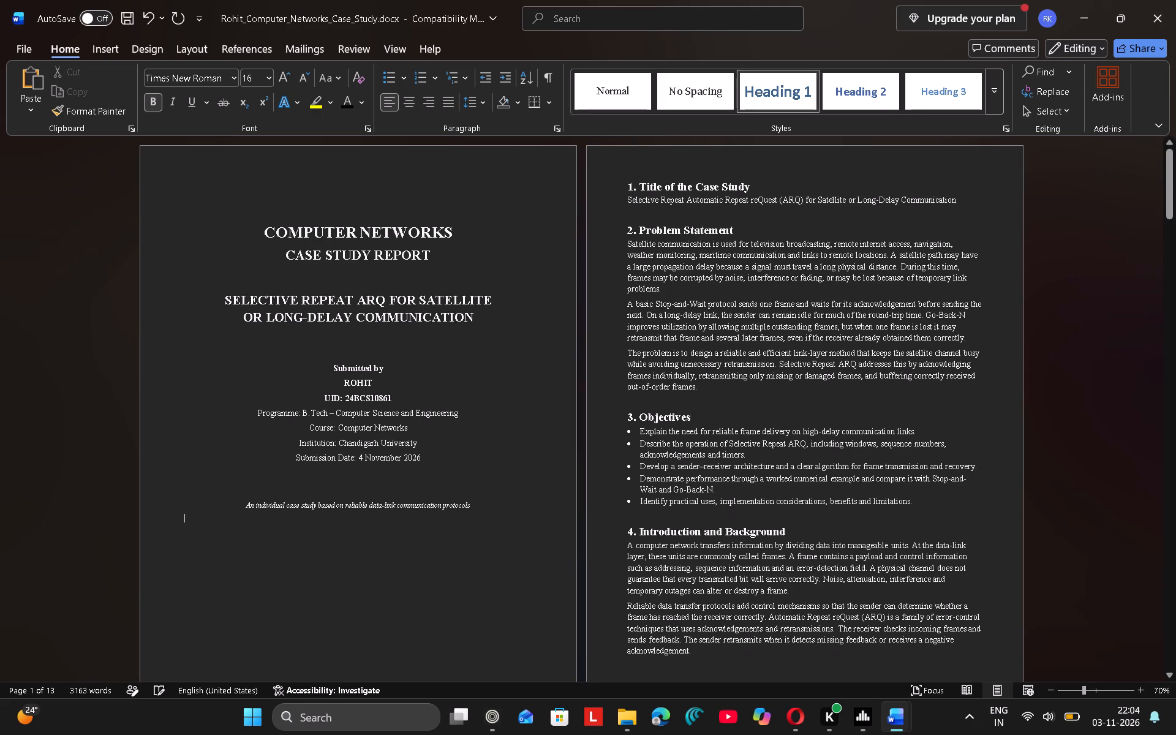
{"action": "left_click_drag", "start_coordinate": [471, 664], "coordinate": [181, 156]}
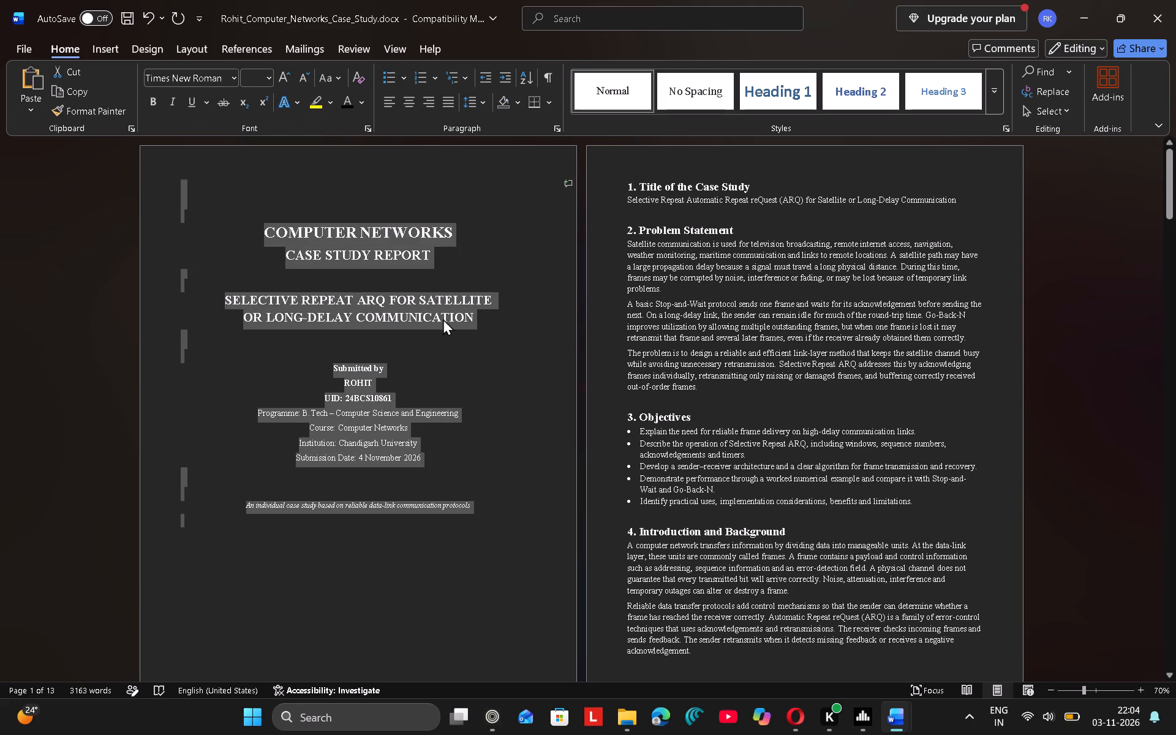
{"action": "left_click", "coordinate": [554, 404]}
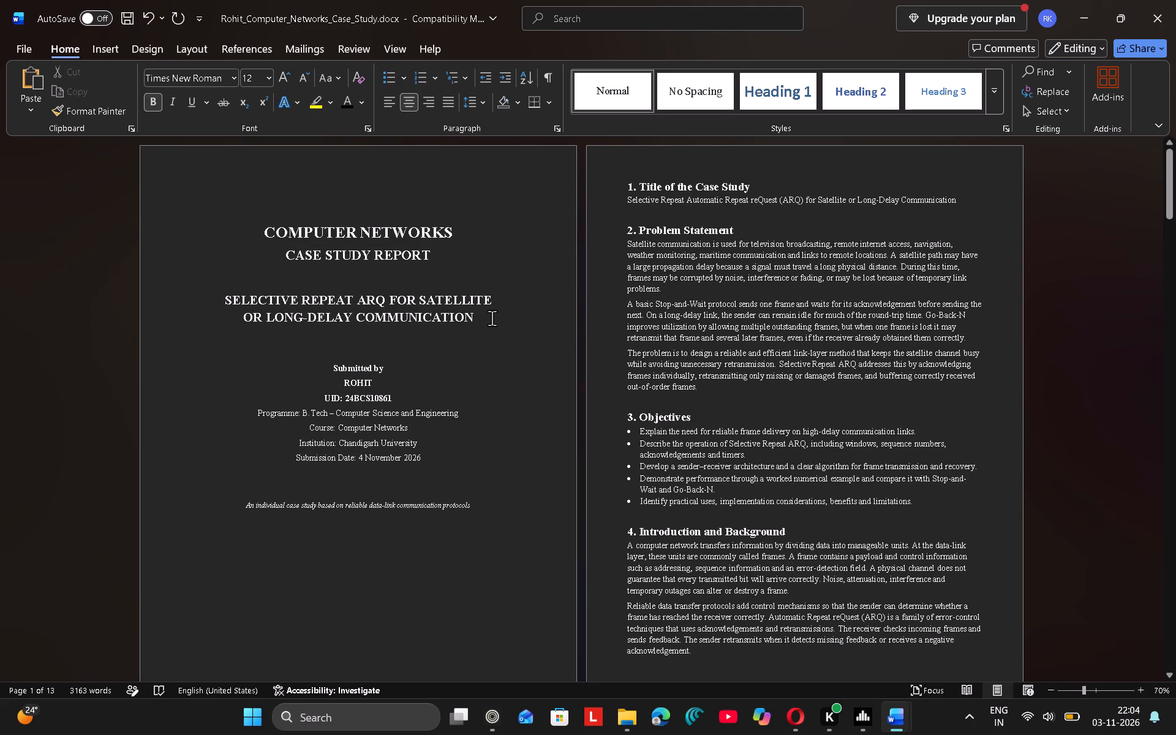
{"action": "left_click_drag", "start_coordinate": [492, 318], "coordinate": [229, 273]}
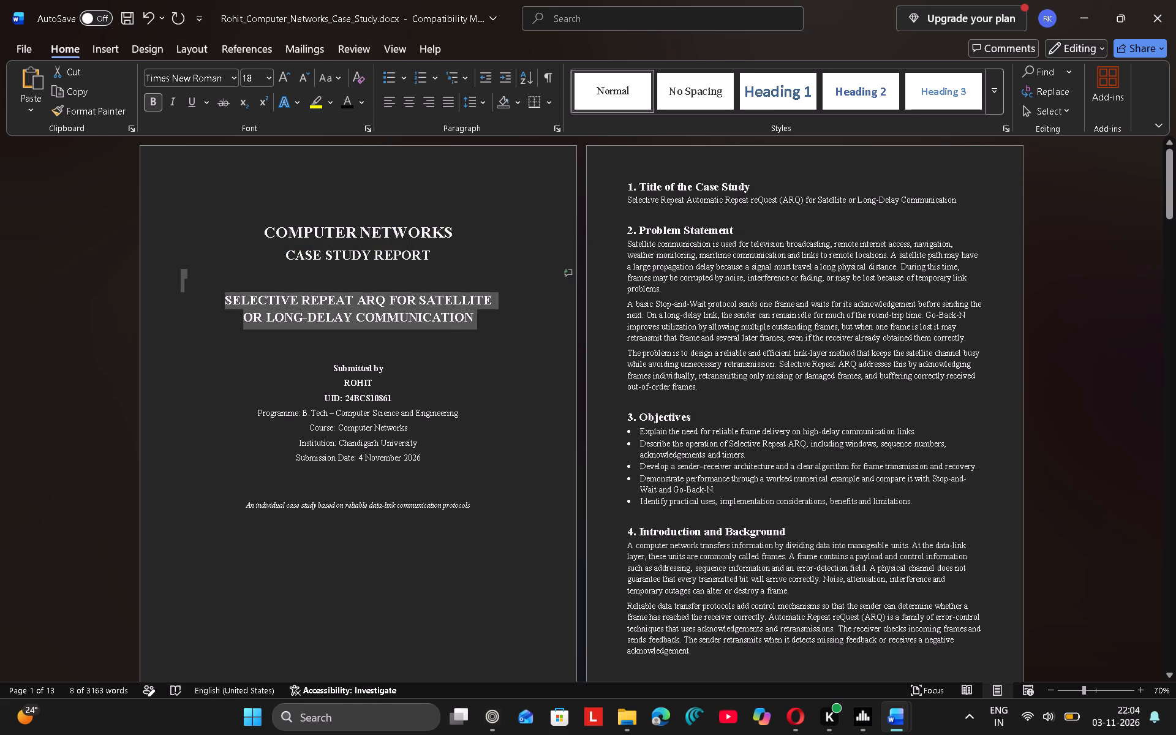
{"action": "left_click", "coordinate": [448, 399]}
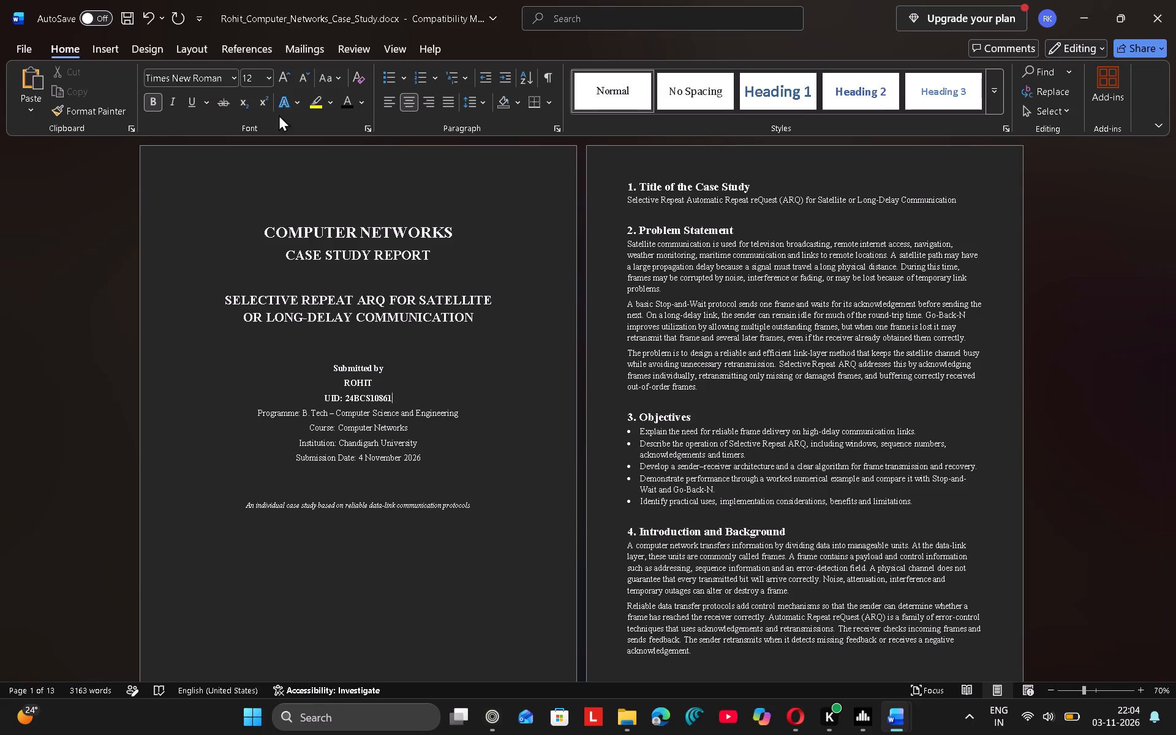
Save the report as a PDF named "CN case study" in the sem 5 folder.
{"action": "left_click", "coordinate": [21, 53]}
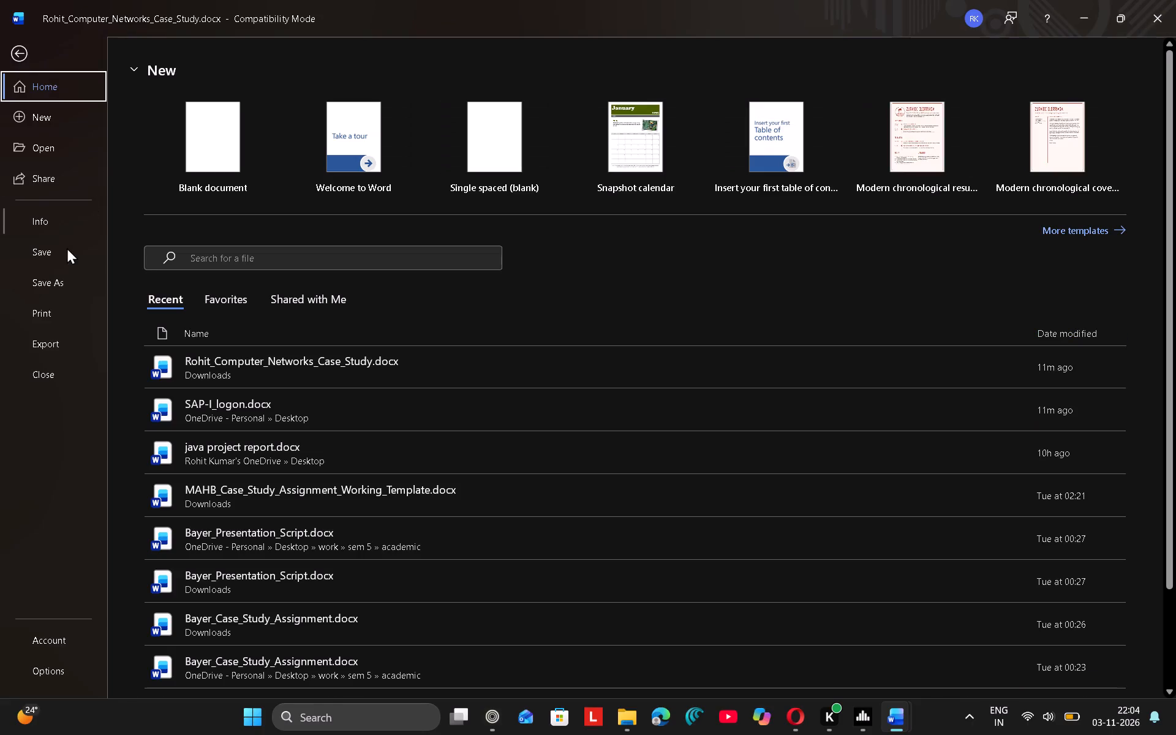
{"action": "left_click", "coordinate": [69, 272]}
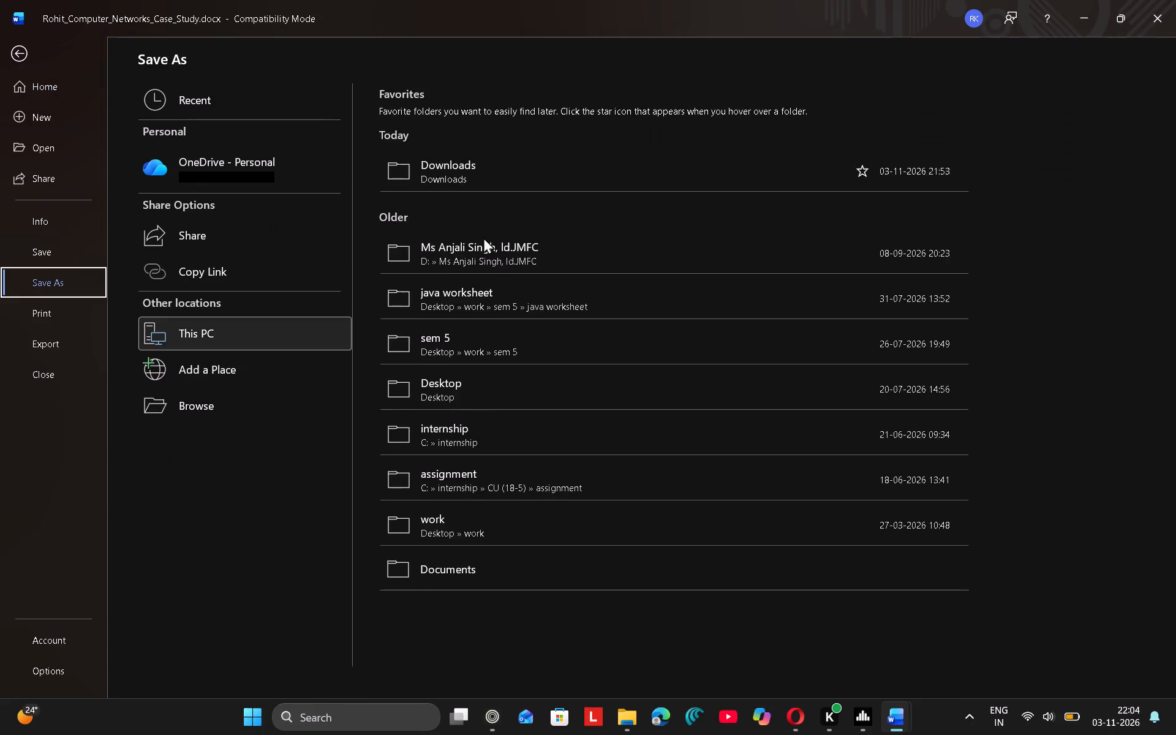
{"action": "left_click", "coordinate": [467, 350]}
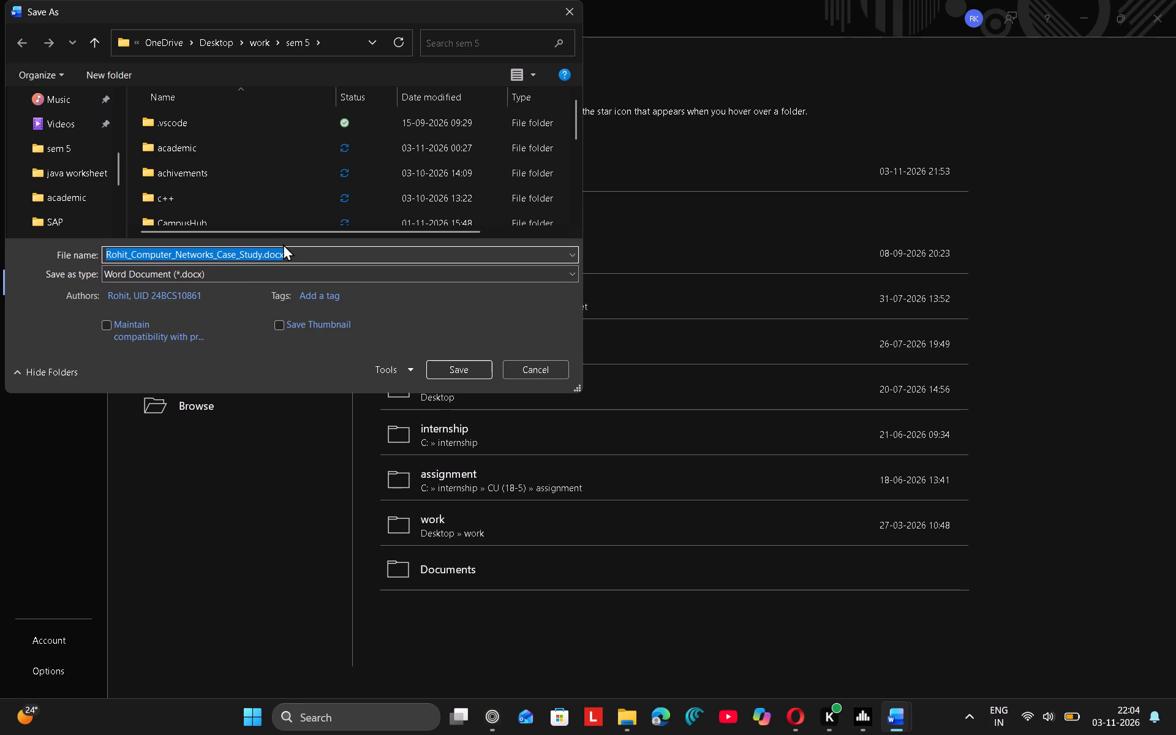
{"action": "type", "text": "CN"}
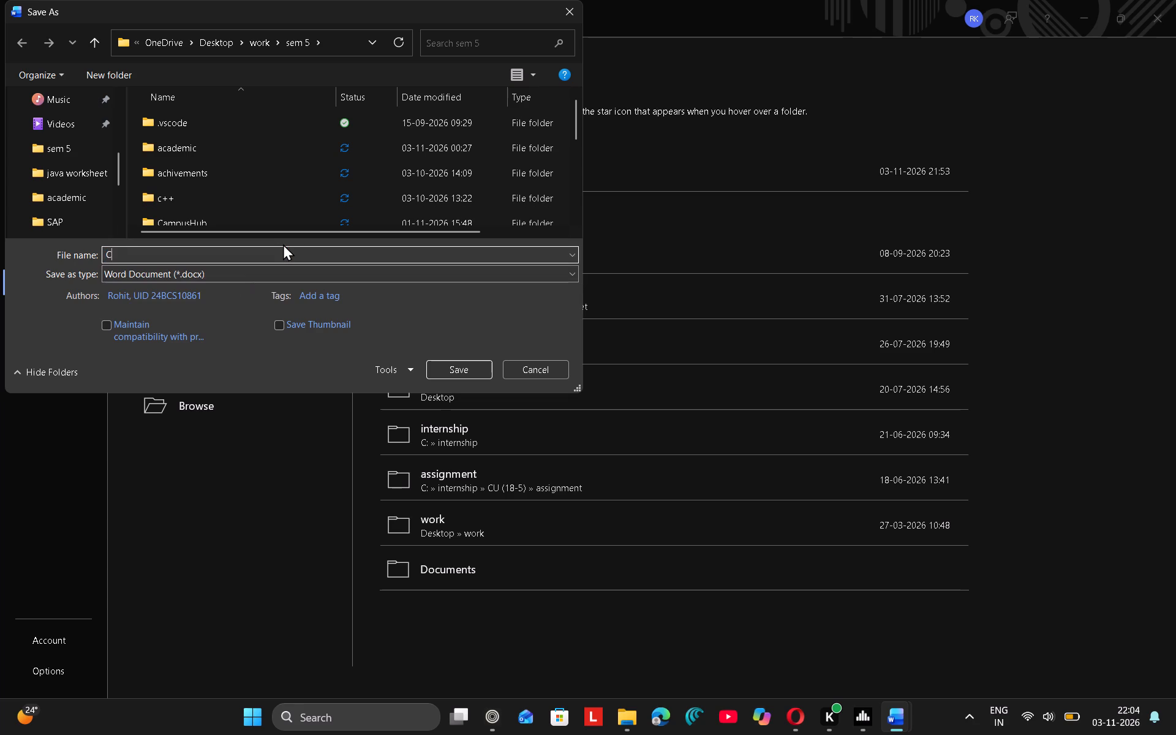
{"action": "key", "text": "space"}
{"action": "type", "text": "case study"}
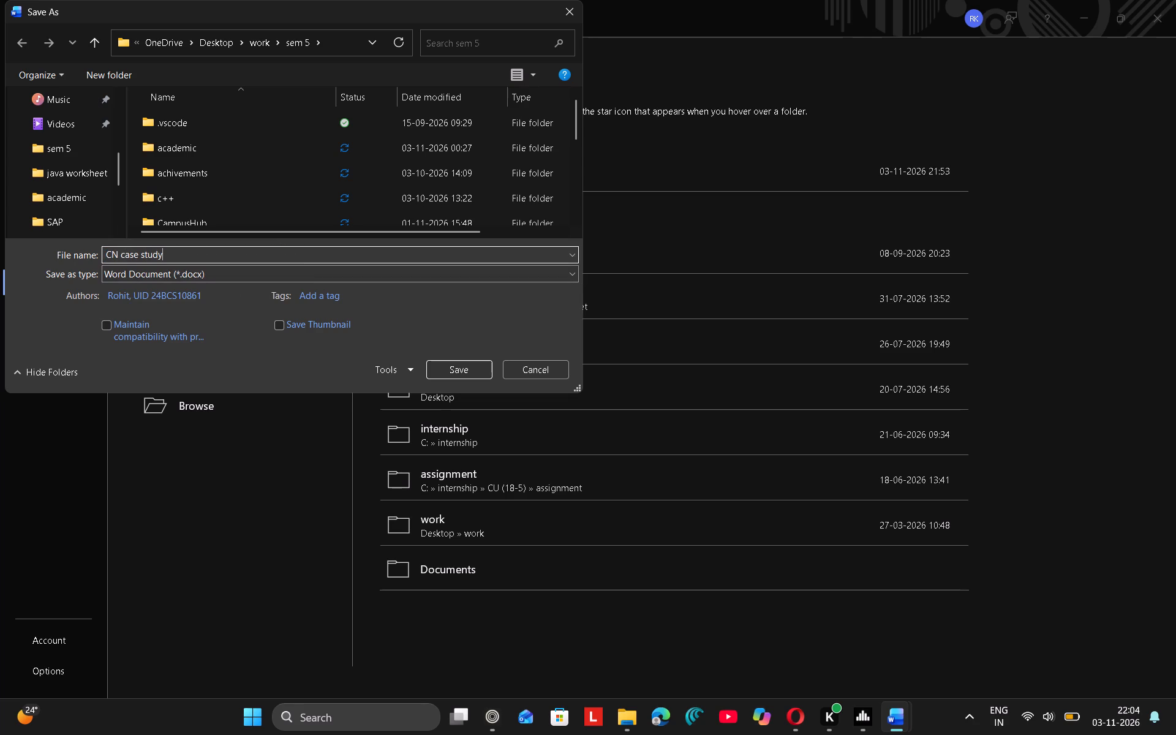
{"action": "left_click", "coordinate": [290, 276]}
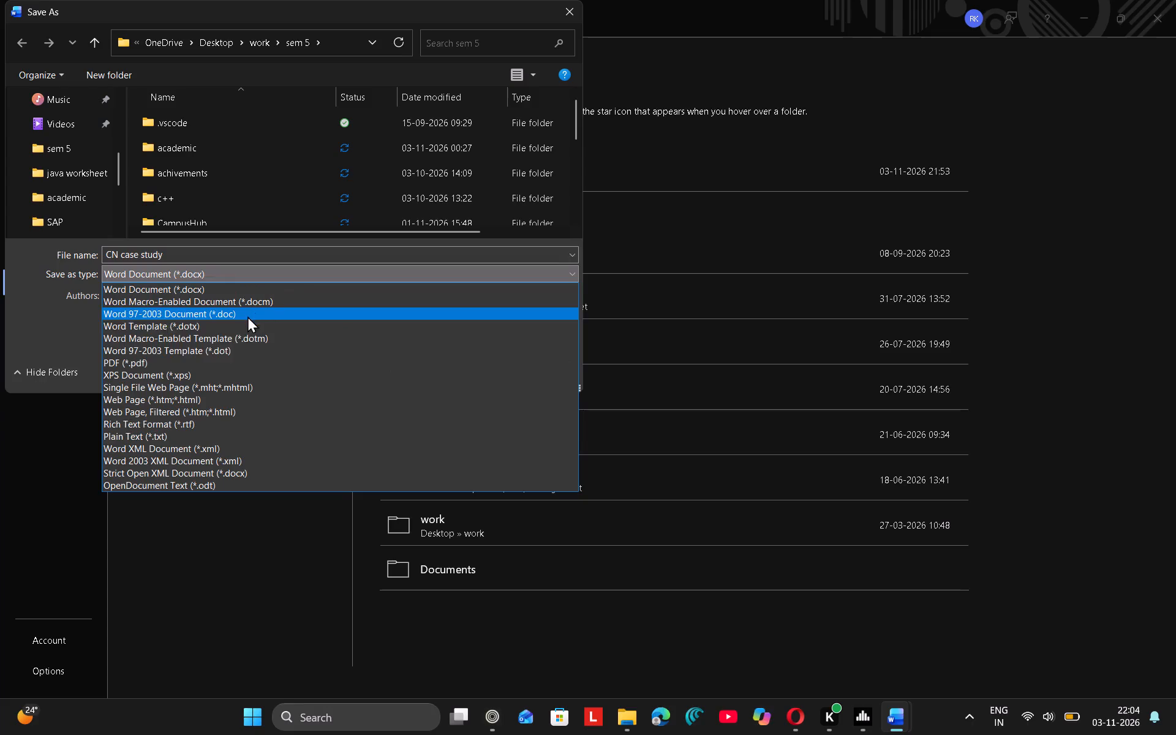
{"action": "left_click", "coordinate": [208, 364]}
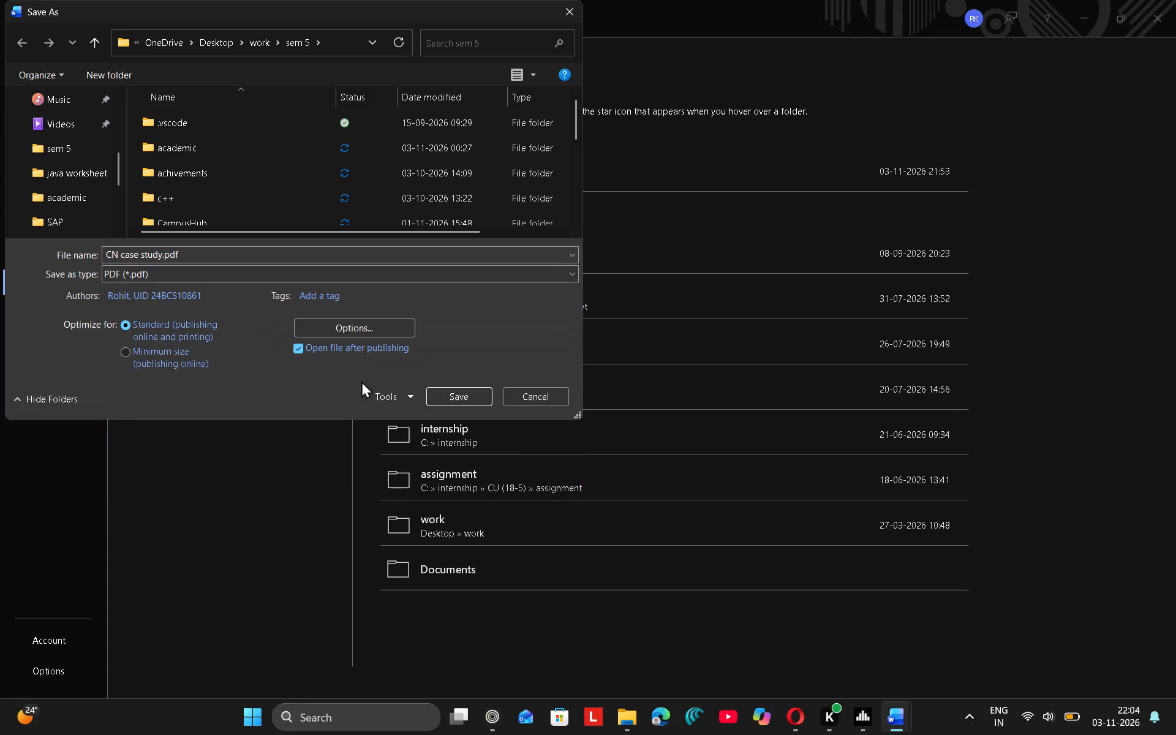
{"action": "left_click", "coordinate": [454, 403]}
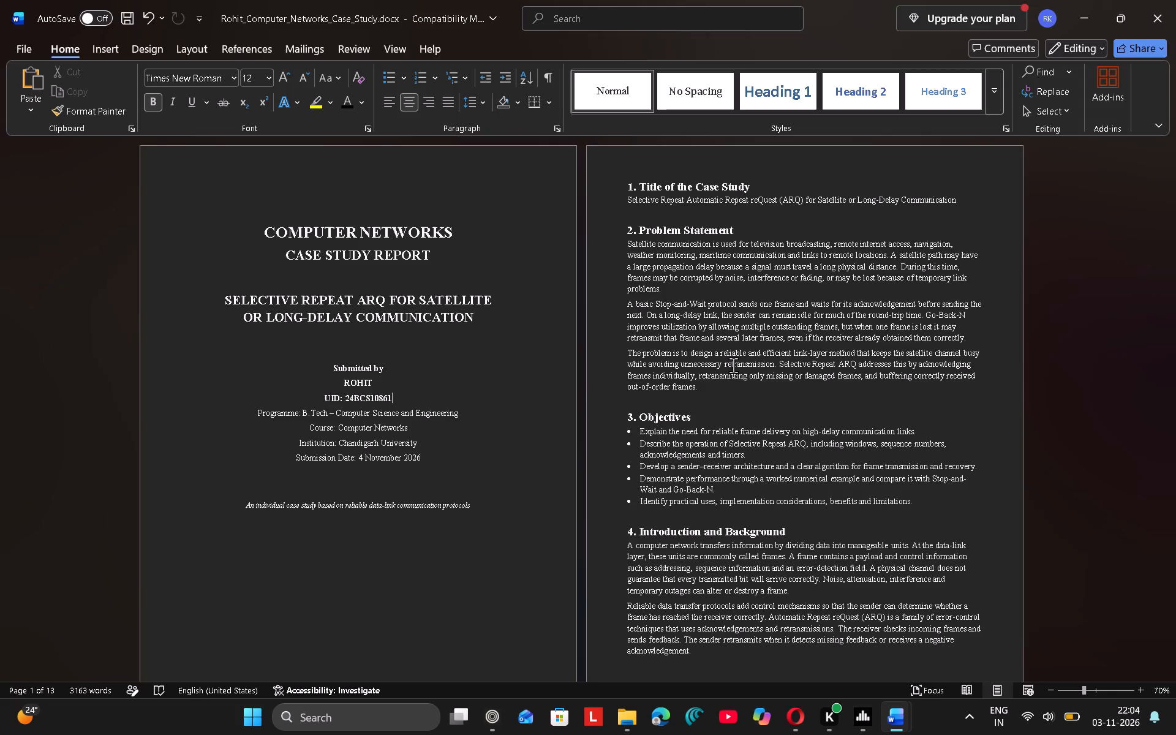
Read through the exported "CN case study" PDF from the cover page to the closing note after the references.
{"action": "scroll", "coordinate": [733, 365], "scroll_direction": "down", "scroll_amount": 5}
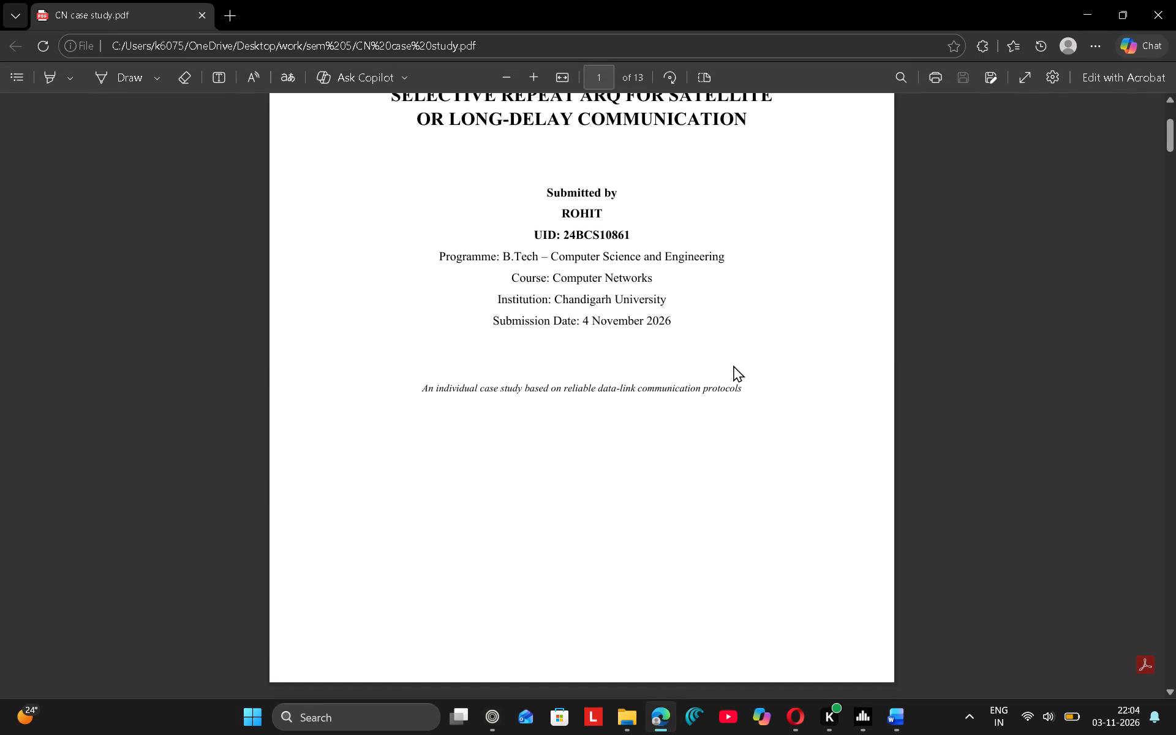
{"action": "scroll", "coordinate": [733, 365], "scroll_direction": "down", "scroll_amount": 4}
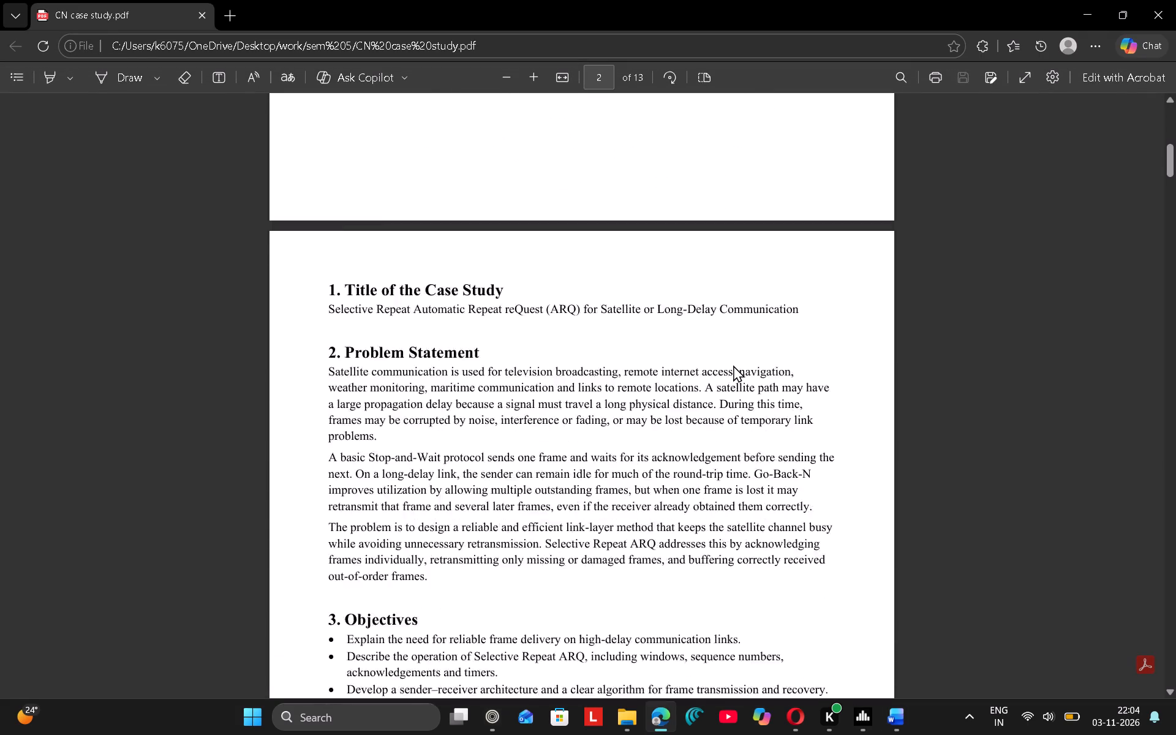
{"action": "scroll", "coordinate": [733, 365], "scroll_direction": "down", "scroll_amount": 7}
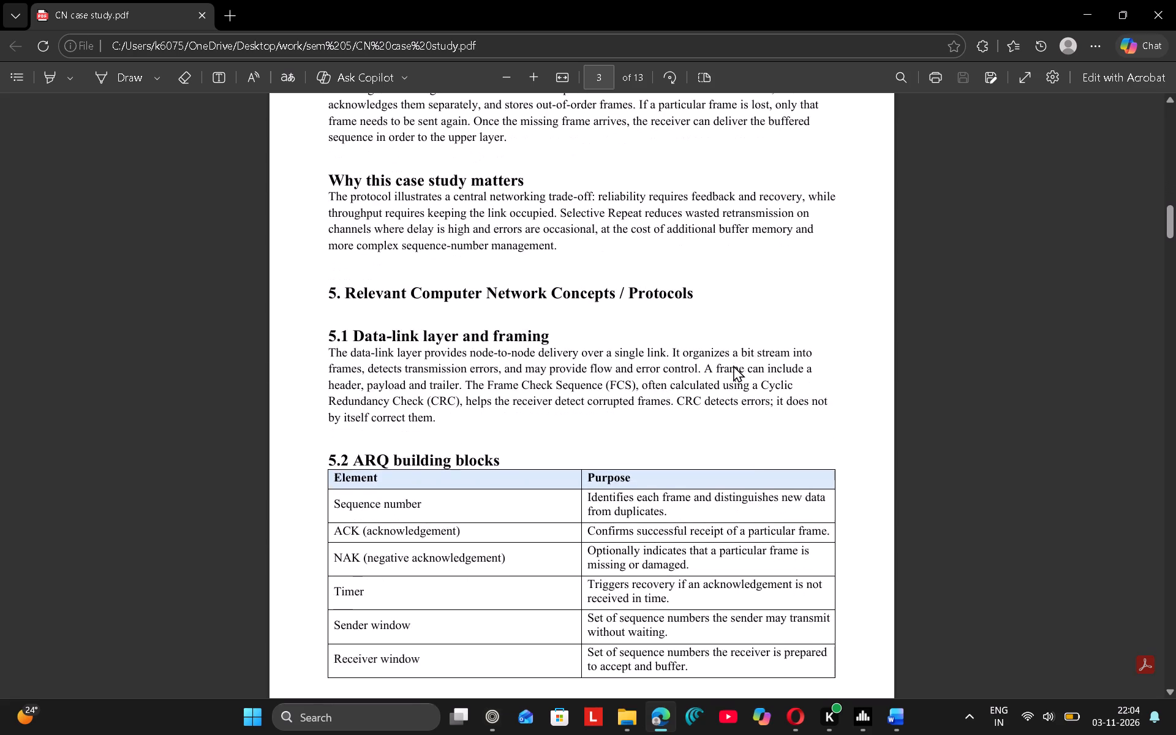
{"action": "scroll", "coordinate": [733, 365], "scroll_direction": "down", "scroll_amount": 8}
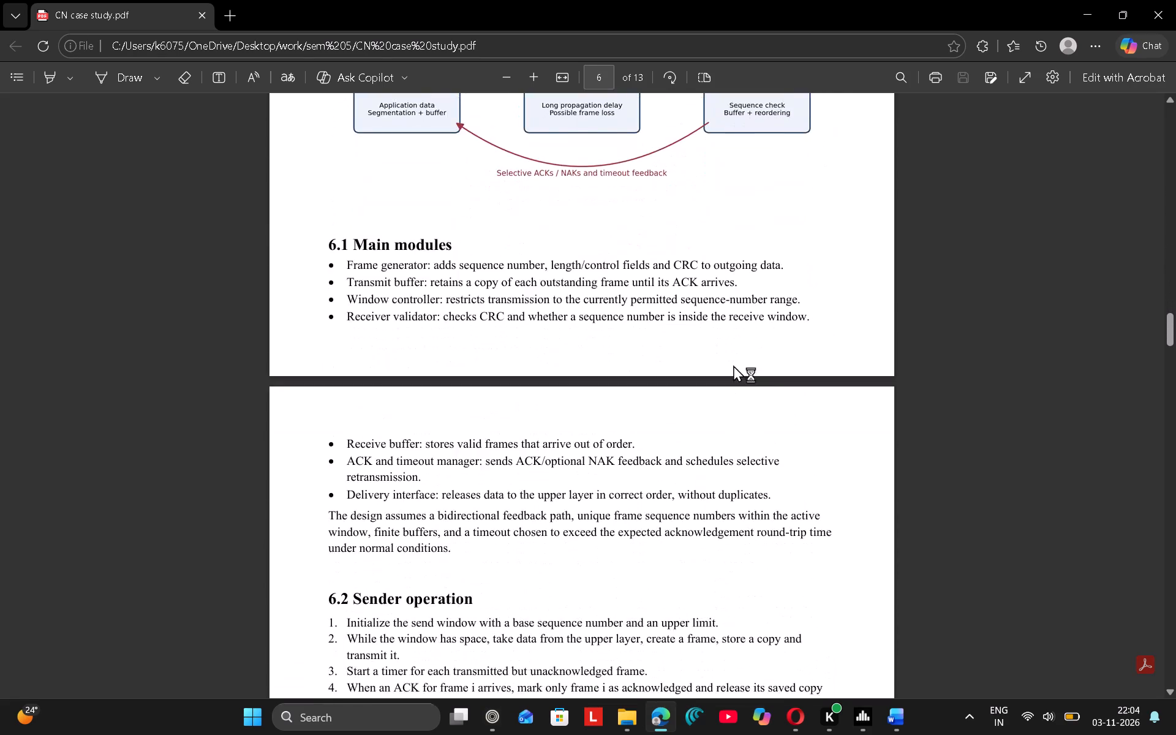
{"action": "scroll", "coordinate": [733, 365], "scroll_direction": "down", "scroll_amount": 8}
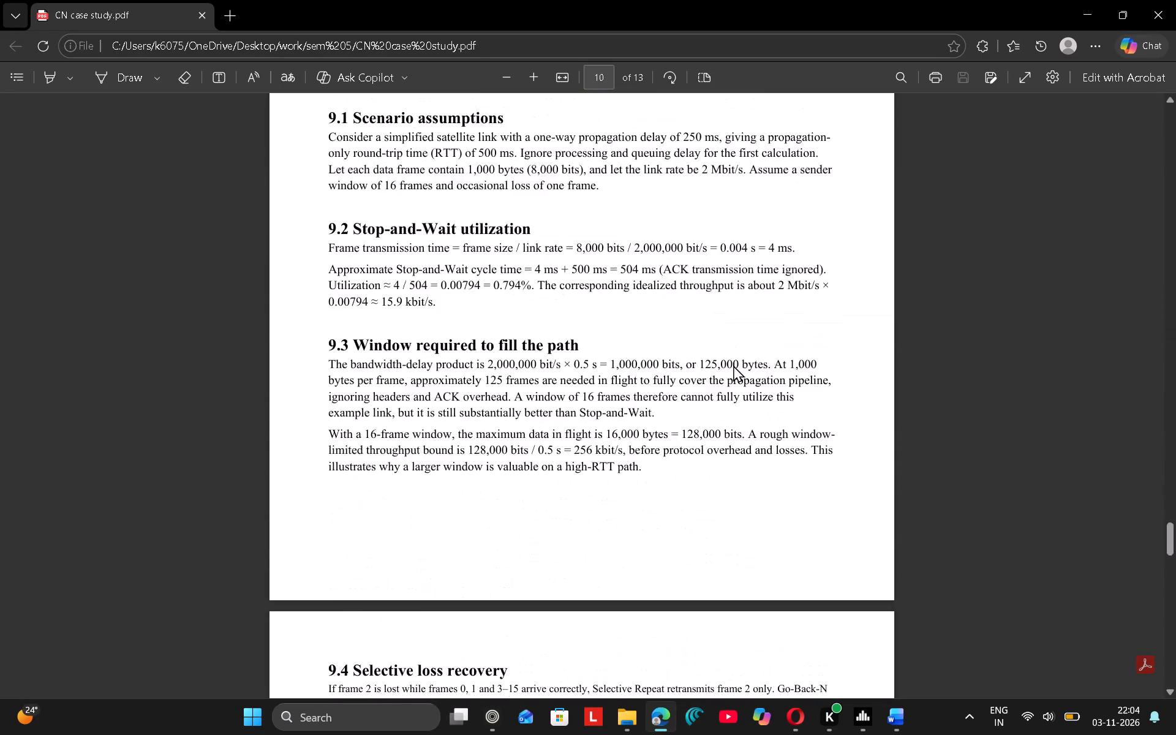
{"action": "scroll", "coordinate": [733, 365], "scroll_direction": "down", "scroll_amount": 7}
Look back through the PDF from the references to the cover page, checking the pseudocode, receiver flowchart, tables and architecture diagram, and minimize the viewer.
{"action": "scroll", "coordinate": [831, 304], "scroll_direction": "up", "scroll_amount": 2}
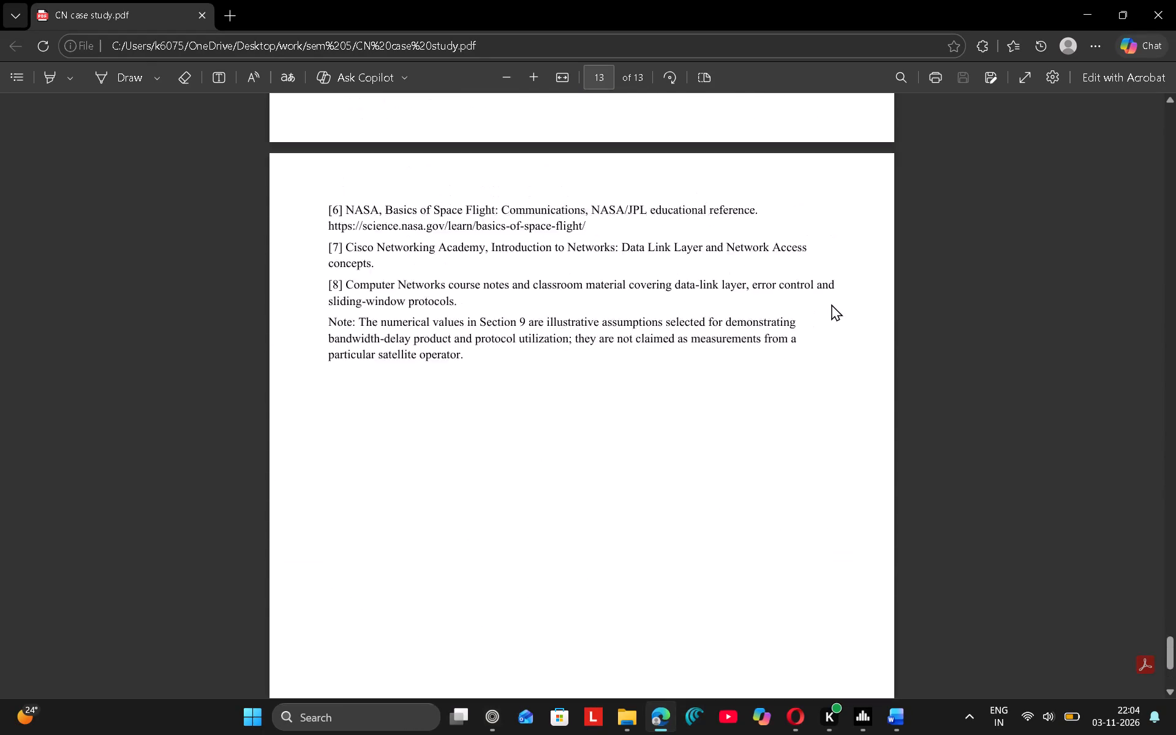
{"action": "scroll", "coordinate": [831, 304], "scroll_direction": "up", "scroll_amount": 10}
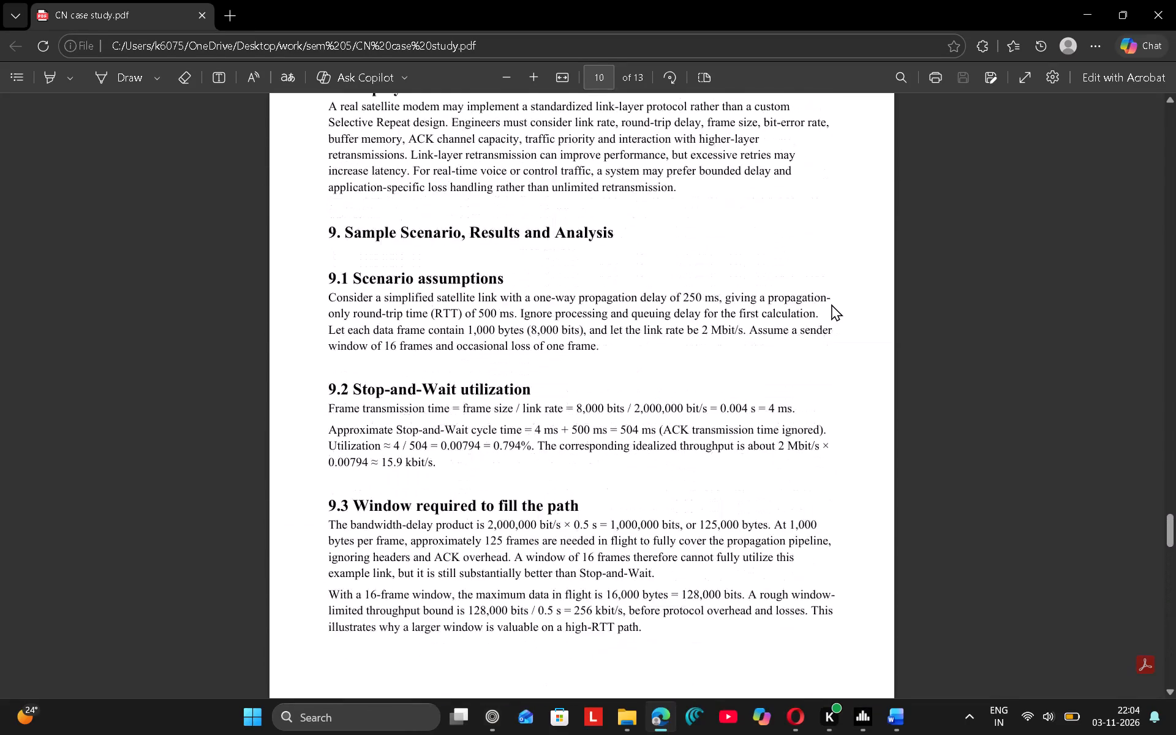
{"action": "scroll", "coordinate": [831, 304], "scroll_direction": "up", "scroll_amount": 5}
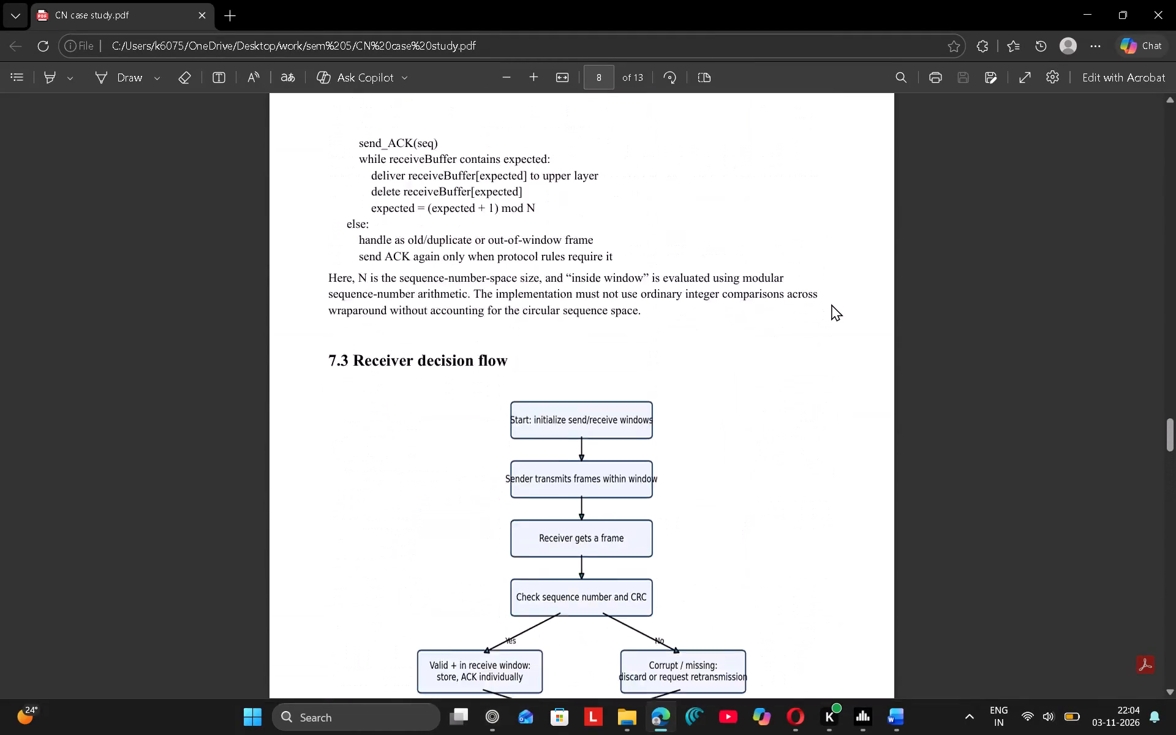
{"action": "scroll", "coordinate": [831, 304], "scroll_direction": "up", "scroll_amount": 1}
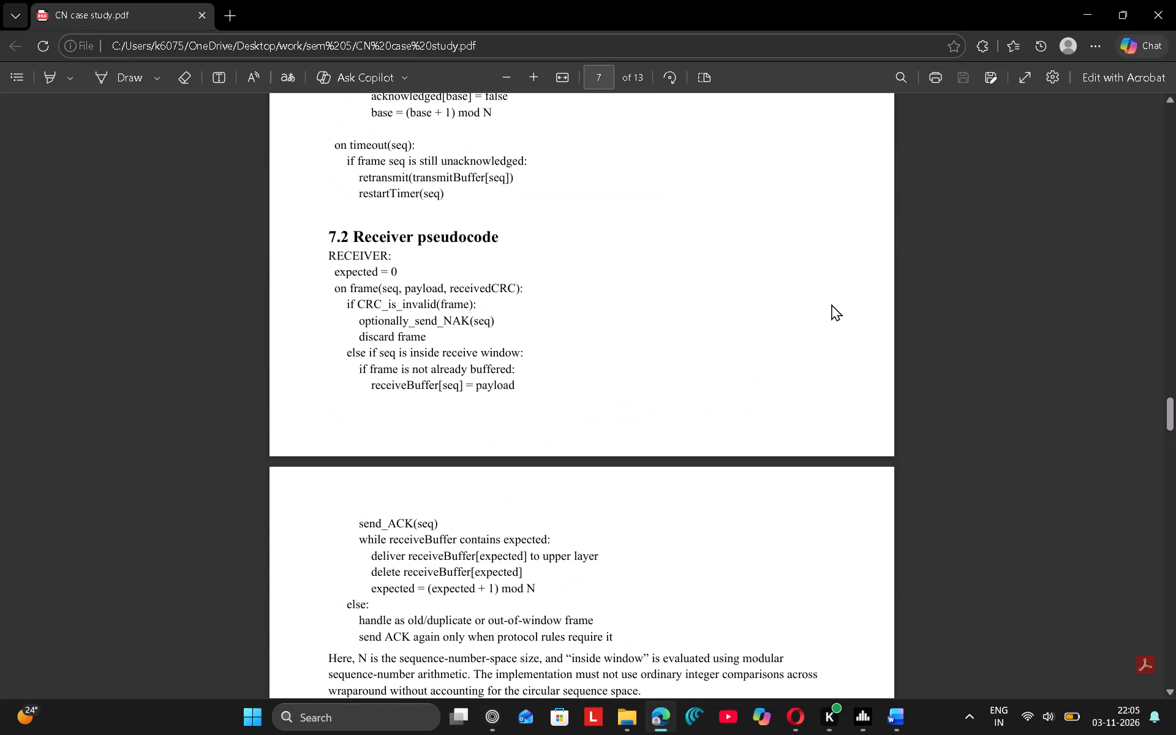
{"action": "scroll", "coordinate": [831, 304], "scroll_direction": "up", "scroll_amount": 2}
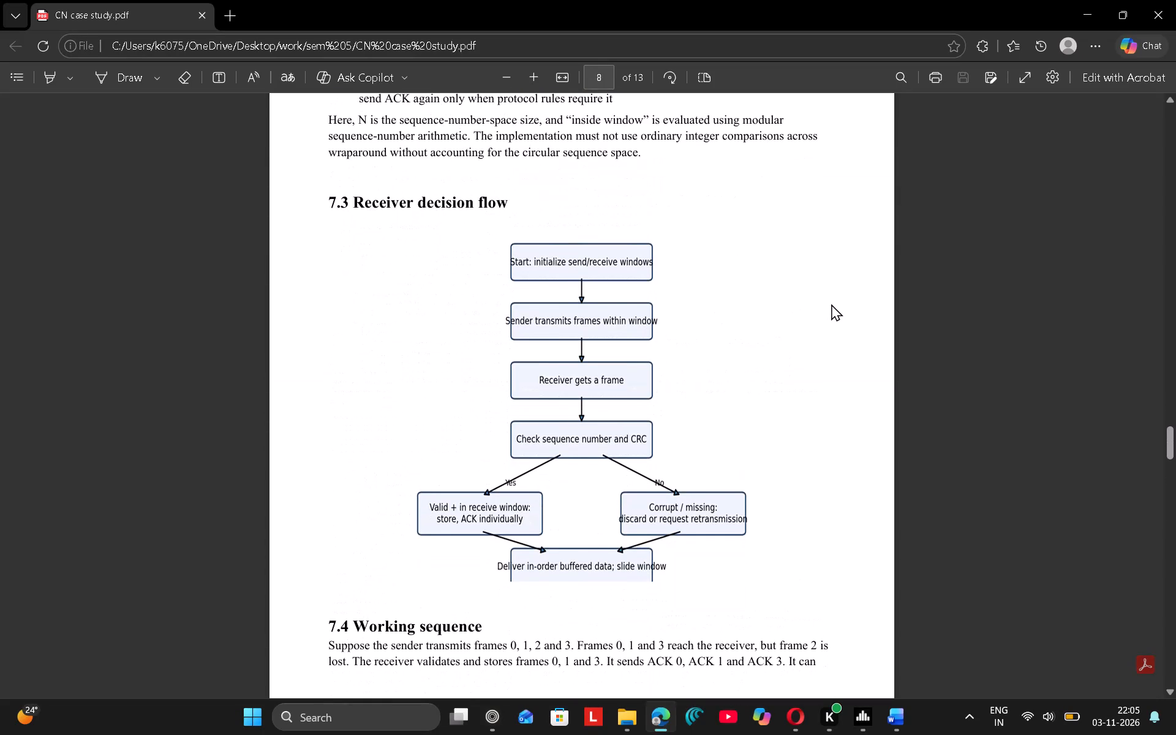
{"action": "scroll", "coordinate": [831, 304], "scroll_direction": "up", "scroll_amount": 3}
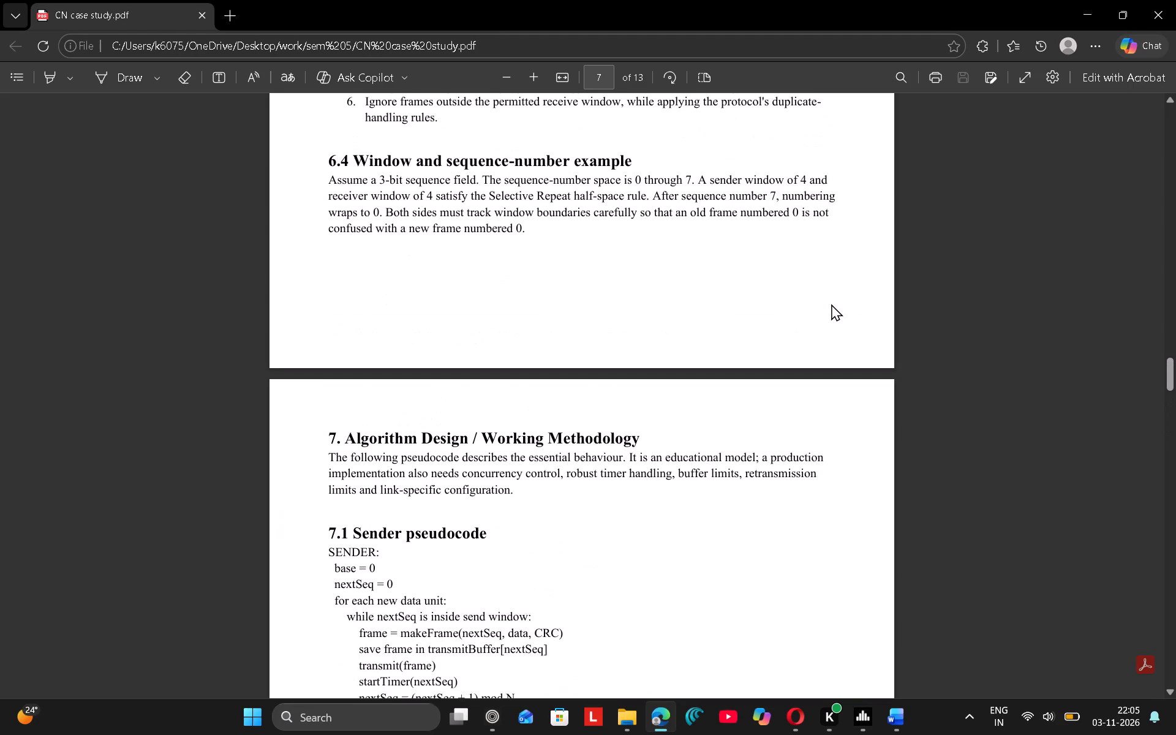
{"action": "scroll", "coordinate": [831, 304], "scroll_direction": "up", "scroll_amount": 7}
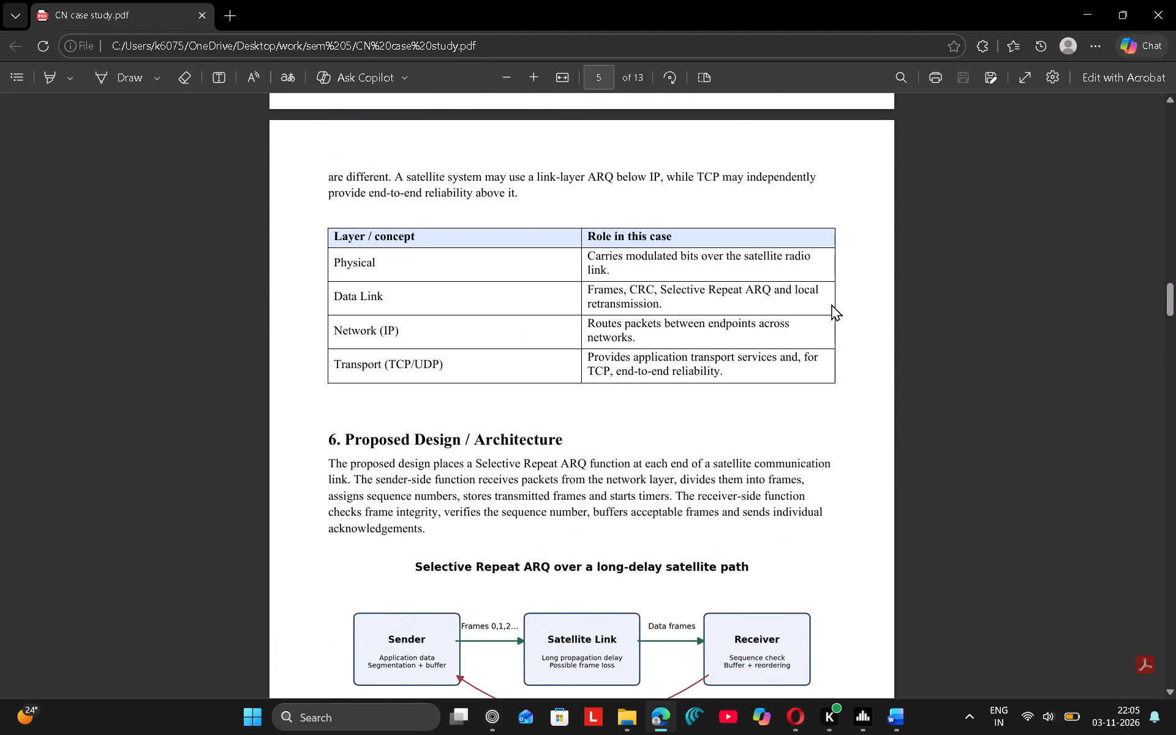
{"action": "scroll", "coordinate": [831, 304], "scroll_direction": "up", "scroll_amount": 6}
{"action": "scroll", "coordinate": [831, 304], "scroll_direction": "down", "scroll_amount": 3}
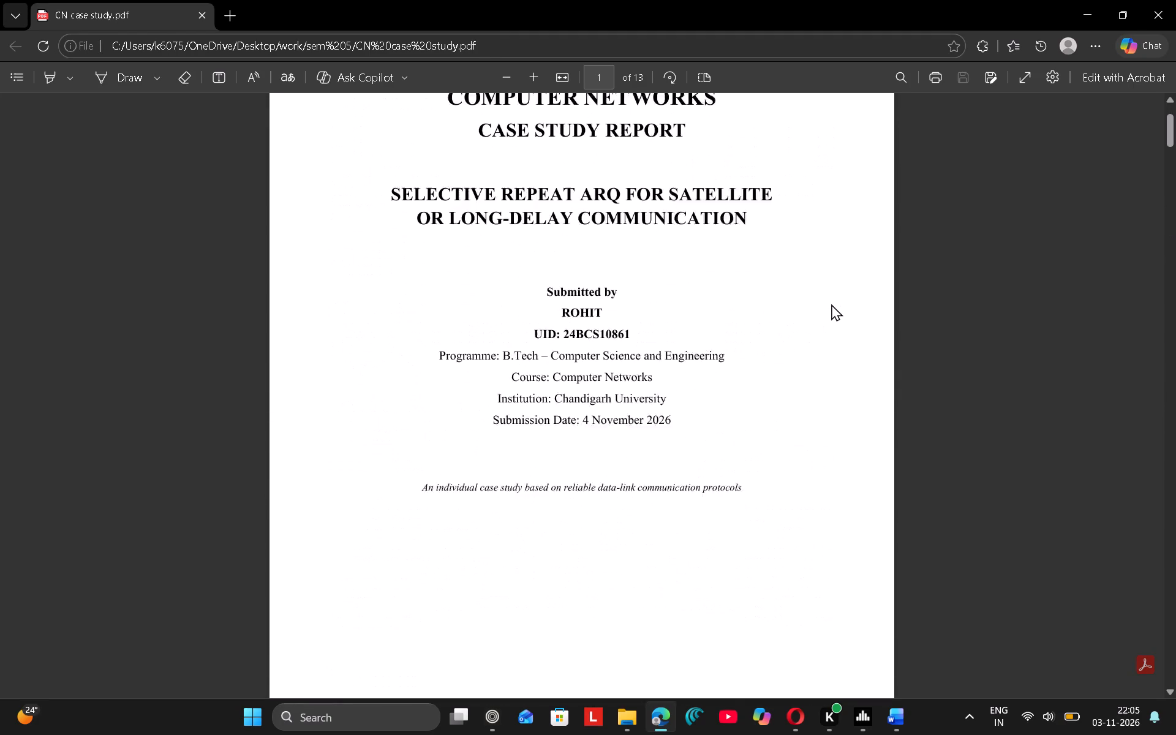
{"action": "scroll", "coordinate": [831, 304], "scroll_direction": "down", "scroll_amount": 8}
{"action": "left_click", "coordinate": [1082, 2]}
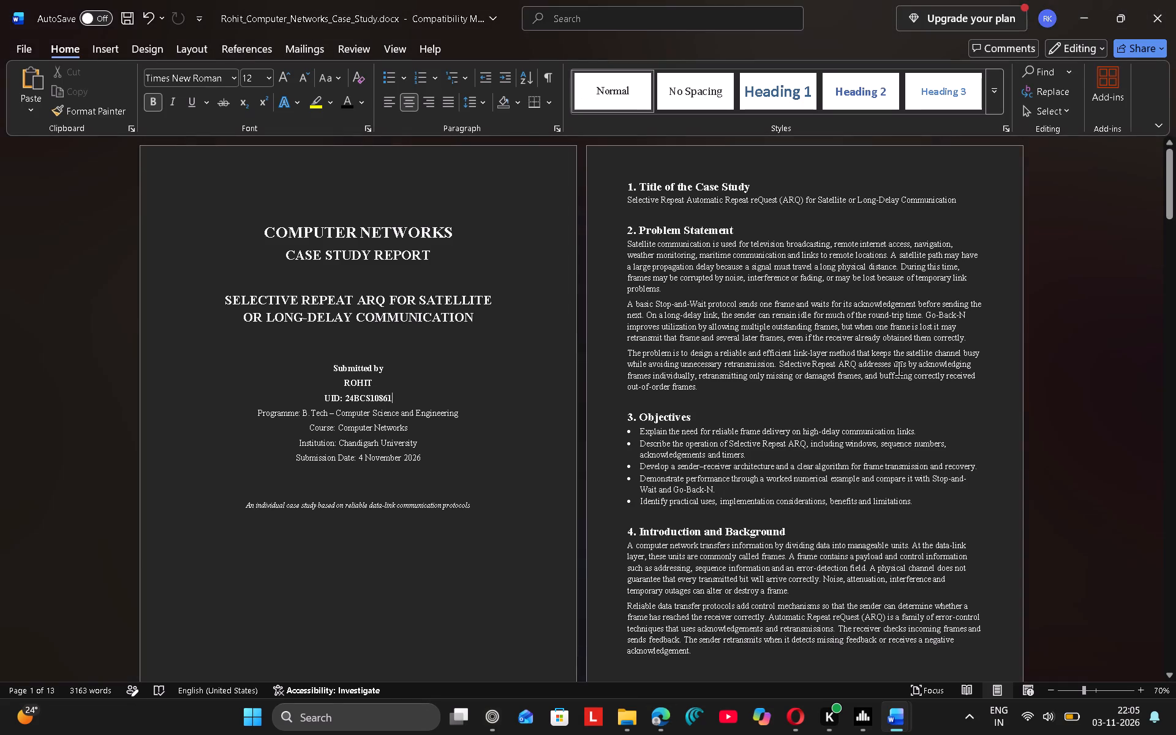
Minimize the case study report and close the recovered SAP-I student manual document.
{"action": "left_click", "coordinate": [1099, 0]}
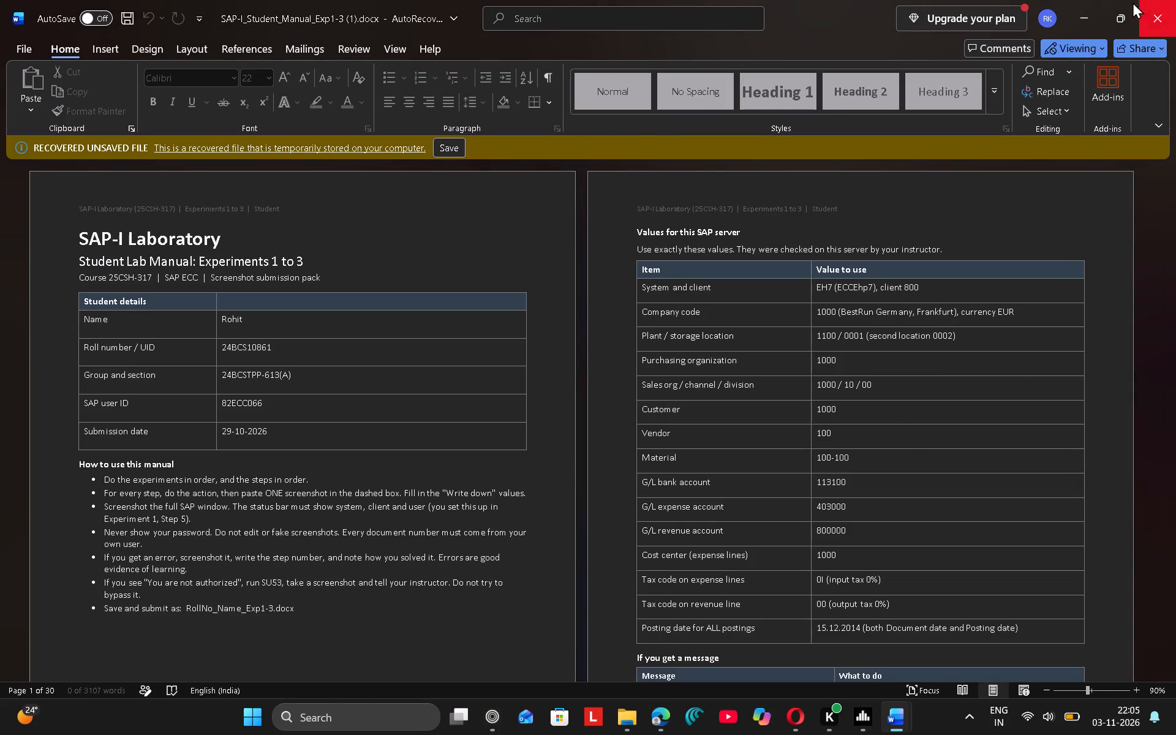
{"action": "left_click", "coordinate": [1175, 7]}
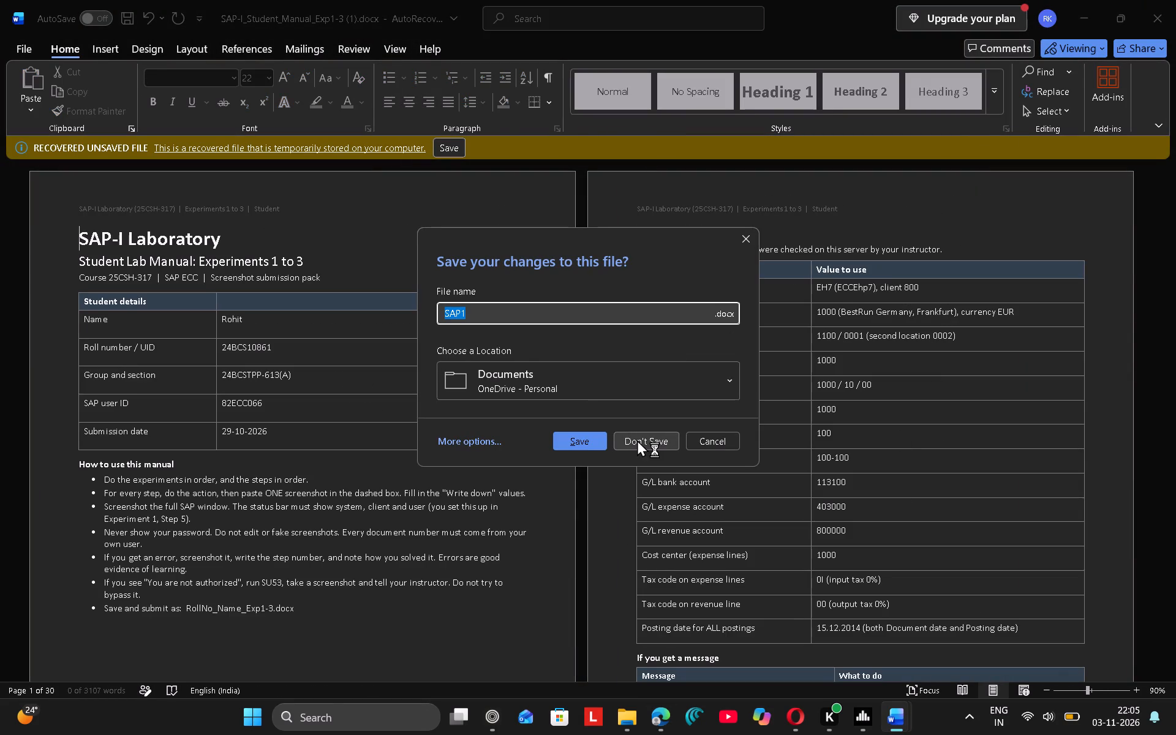
Save the recovered SAP-I student manual as SAP1.docx in the personal OneDrive Documents folder while closing it.
{"action": "left_click", "coordinate": [580, 442]}
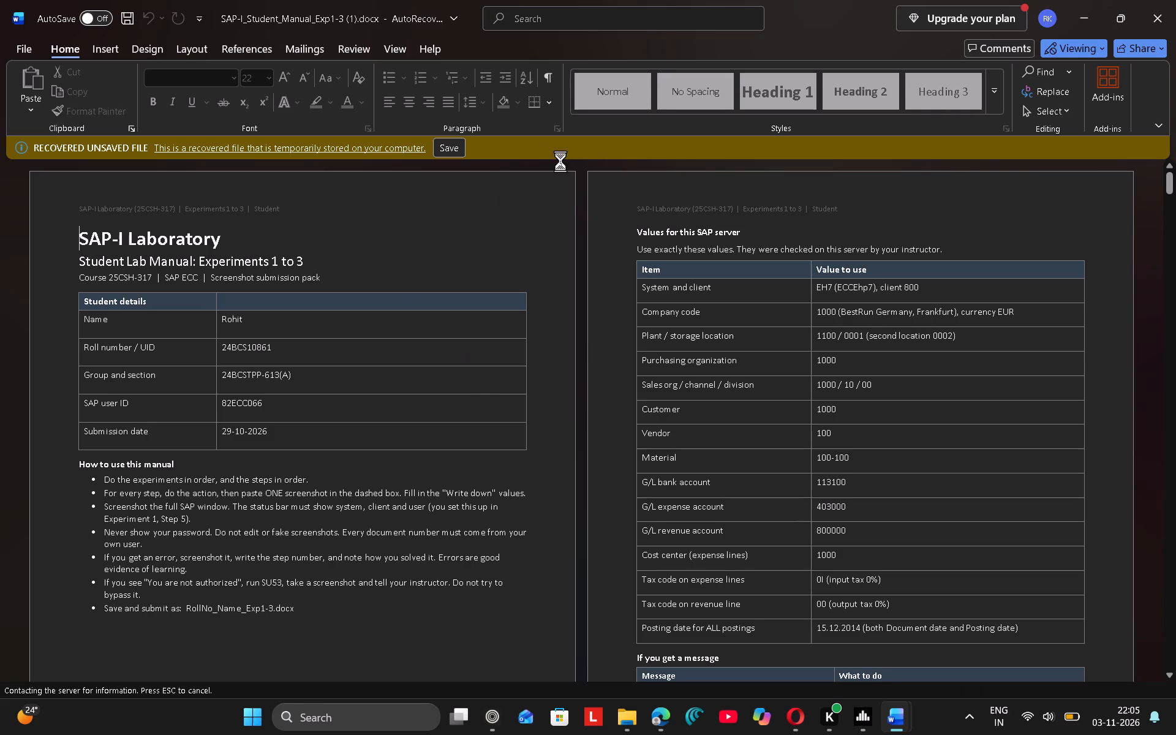